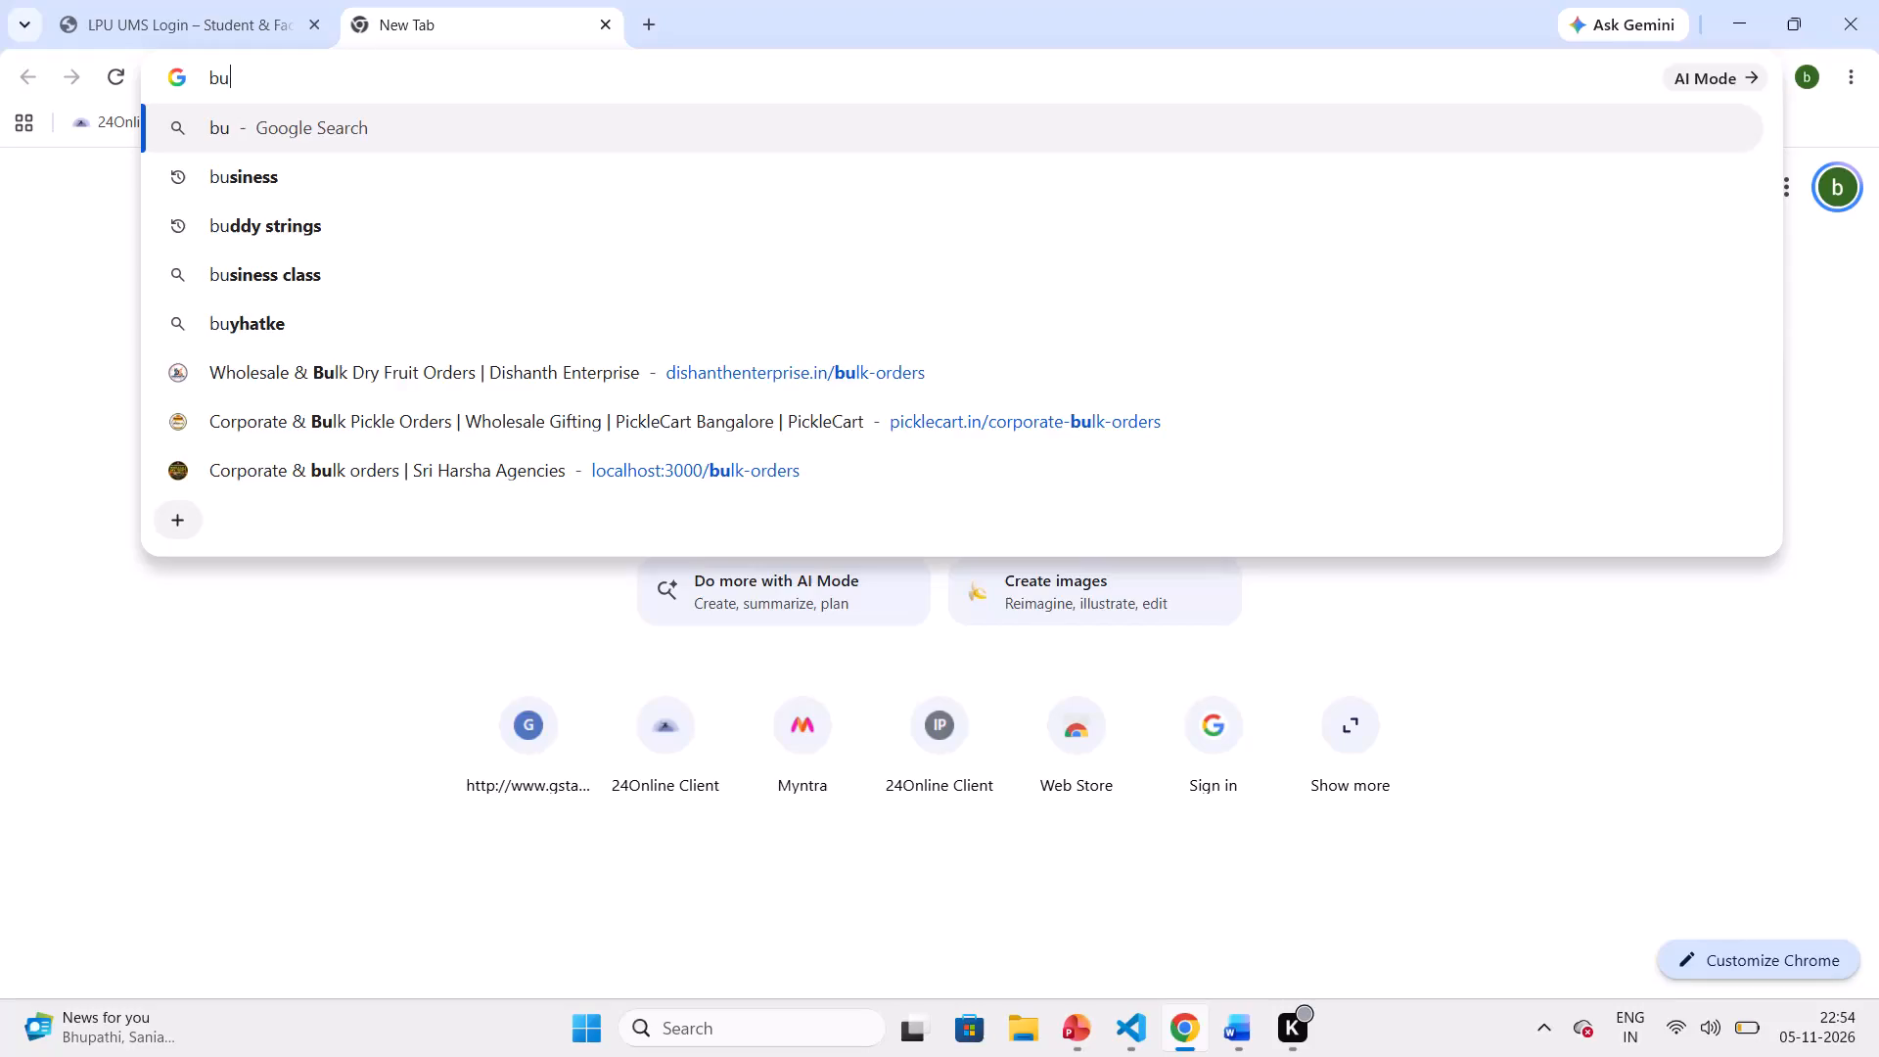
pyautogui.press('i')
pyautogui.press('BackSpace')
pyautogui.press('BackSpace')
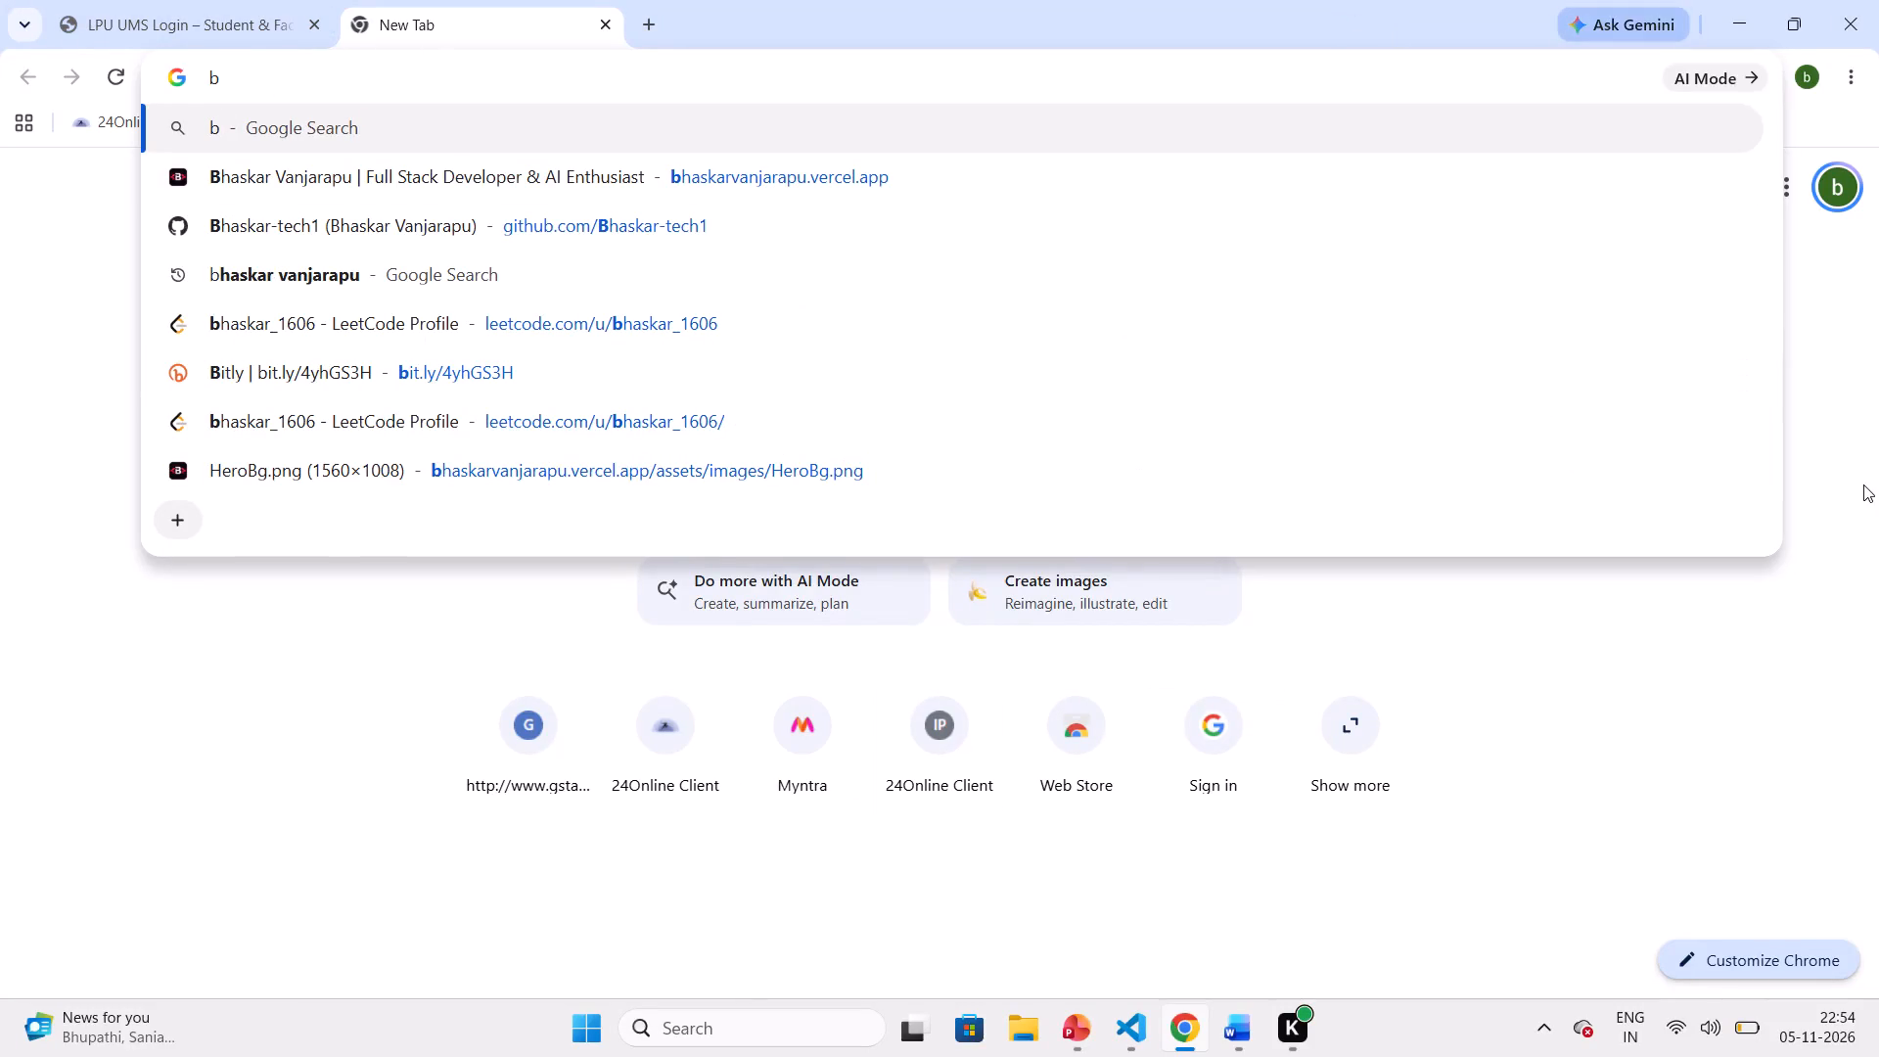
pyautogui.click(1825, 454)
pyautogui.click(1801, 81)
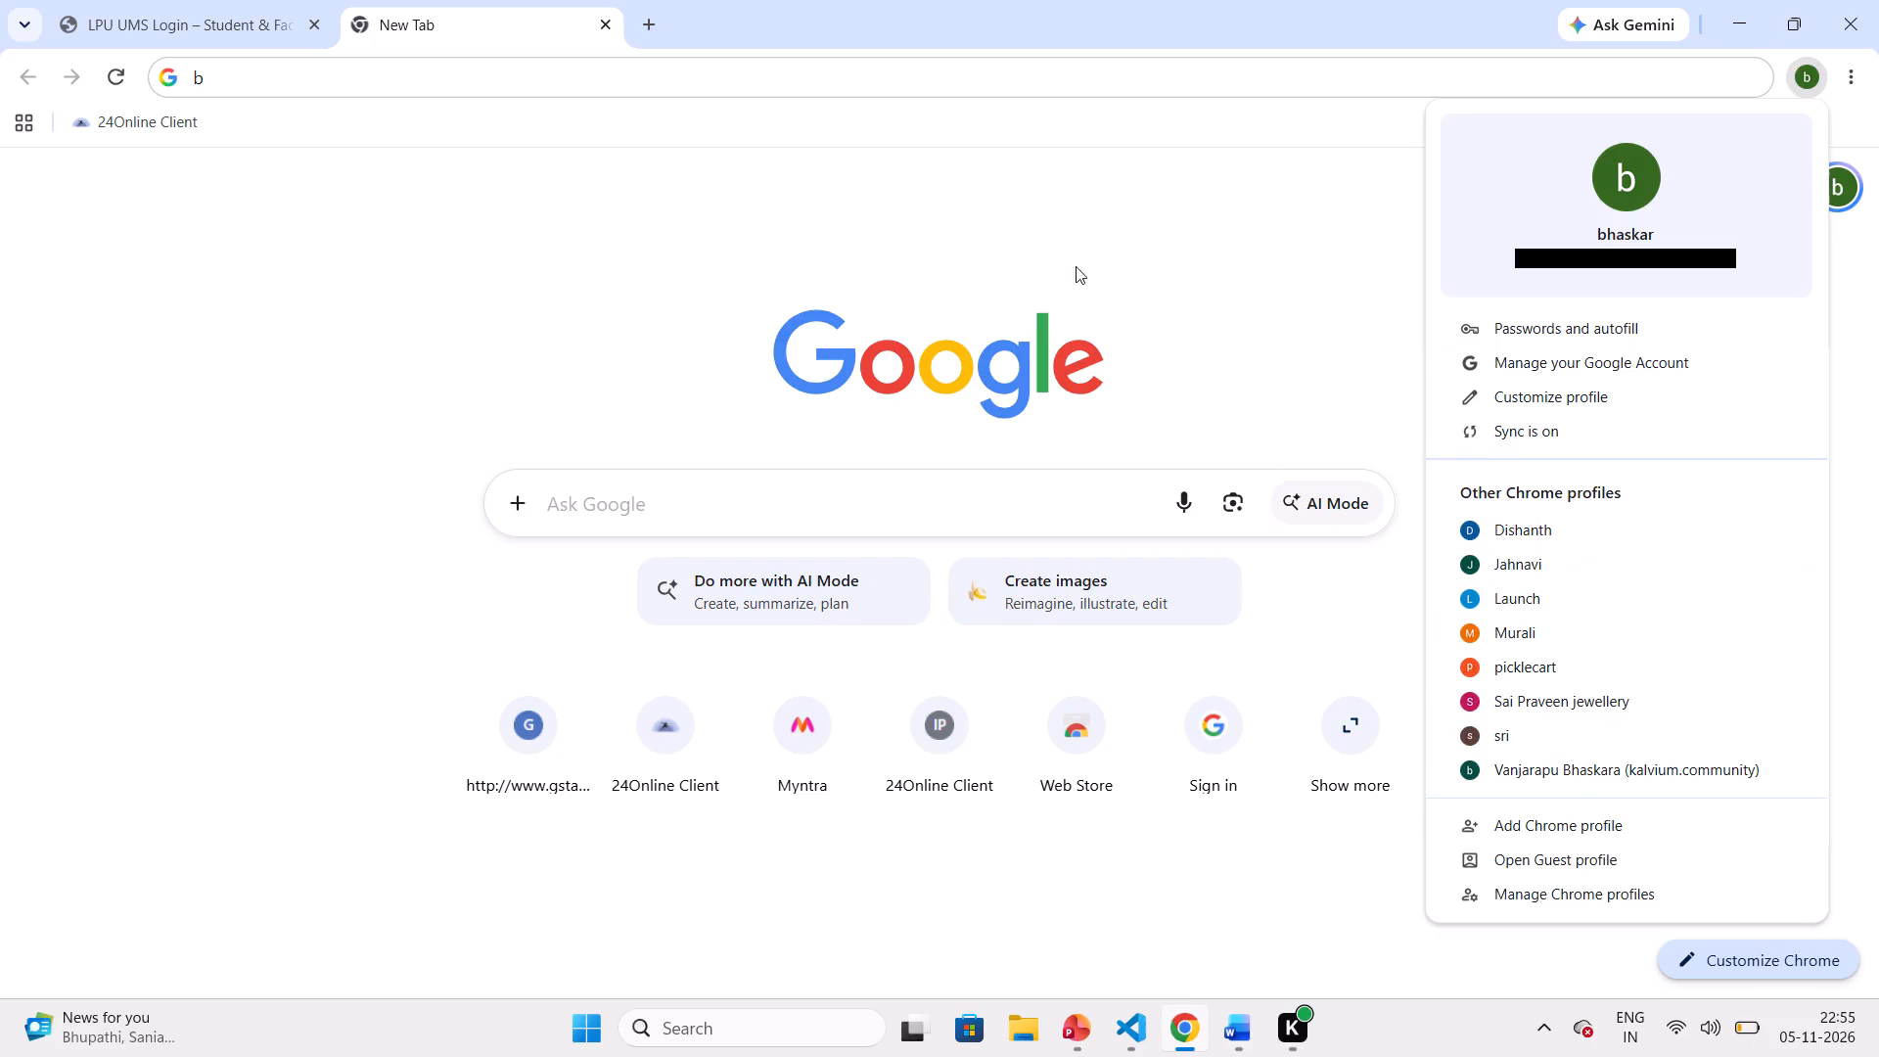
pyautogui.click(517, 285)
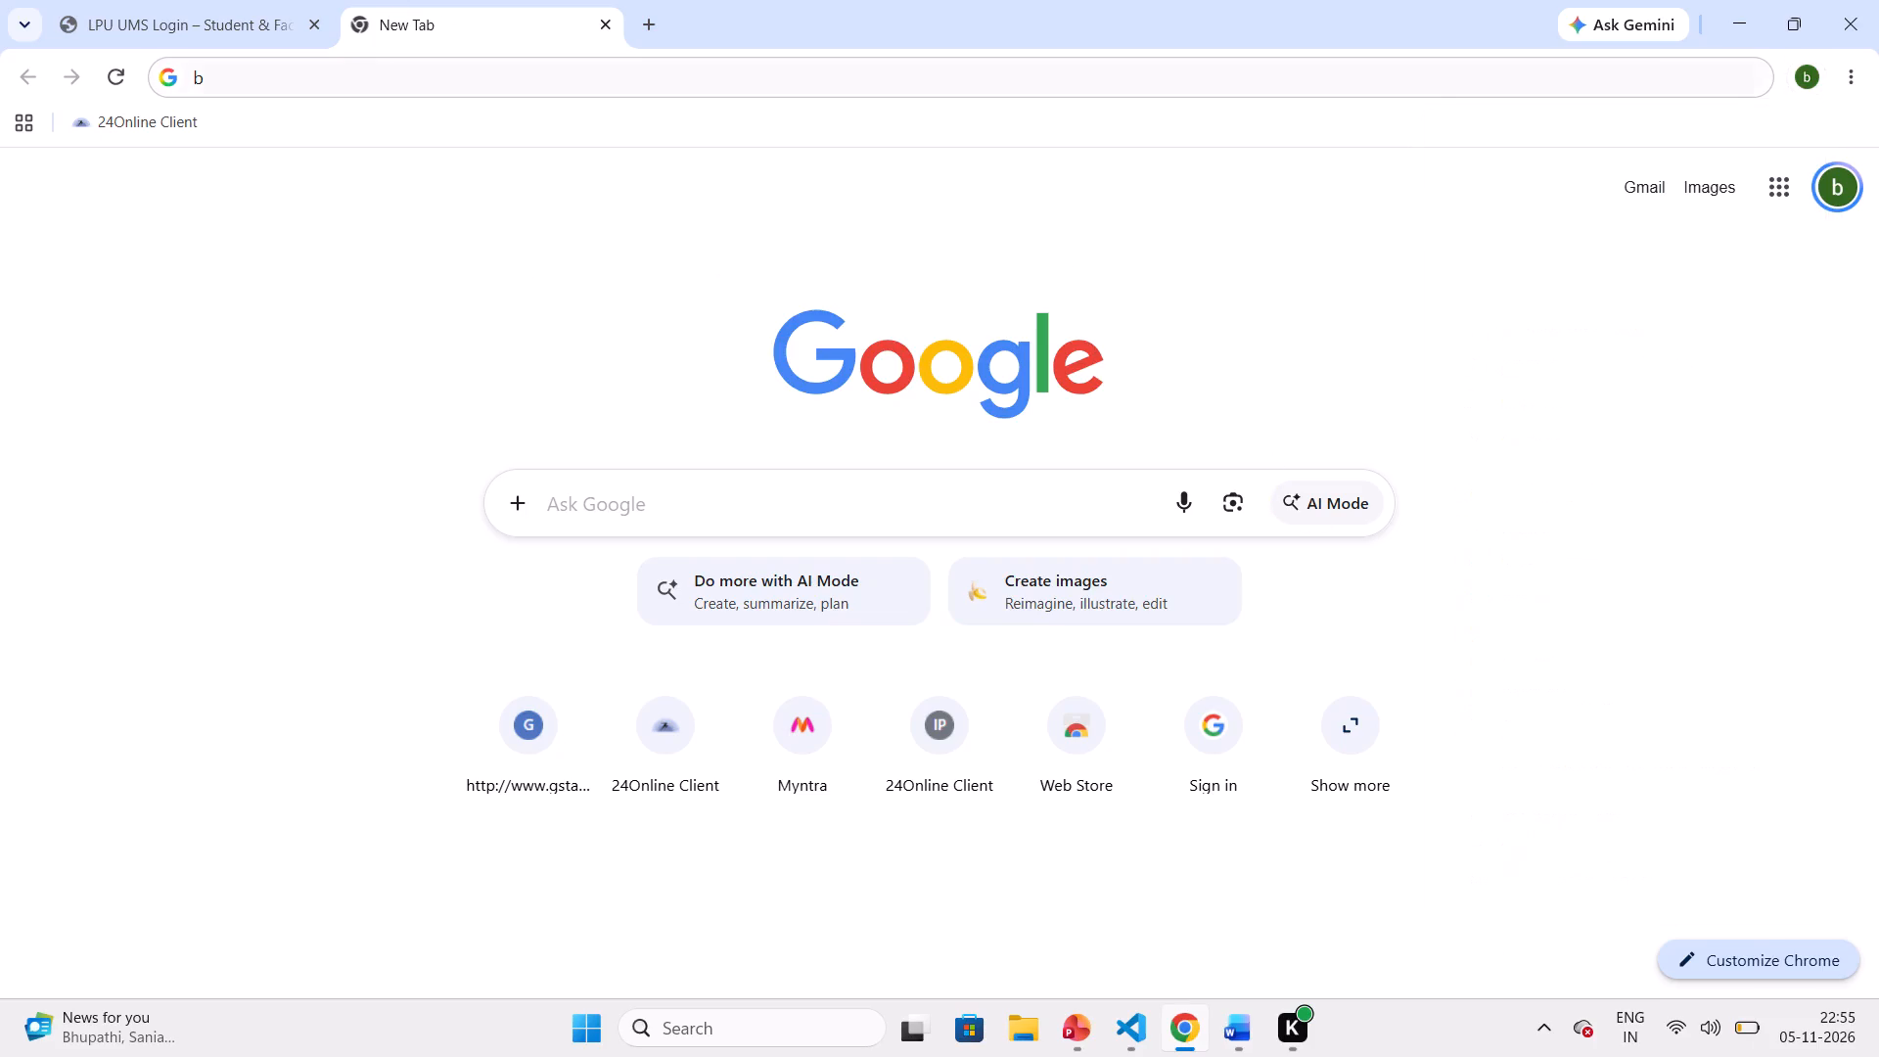
# Search Google for "google business profile" and open the "Get Listed on Google - Google Business Profile India" result.
pyautogui.click(348, 66)
pyautogui.press('BackSpace')
pyautogui.press('BackSpace')
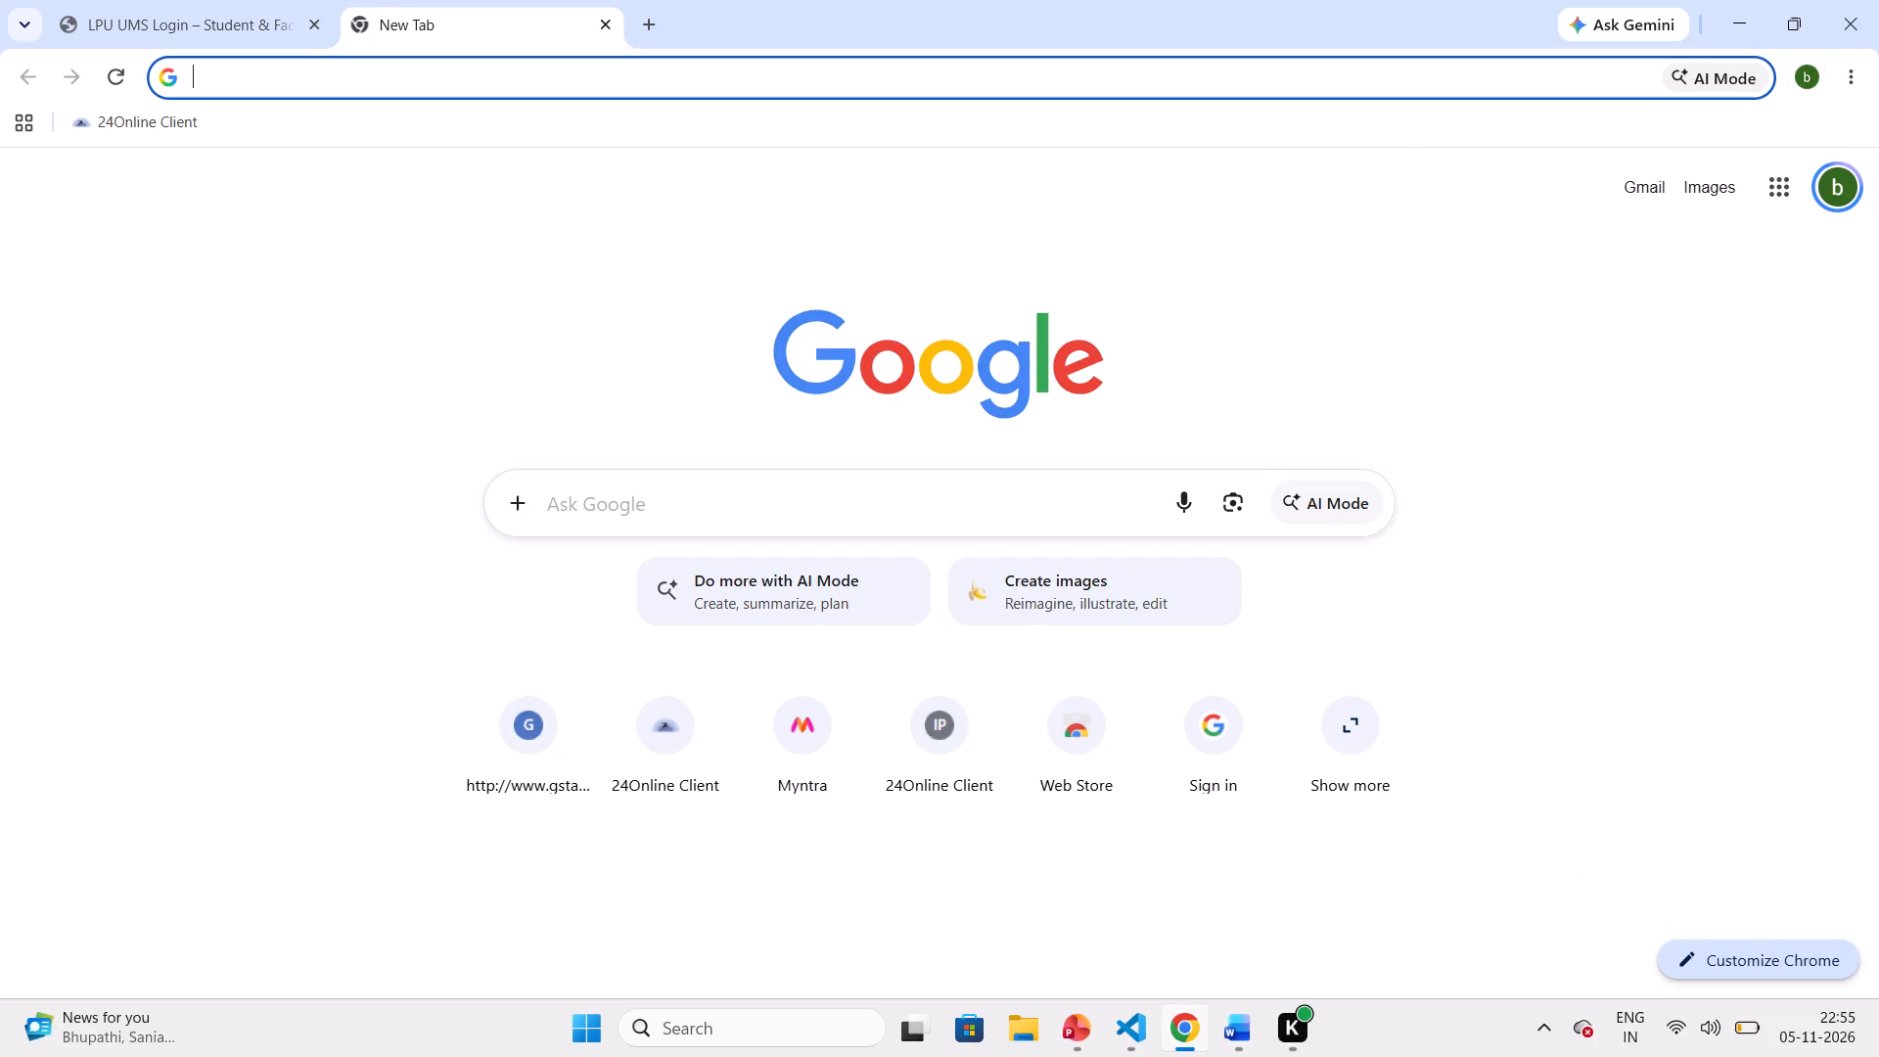
pyautogui.write('google')
pyautogui.press('space')
pyautogui.write('bus')
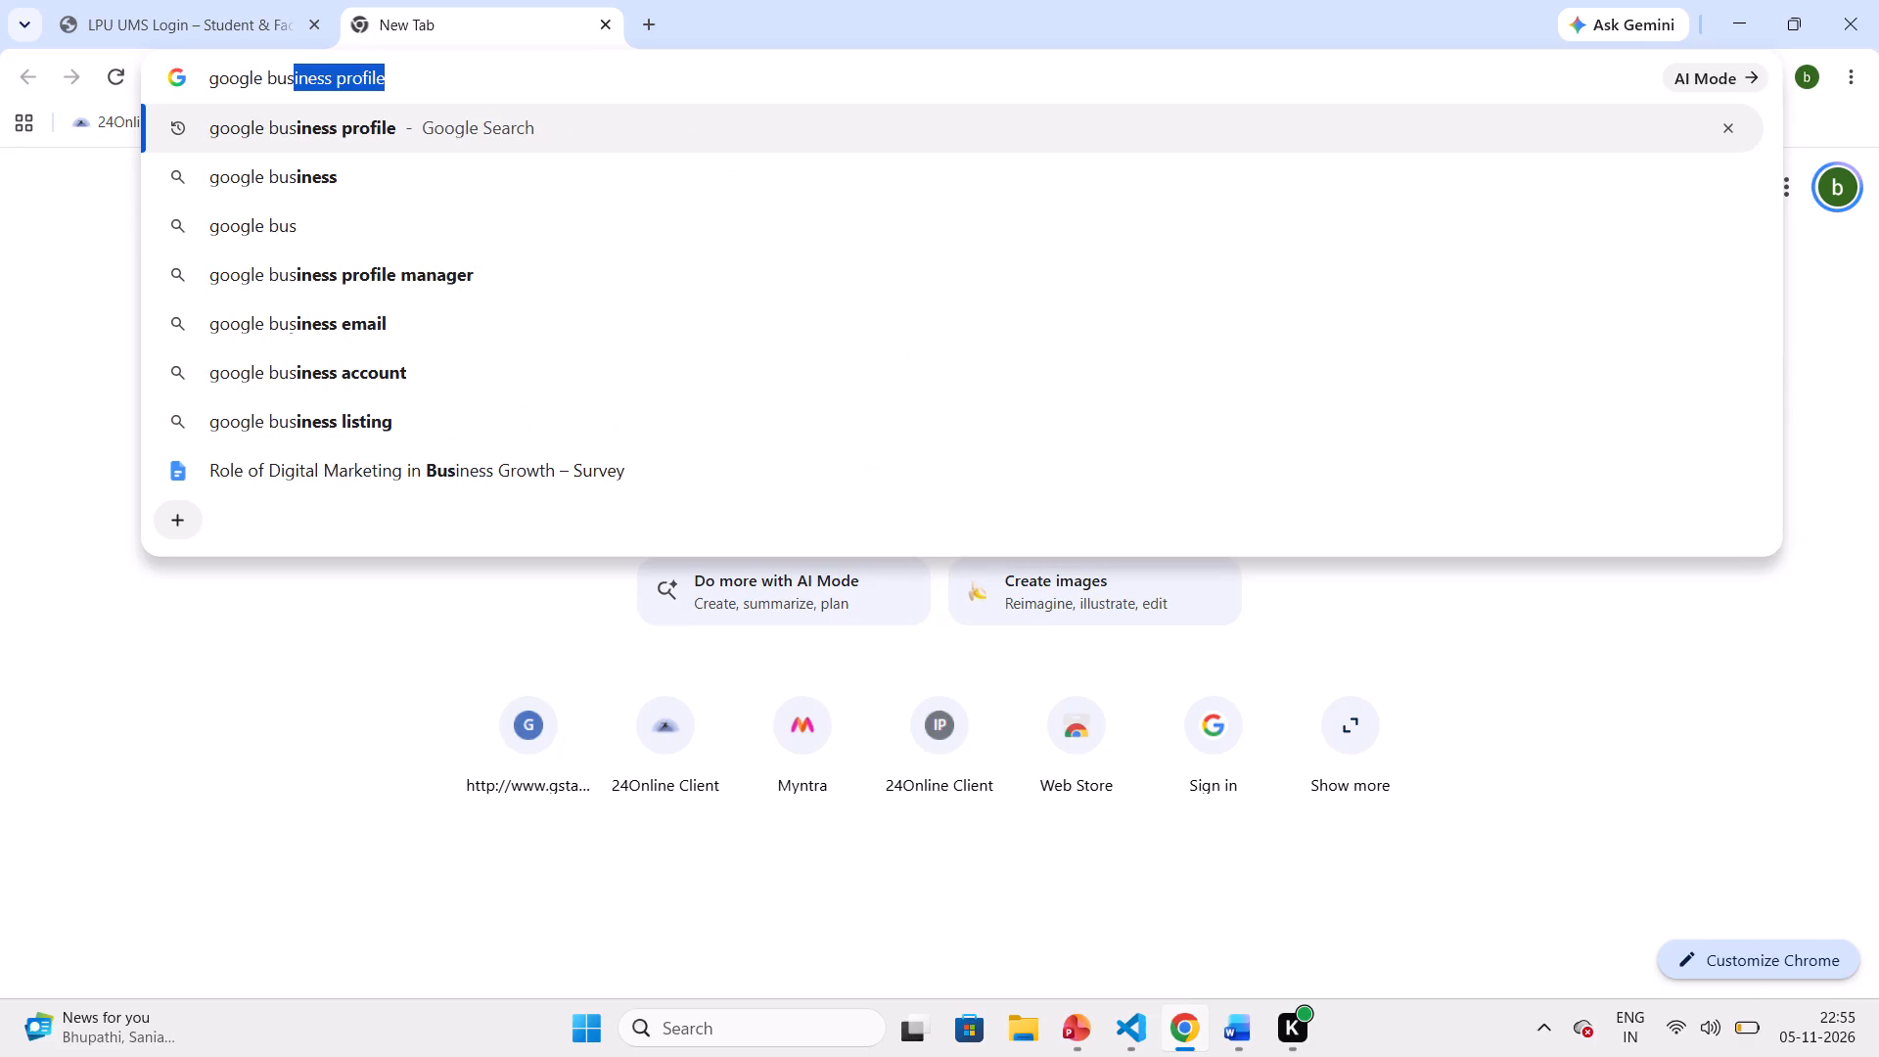
pyautogui.click(291, 125)
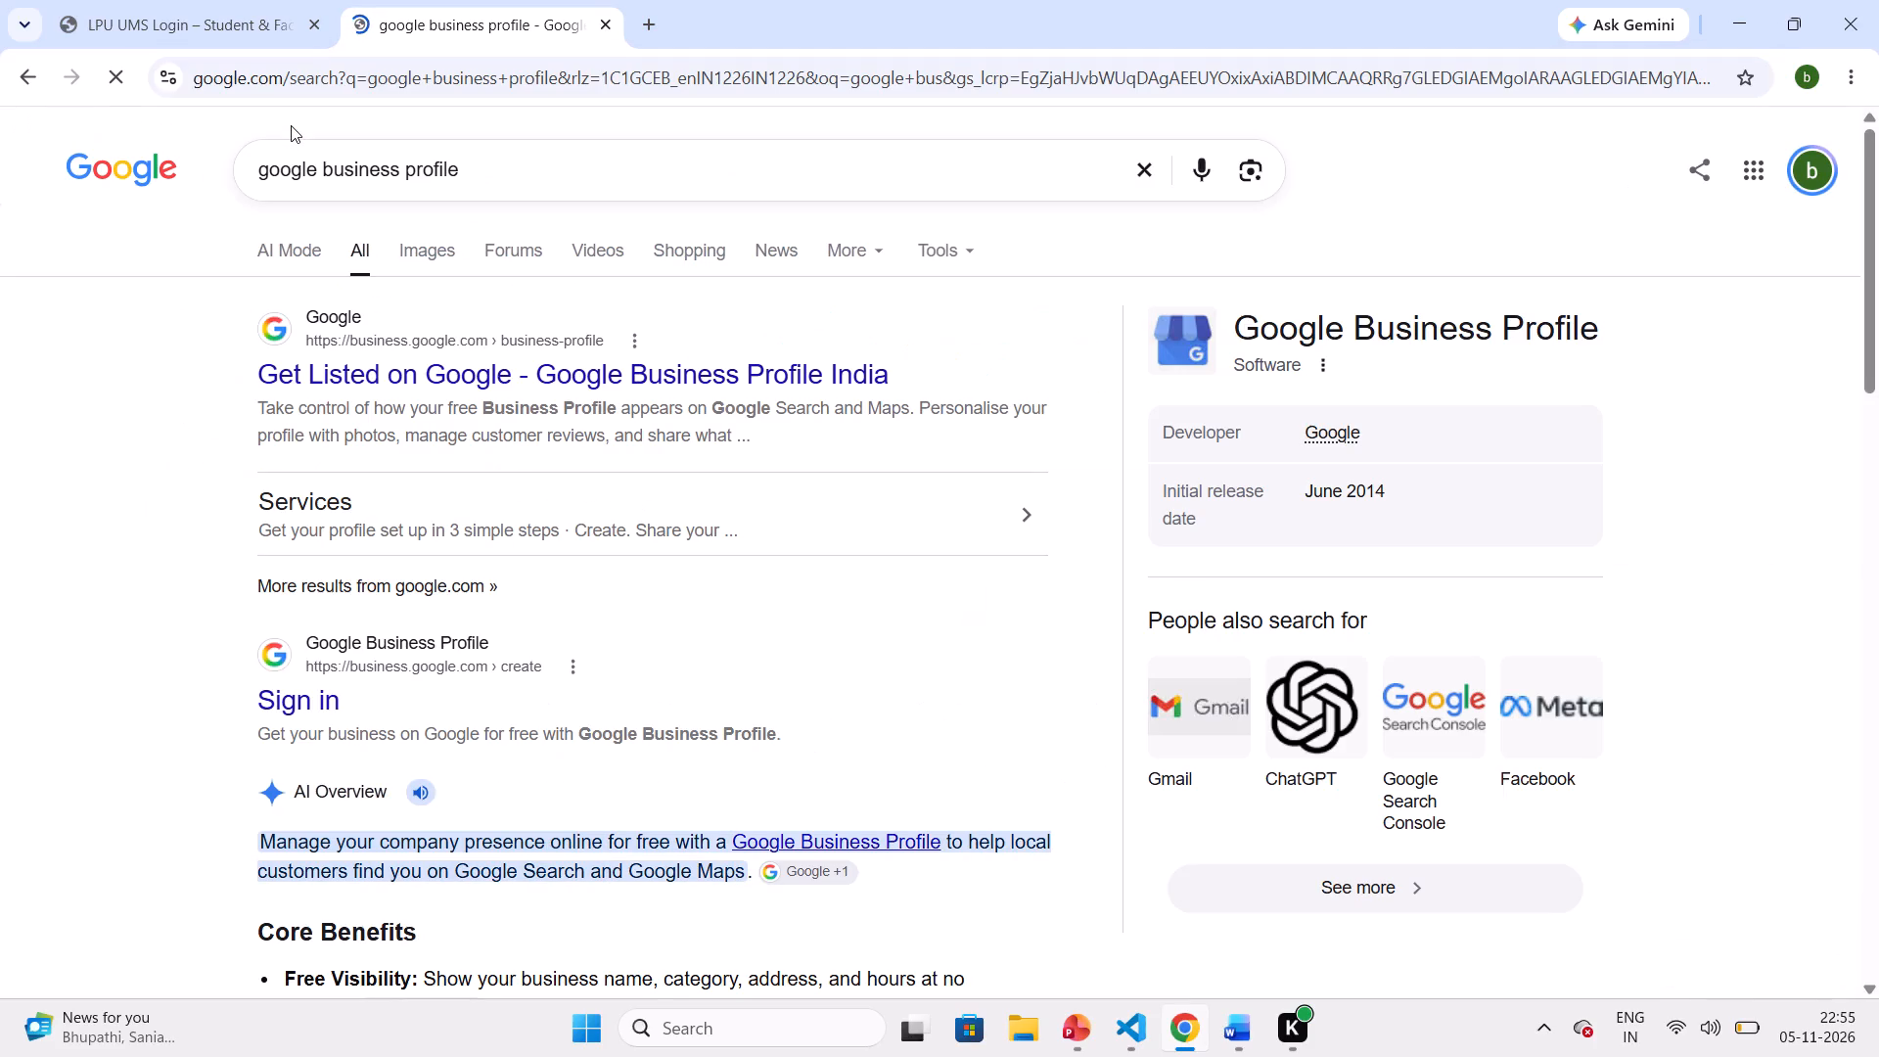
pyautogui.click(459, 369)
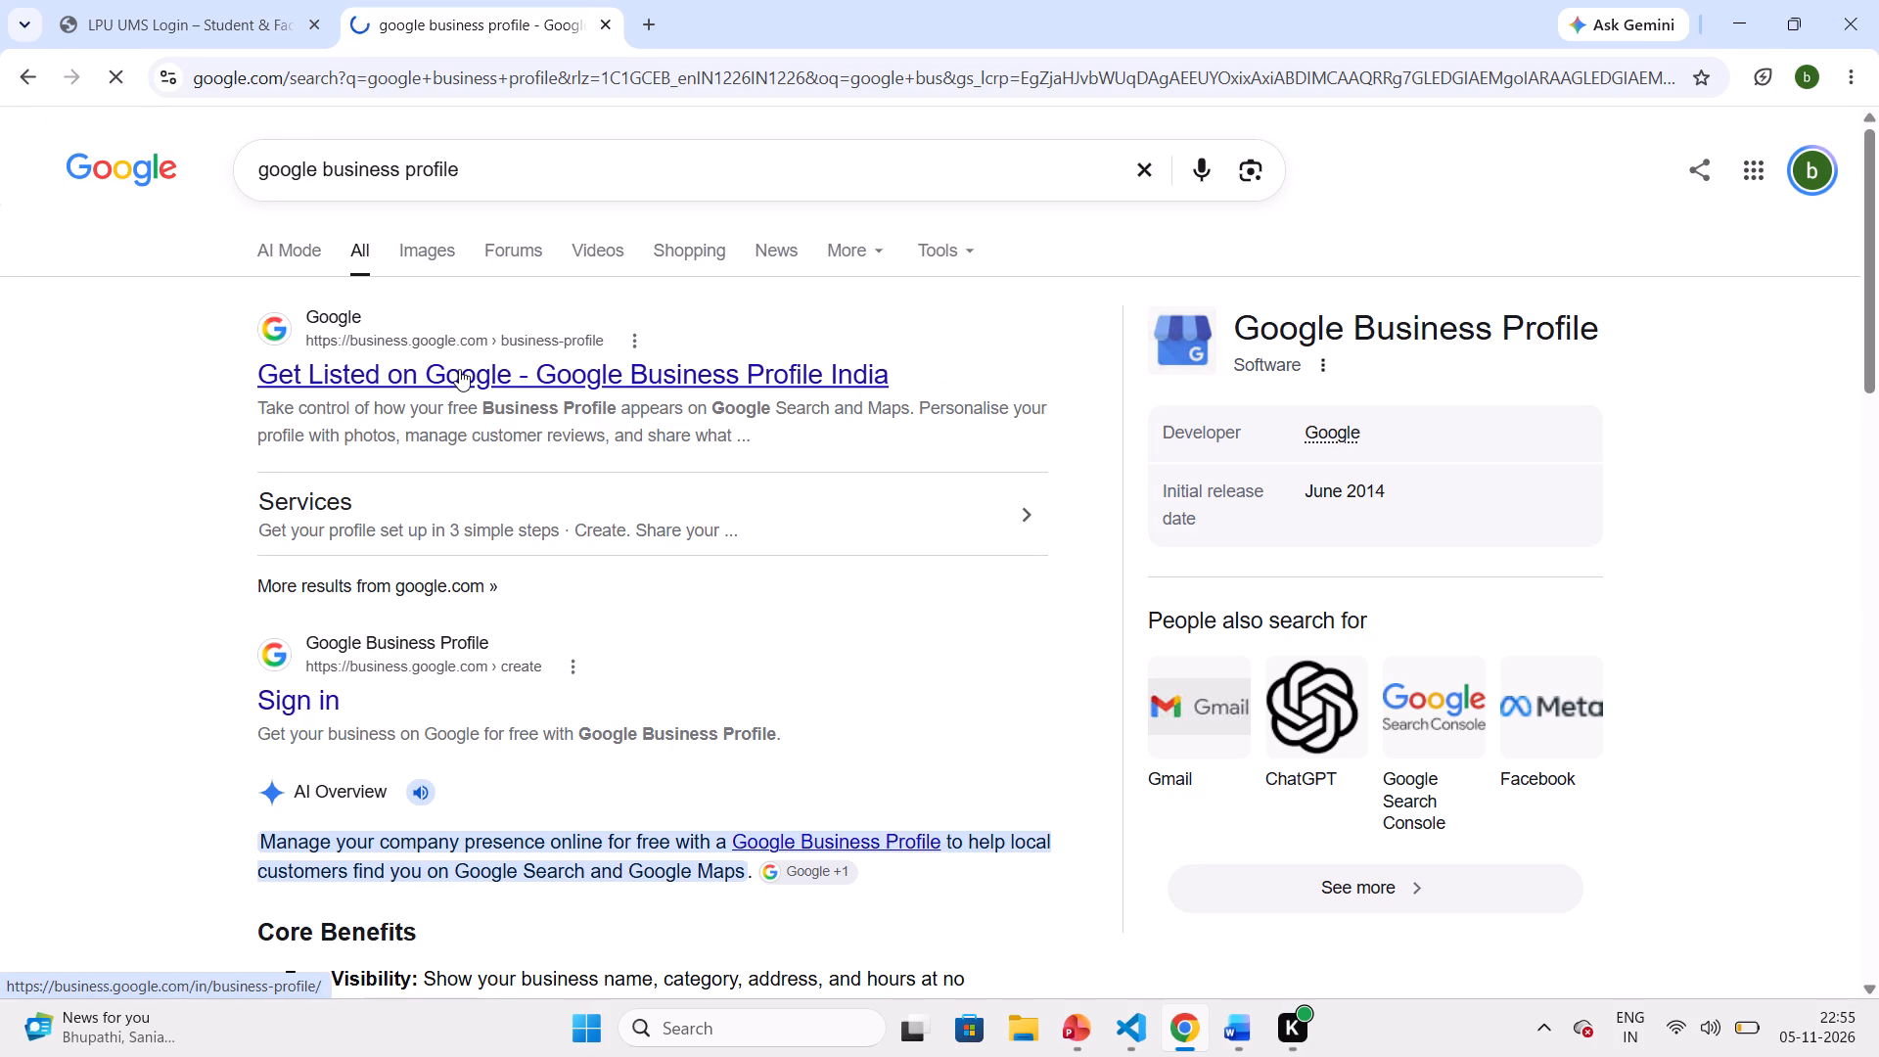
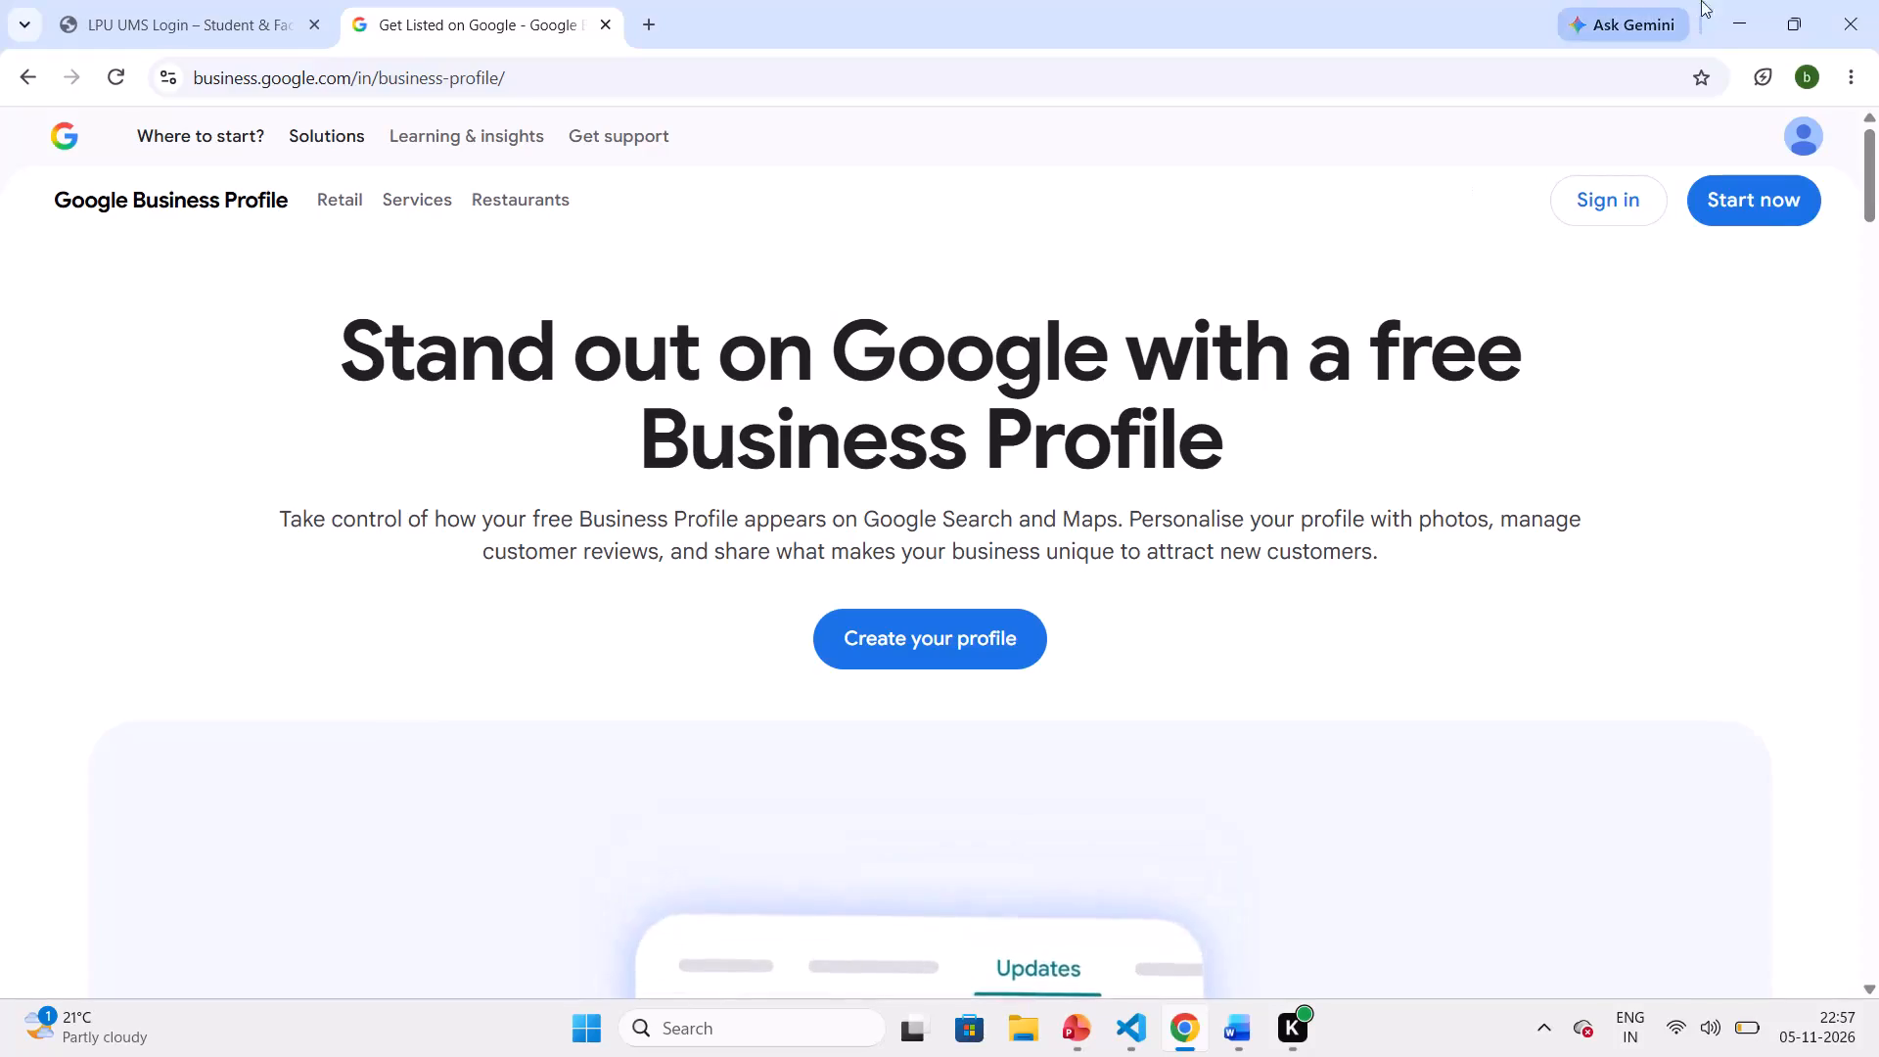
# Switch the Google Business Profile site to the "Sri harsha agencies" Google account.
pyautogui.click(1796, 136)
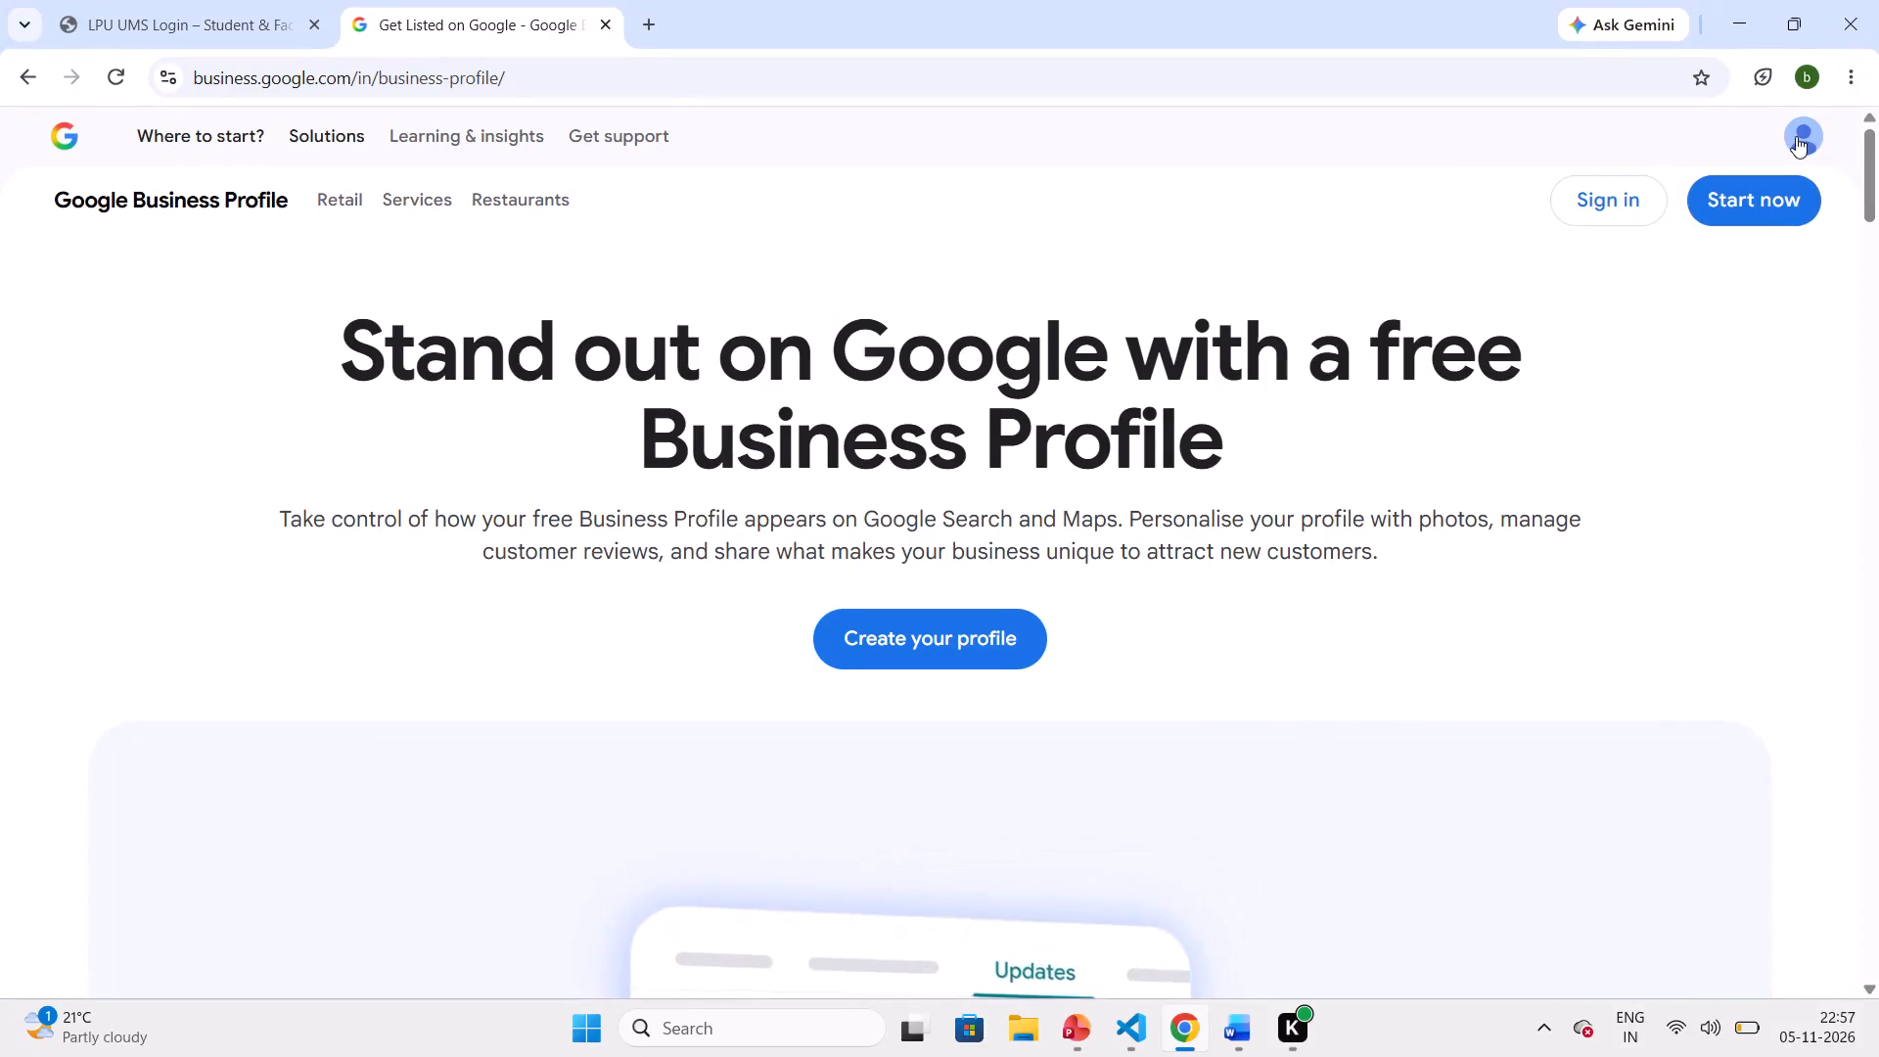
pyautogui.click(1772, 461)
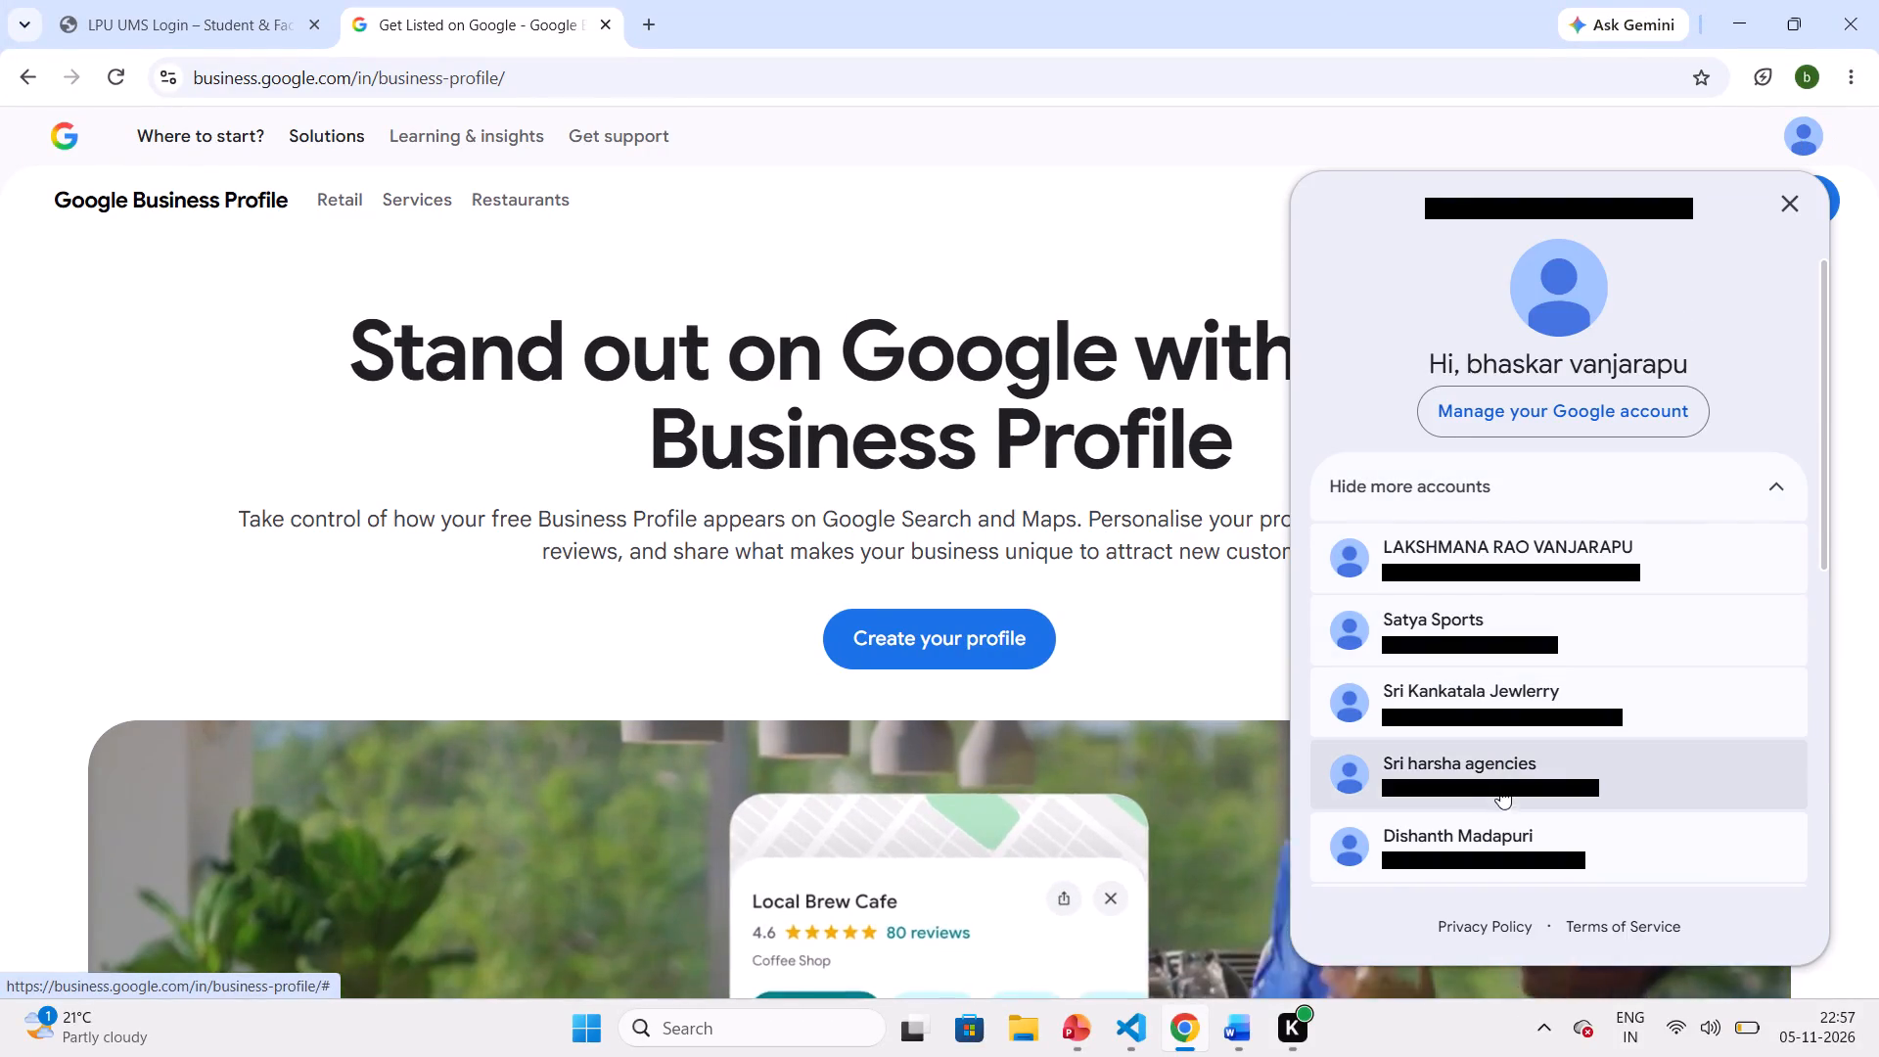
pyautogui.click(1500, 786)
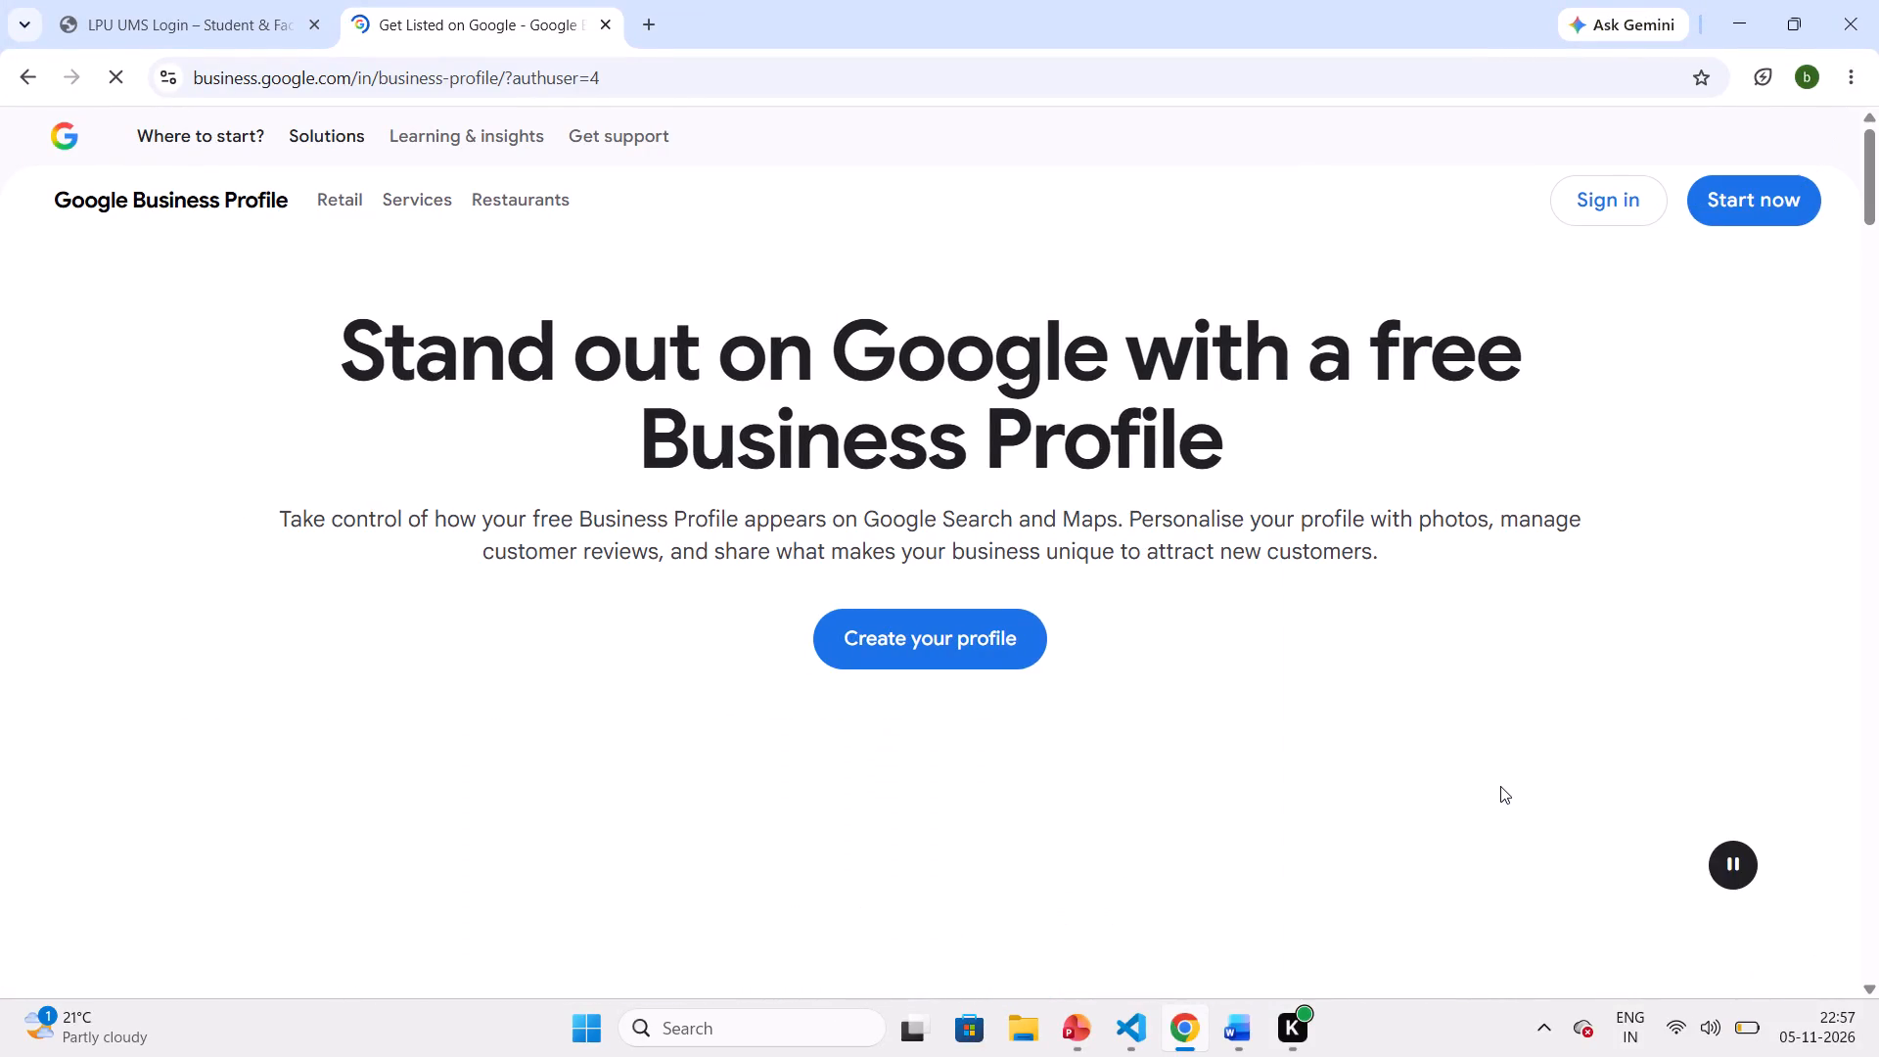
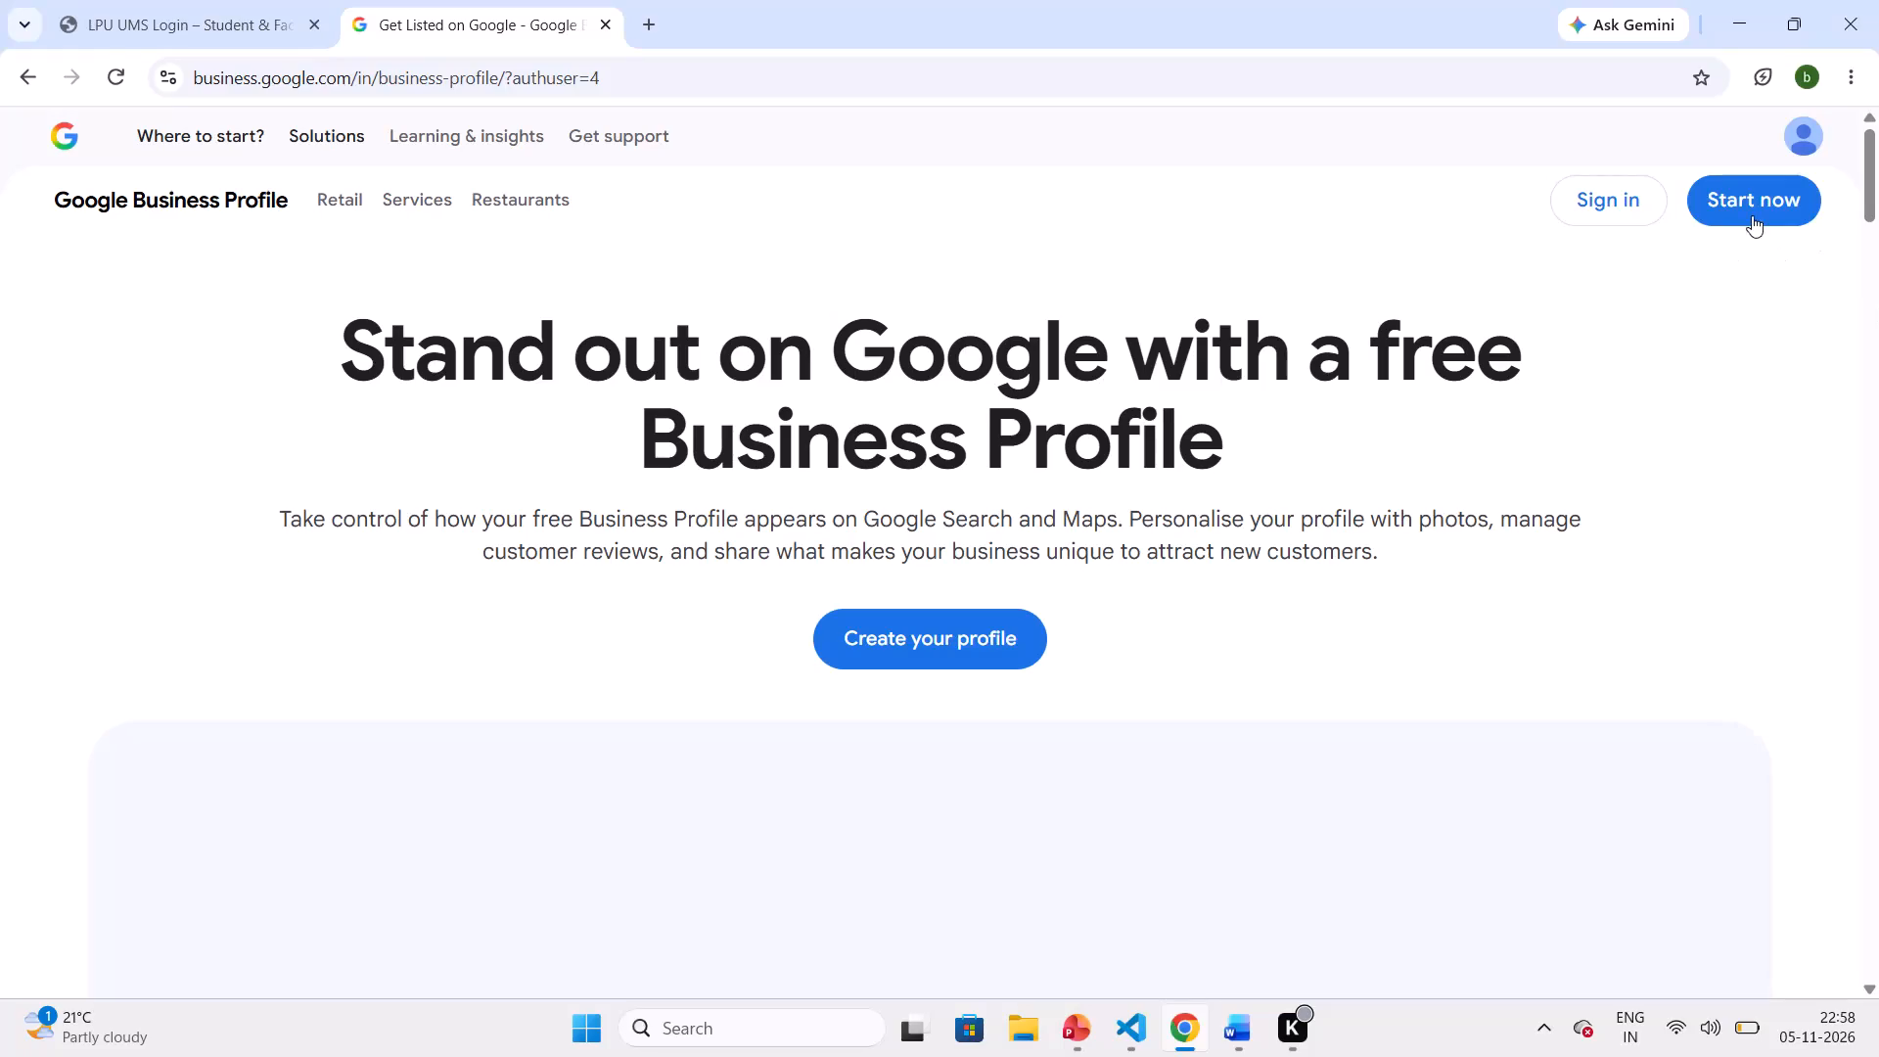
# Start a new business profile and enter its business name, beginning with "Sri Harsh".
pyautogui.click(1755, 210)
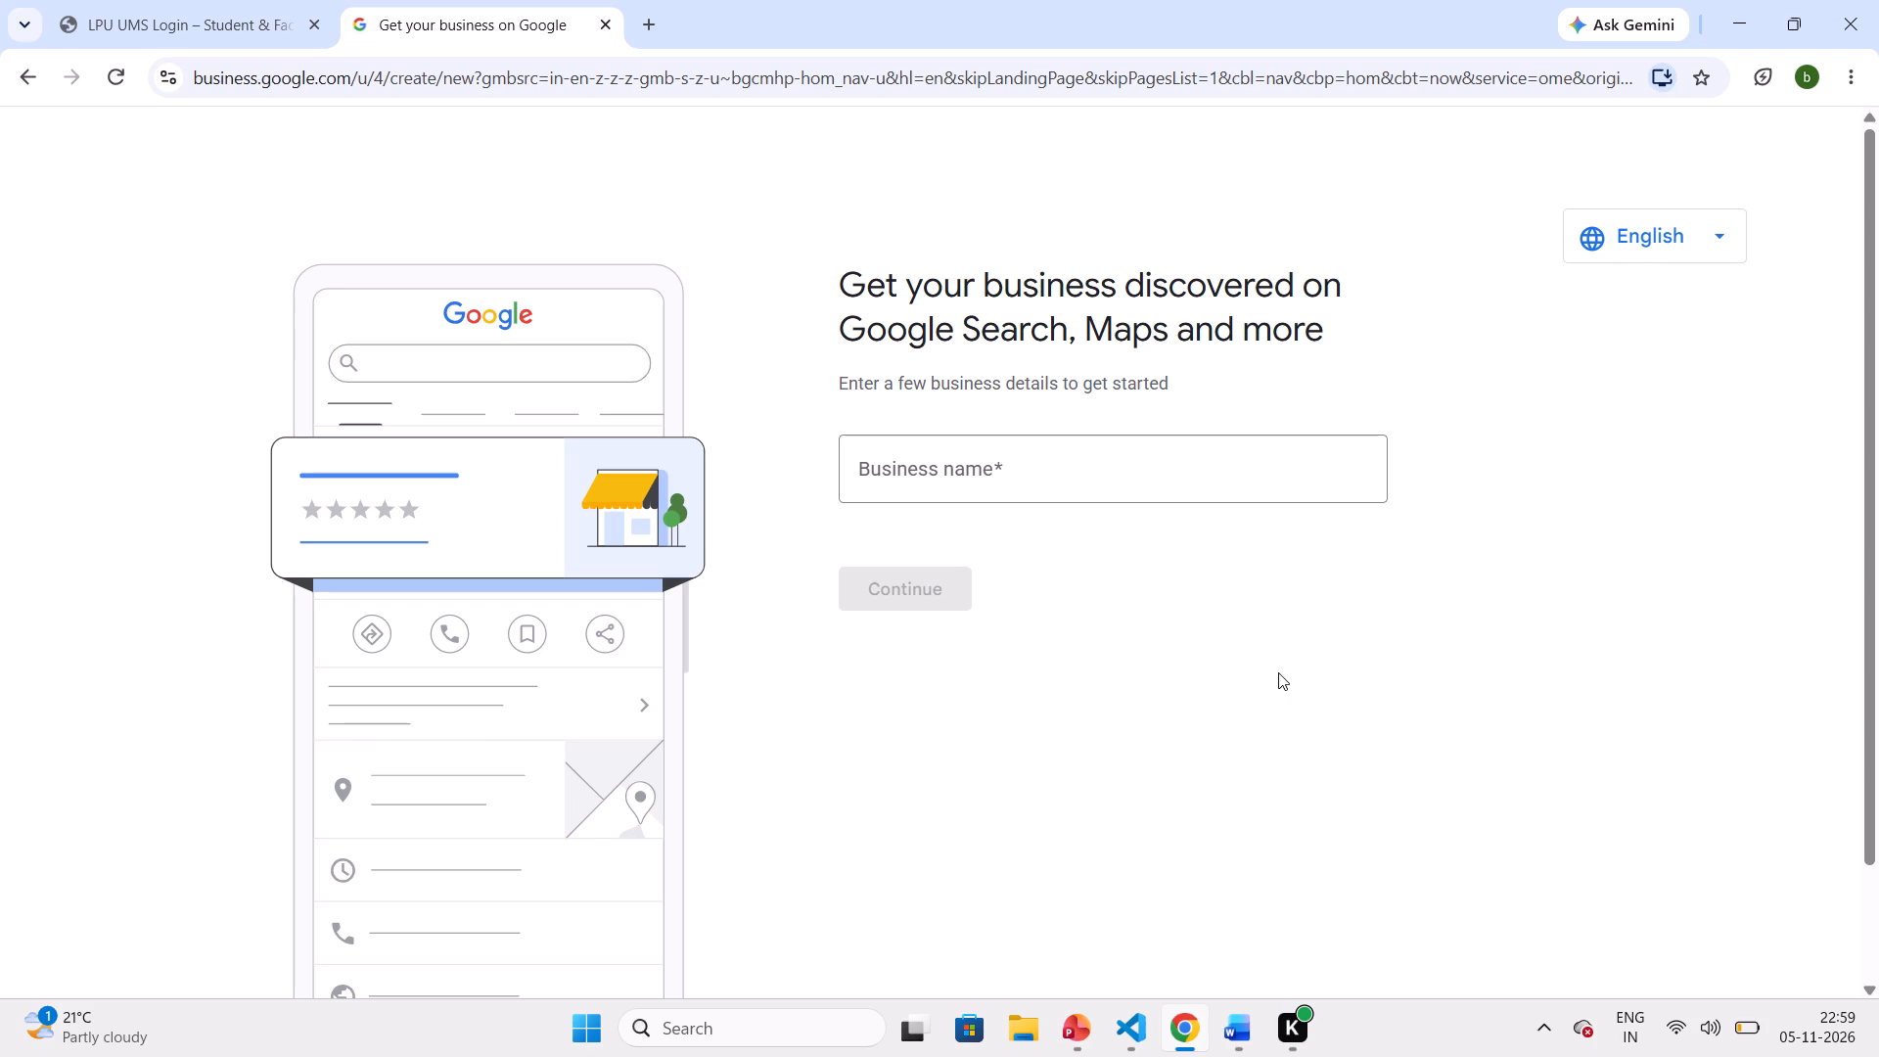
pyautogui.click(973, 480)
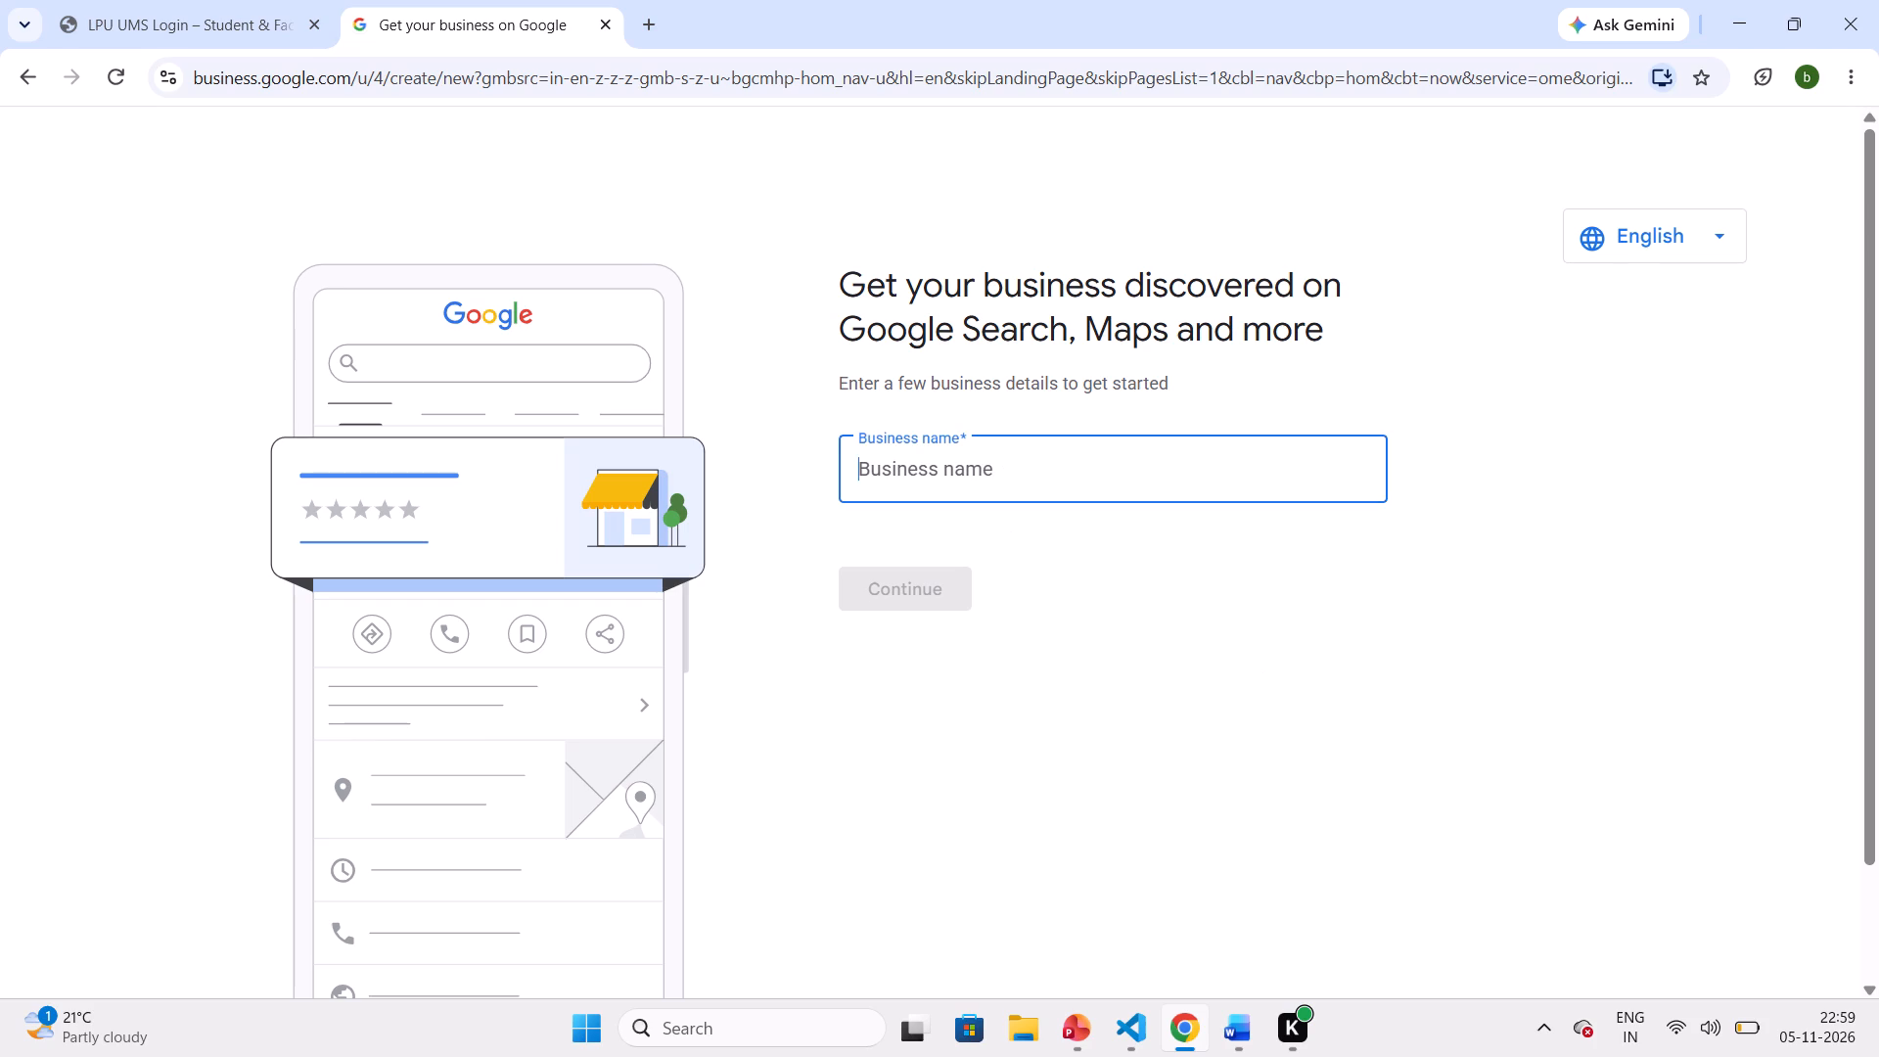
pyautogui.write('Sri')
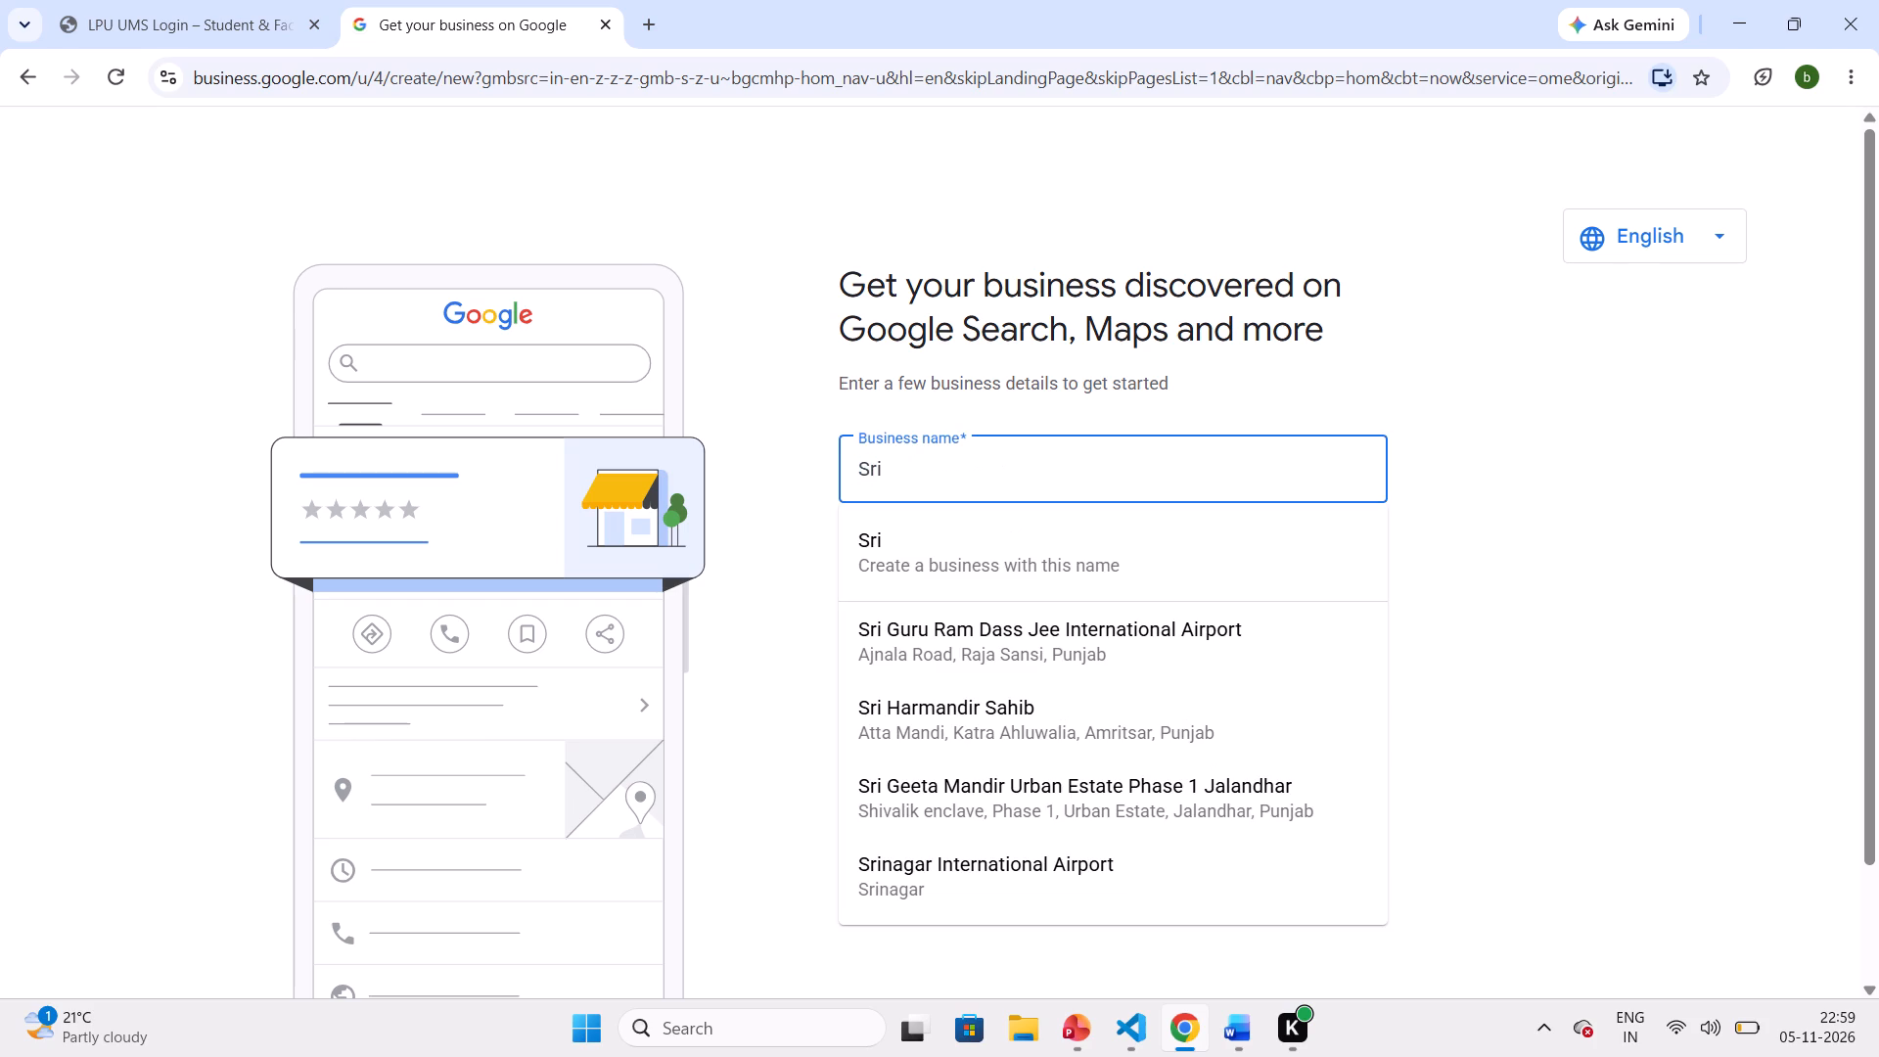
pyautogui.press('space')
pyautogui.write('Harsh')
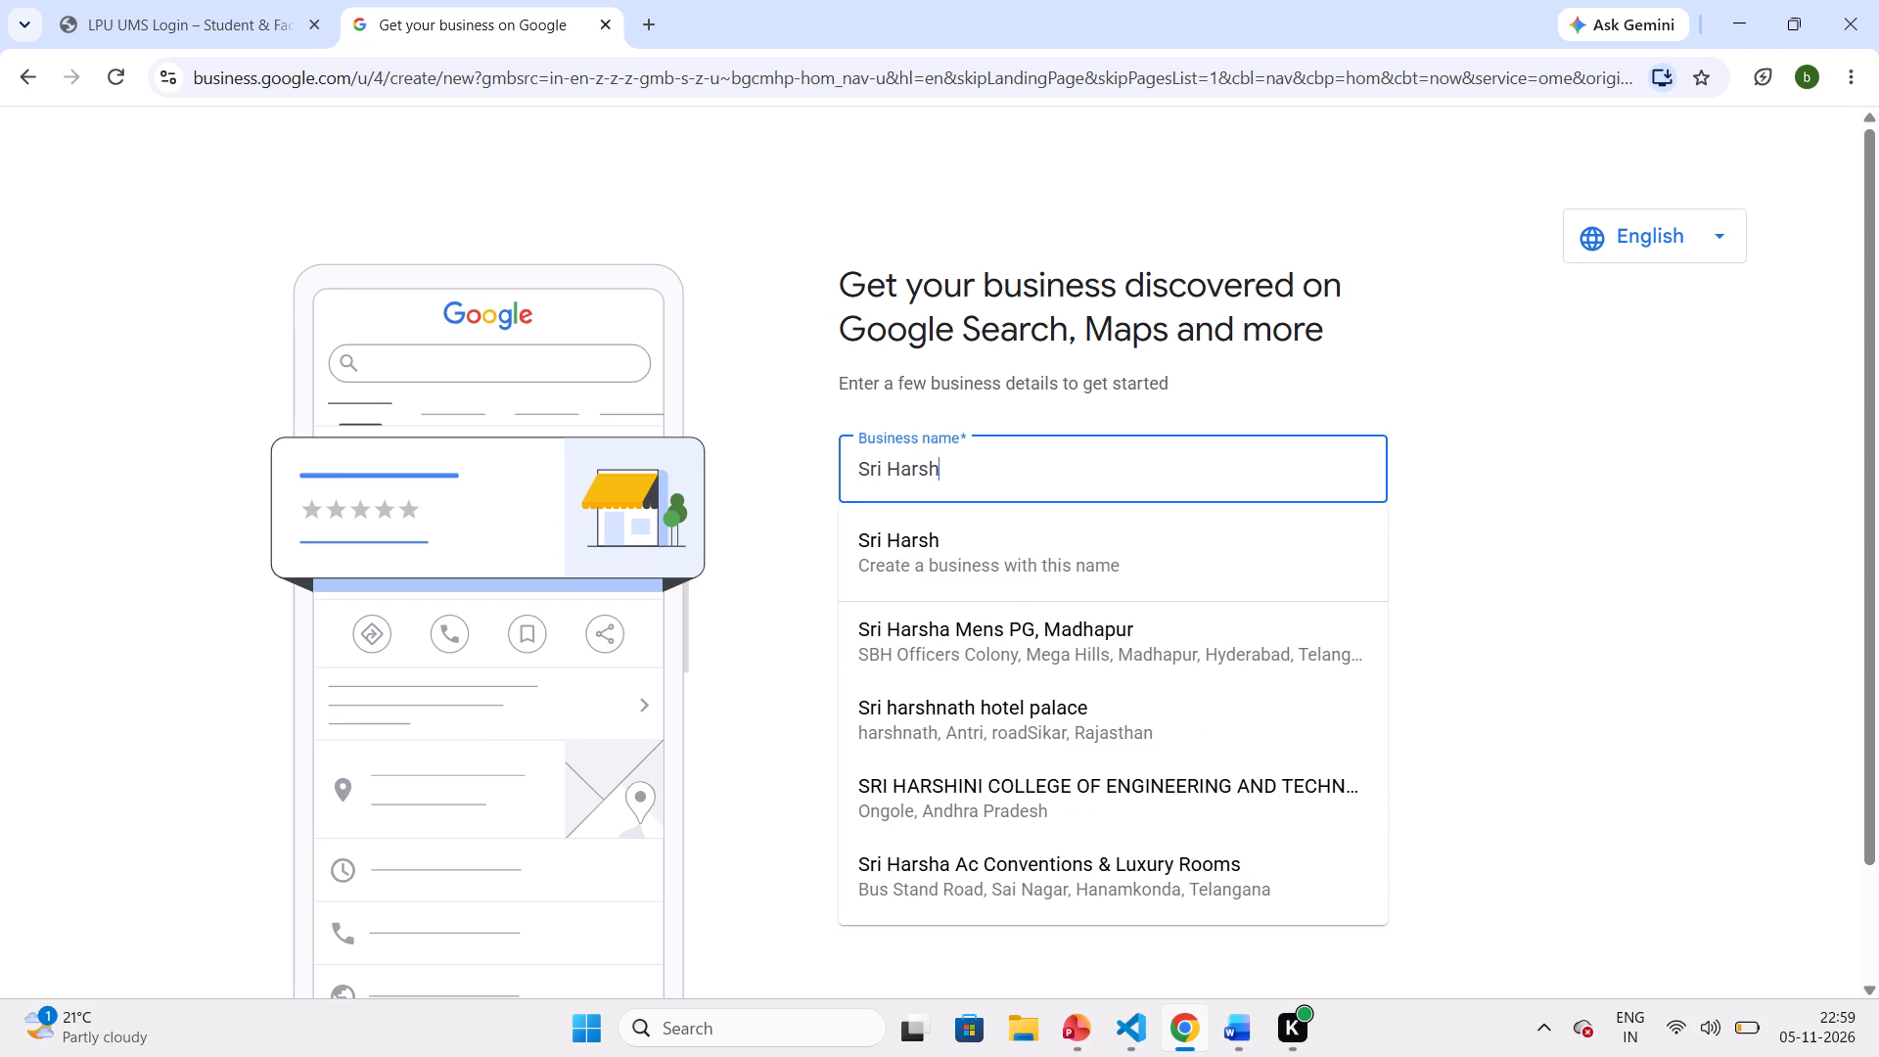
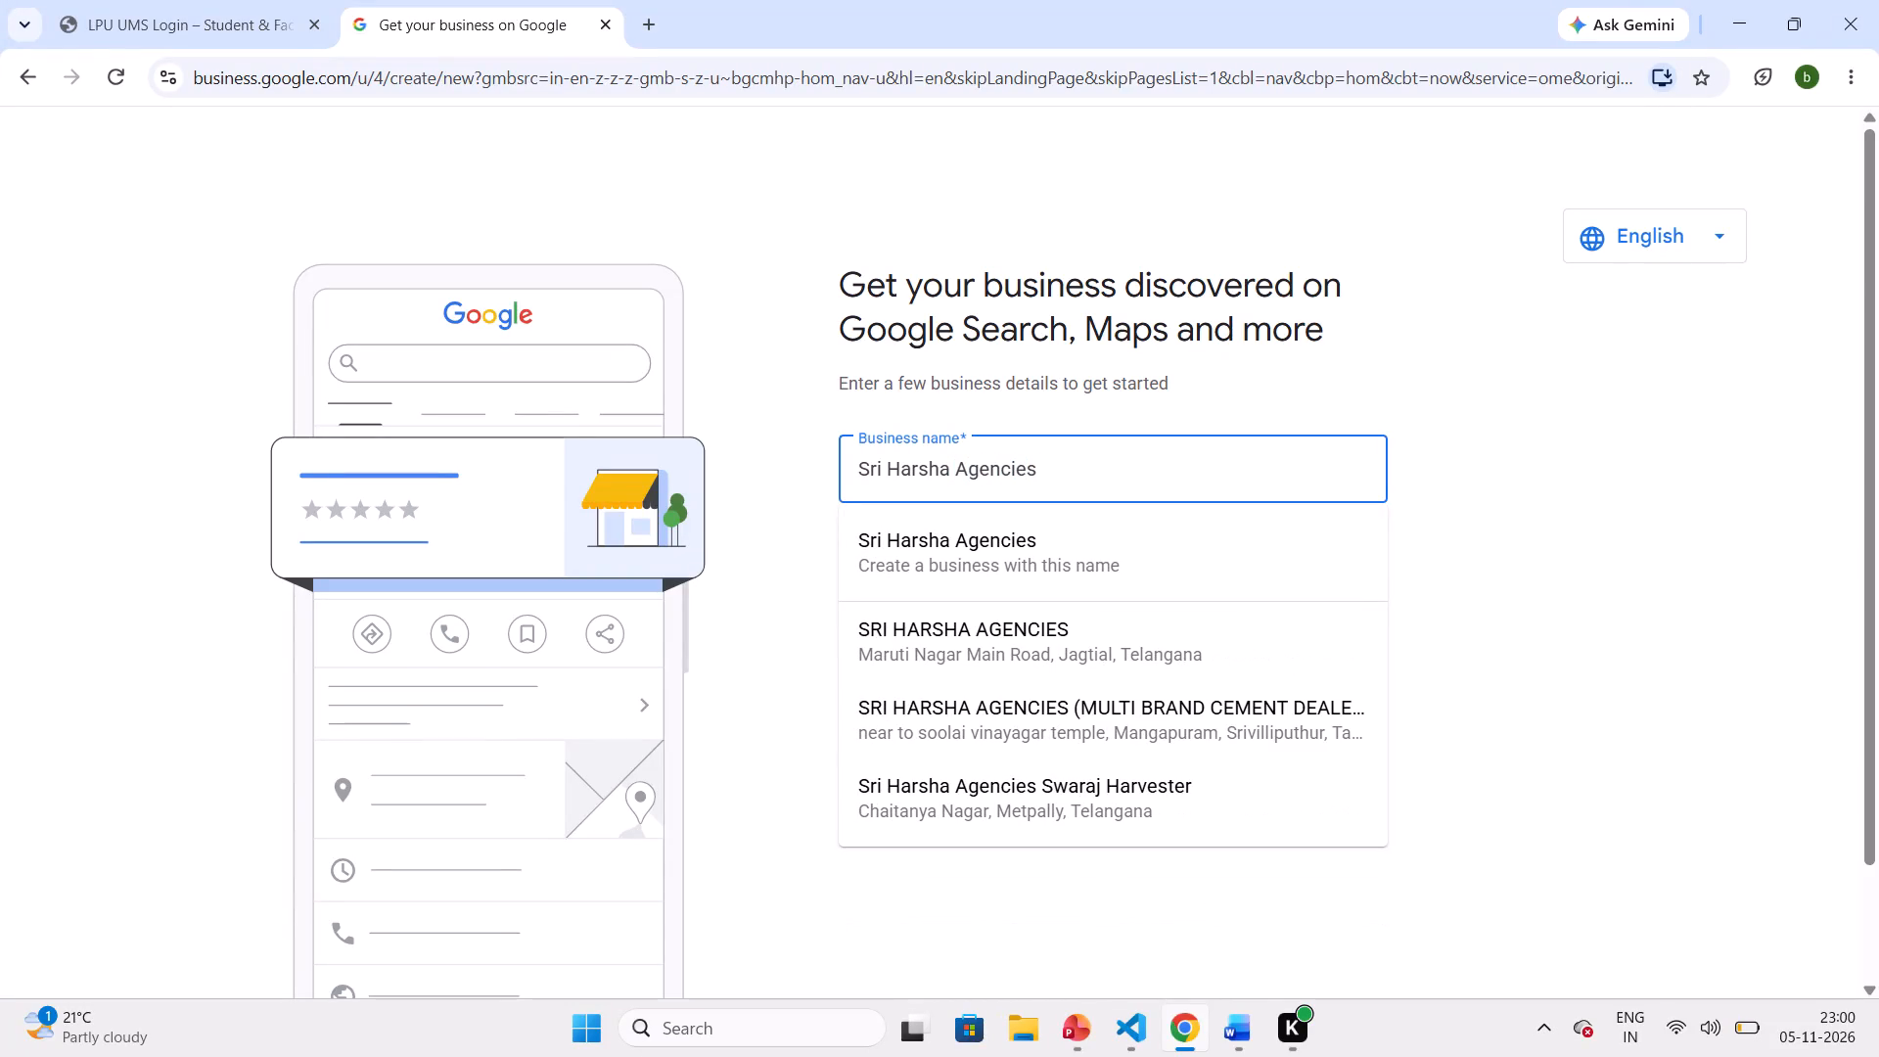
# Choose to create a business with the name Sri Harsha Agencies.
pyautogui.click(971, 547)
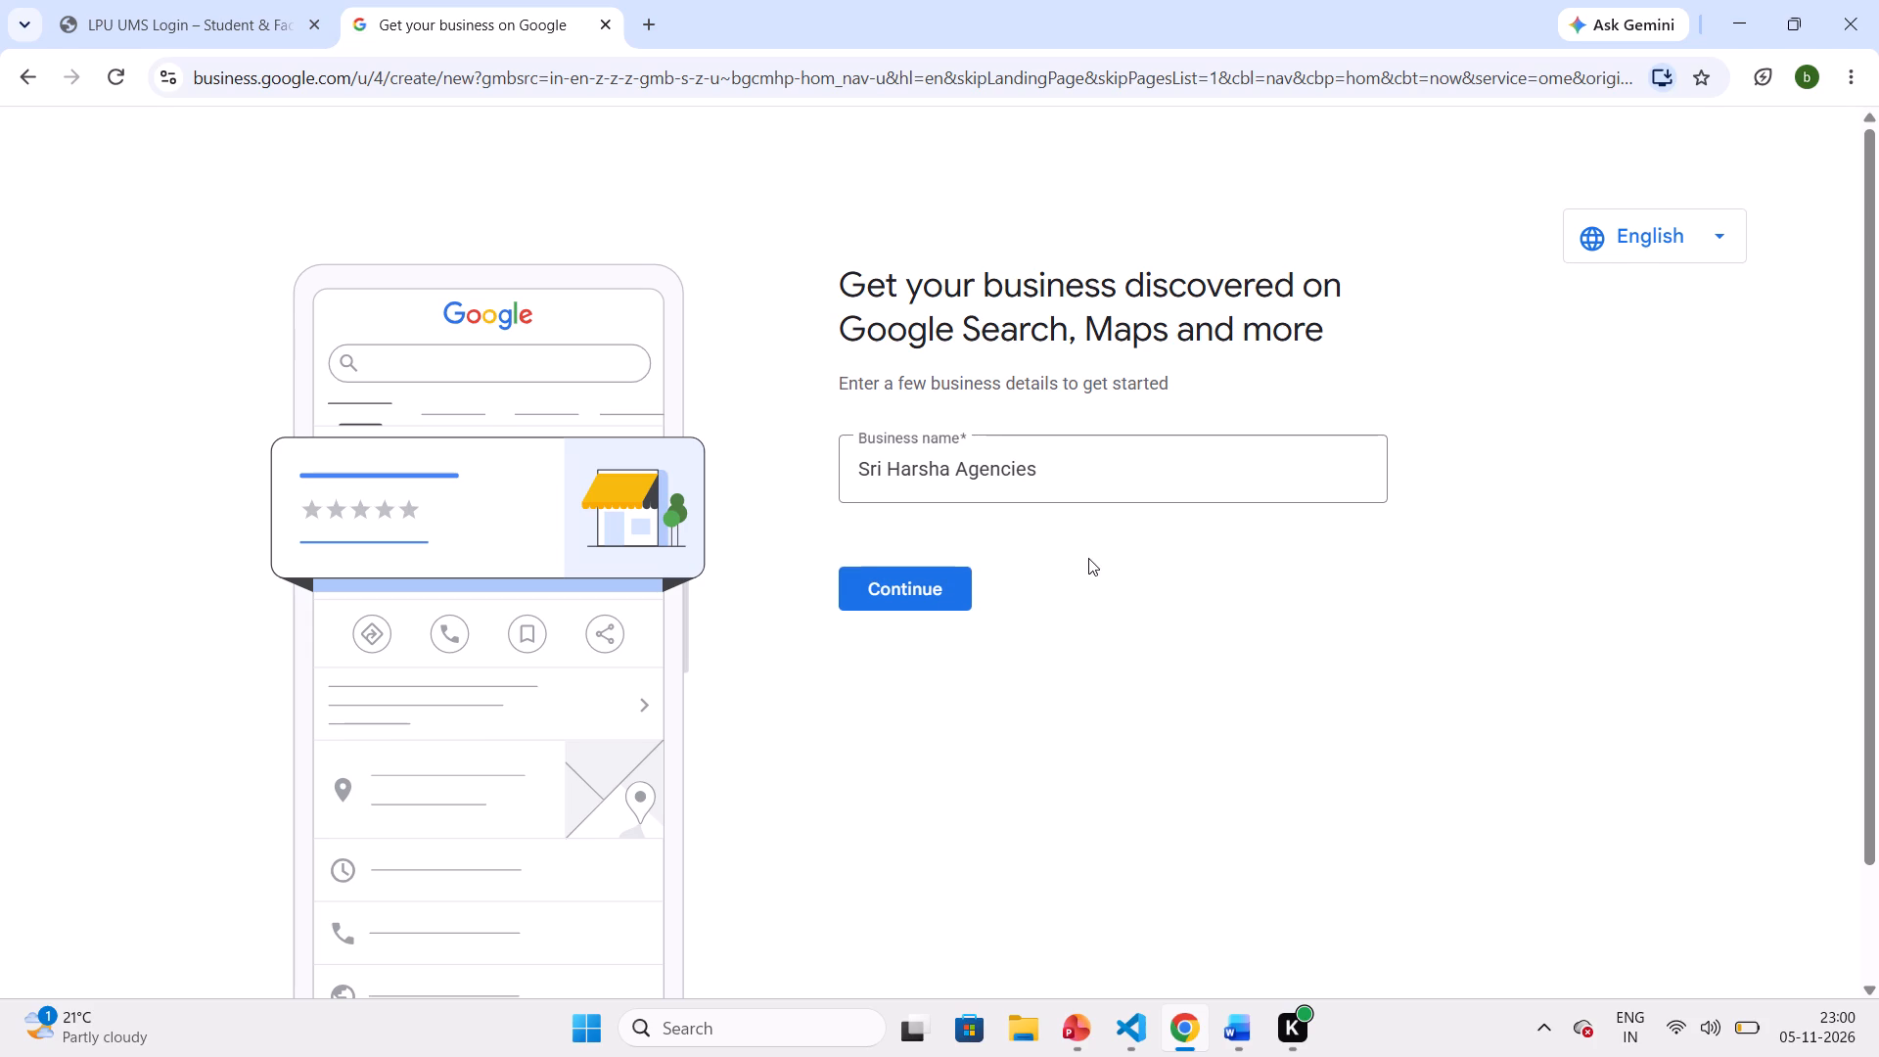
pyautogui.click(1075, 460)
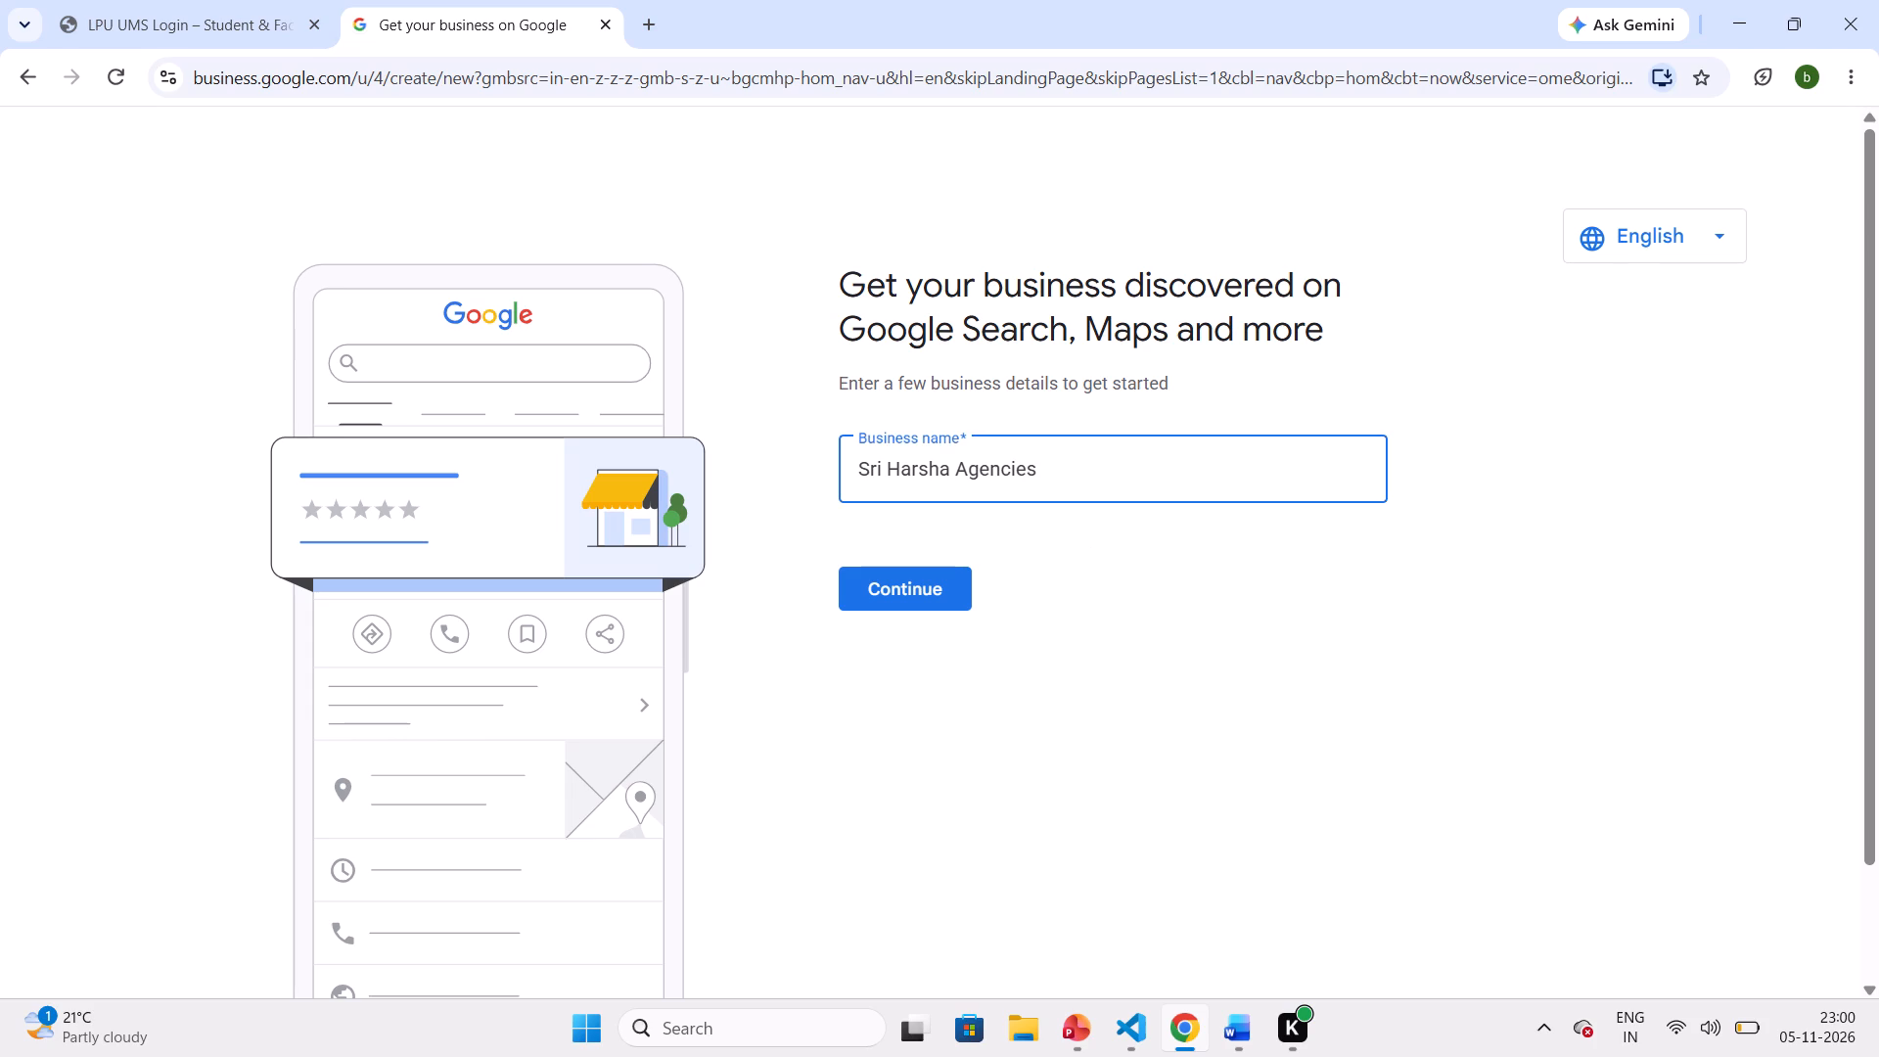
# Search the web in a new tab for "sri harsha agencies tuni".
pyautogui.click(635, 9)
pyautogui.write('sri')
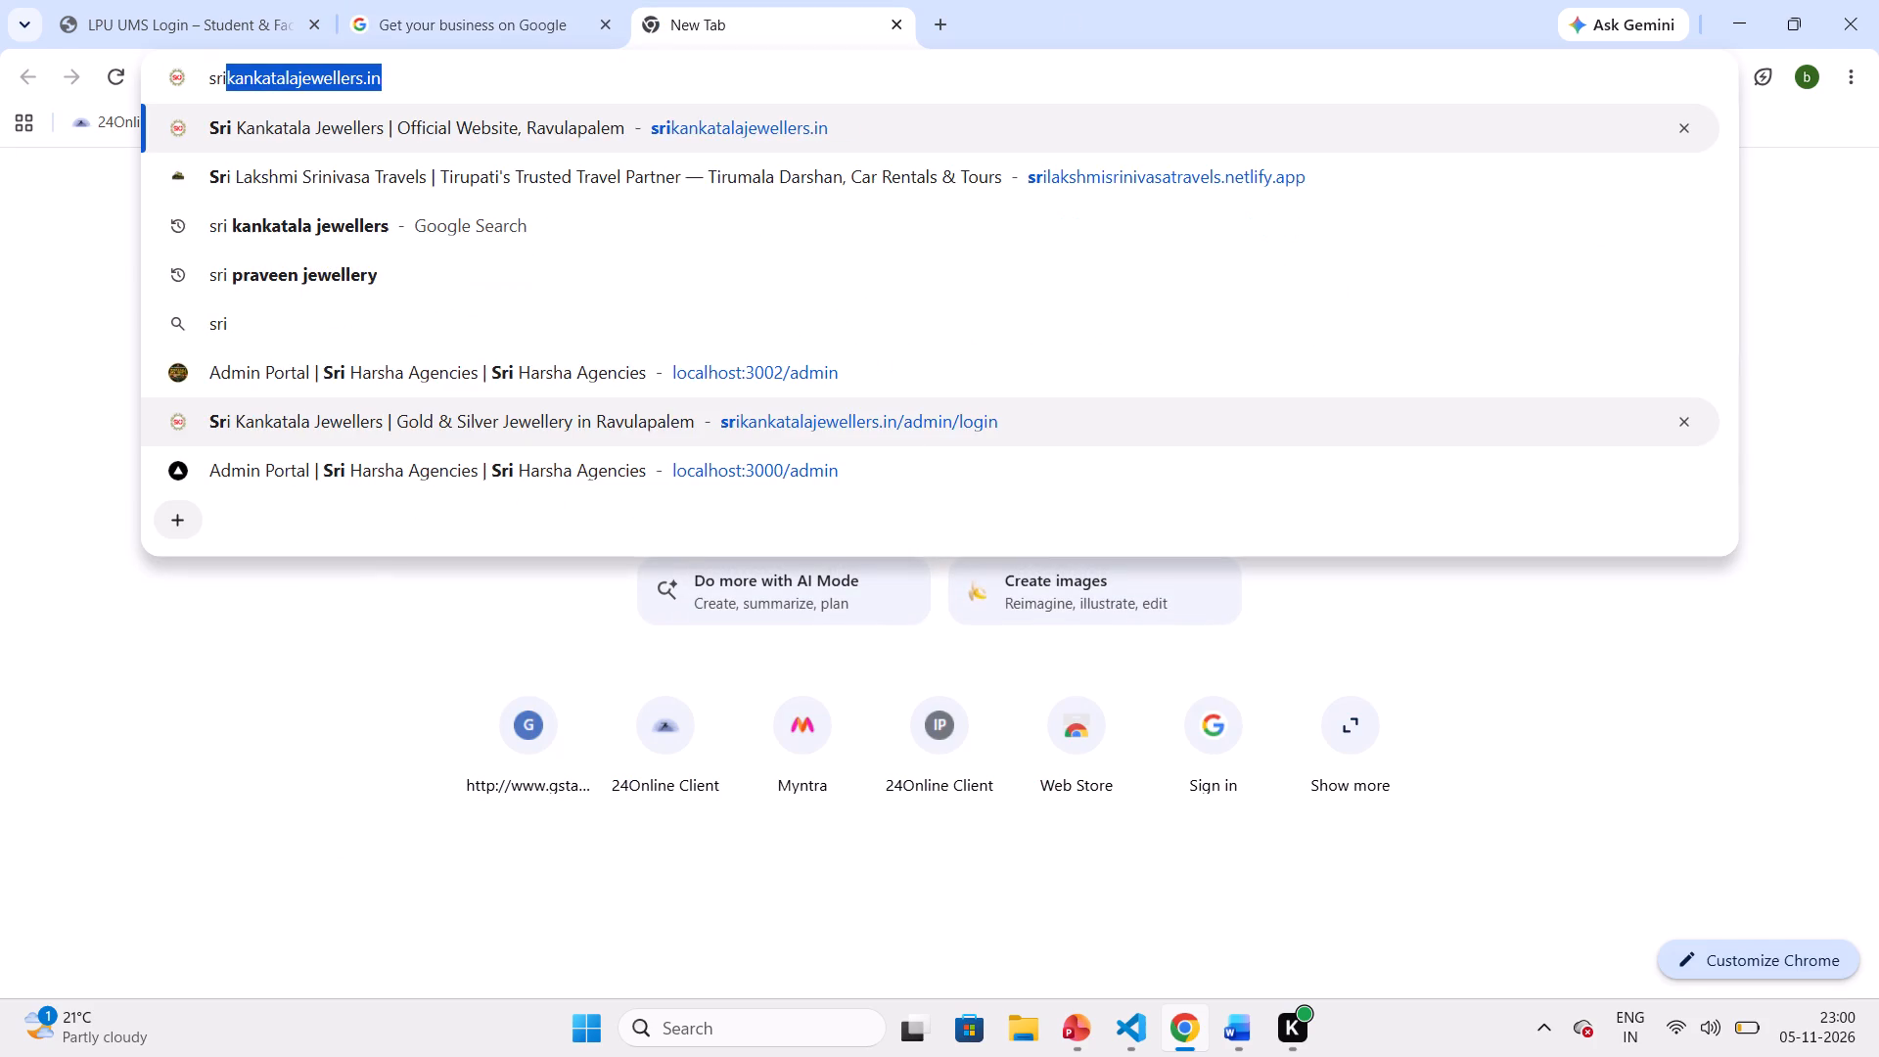
pyautogui.press('space')
pyautogui.write('harsha agencies tuni')
pyautogui.press('Return')
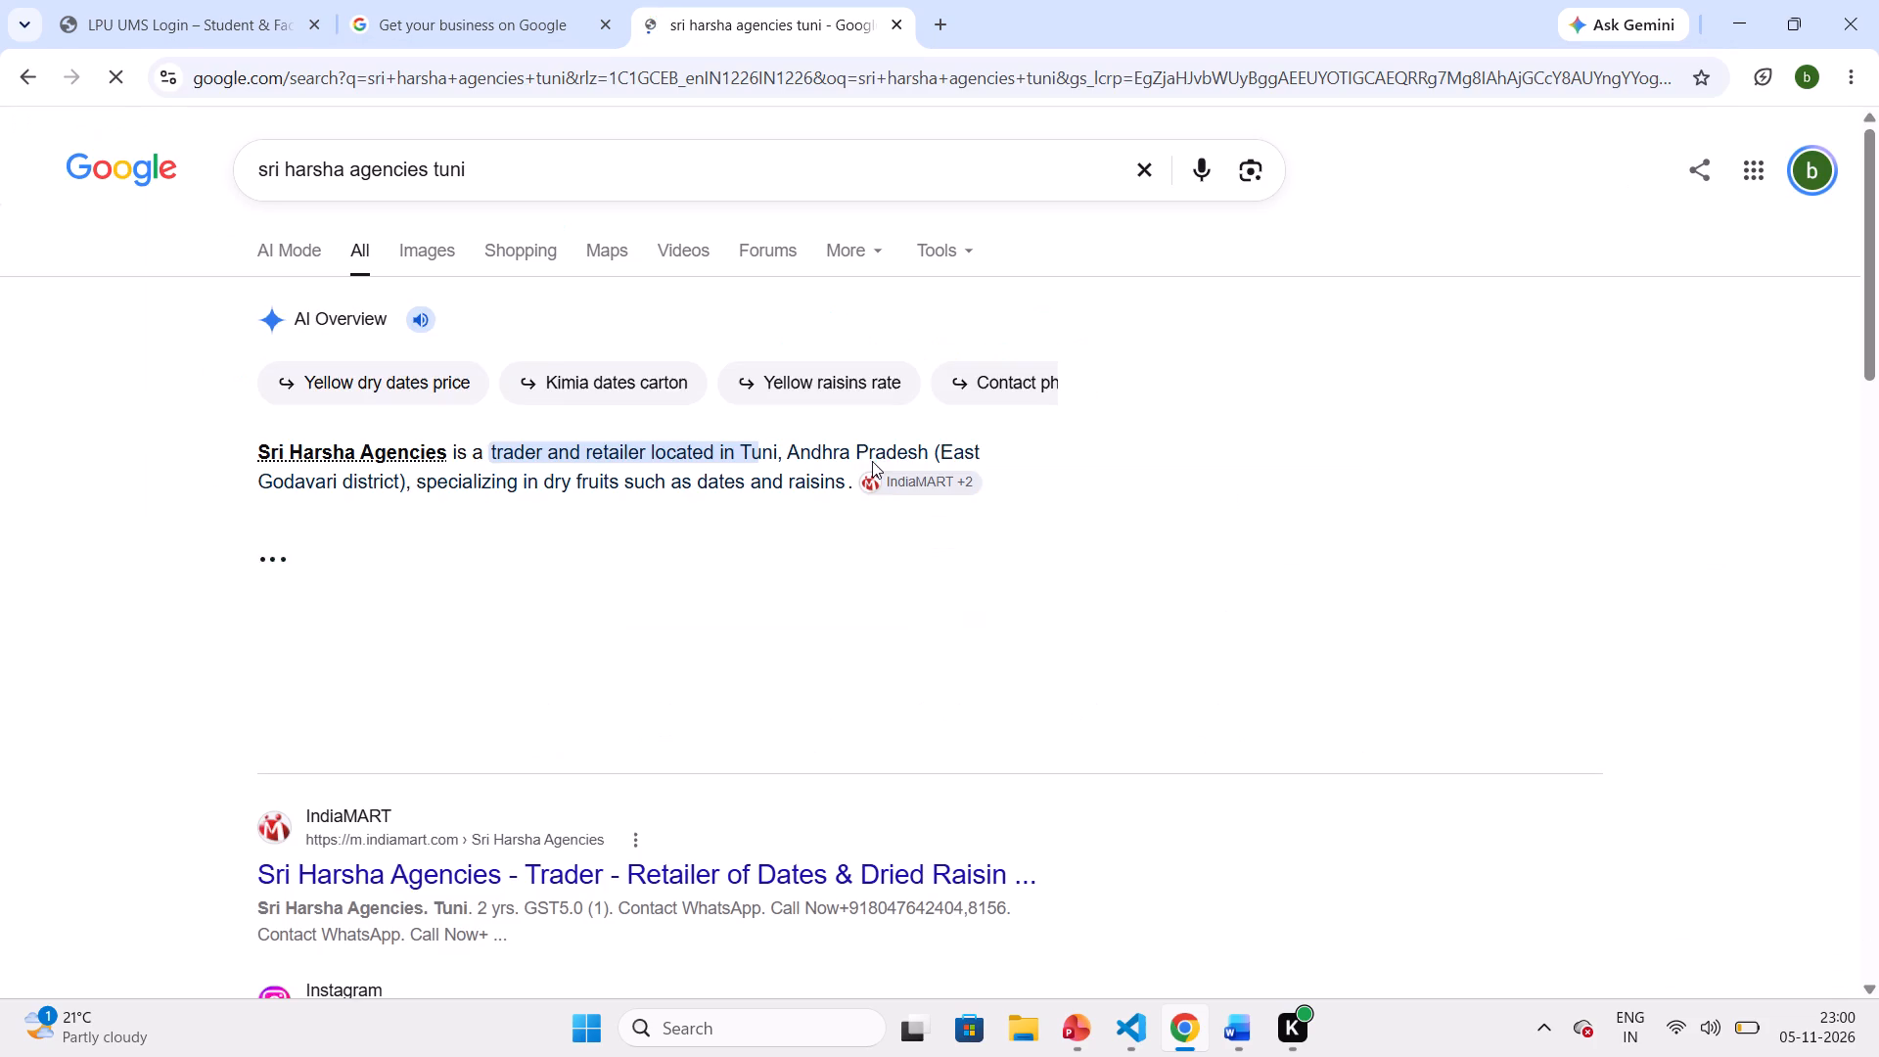
# Look through the search results for existing listings of Sri Harsha Agencies in Tuni.
pyautogui.scroll(-1, 720, 556)
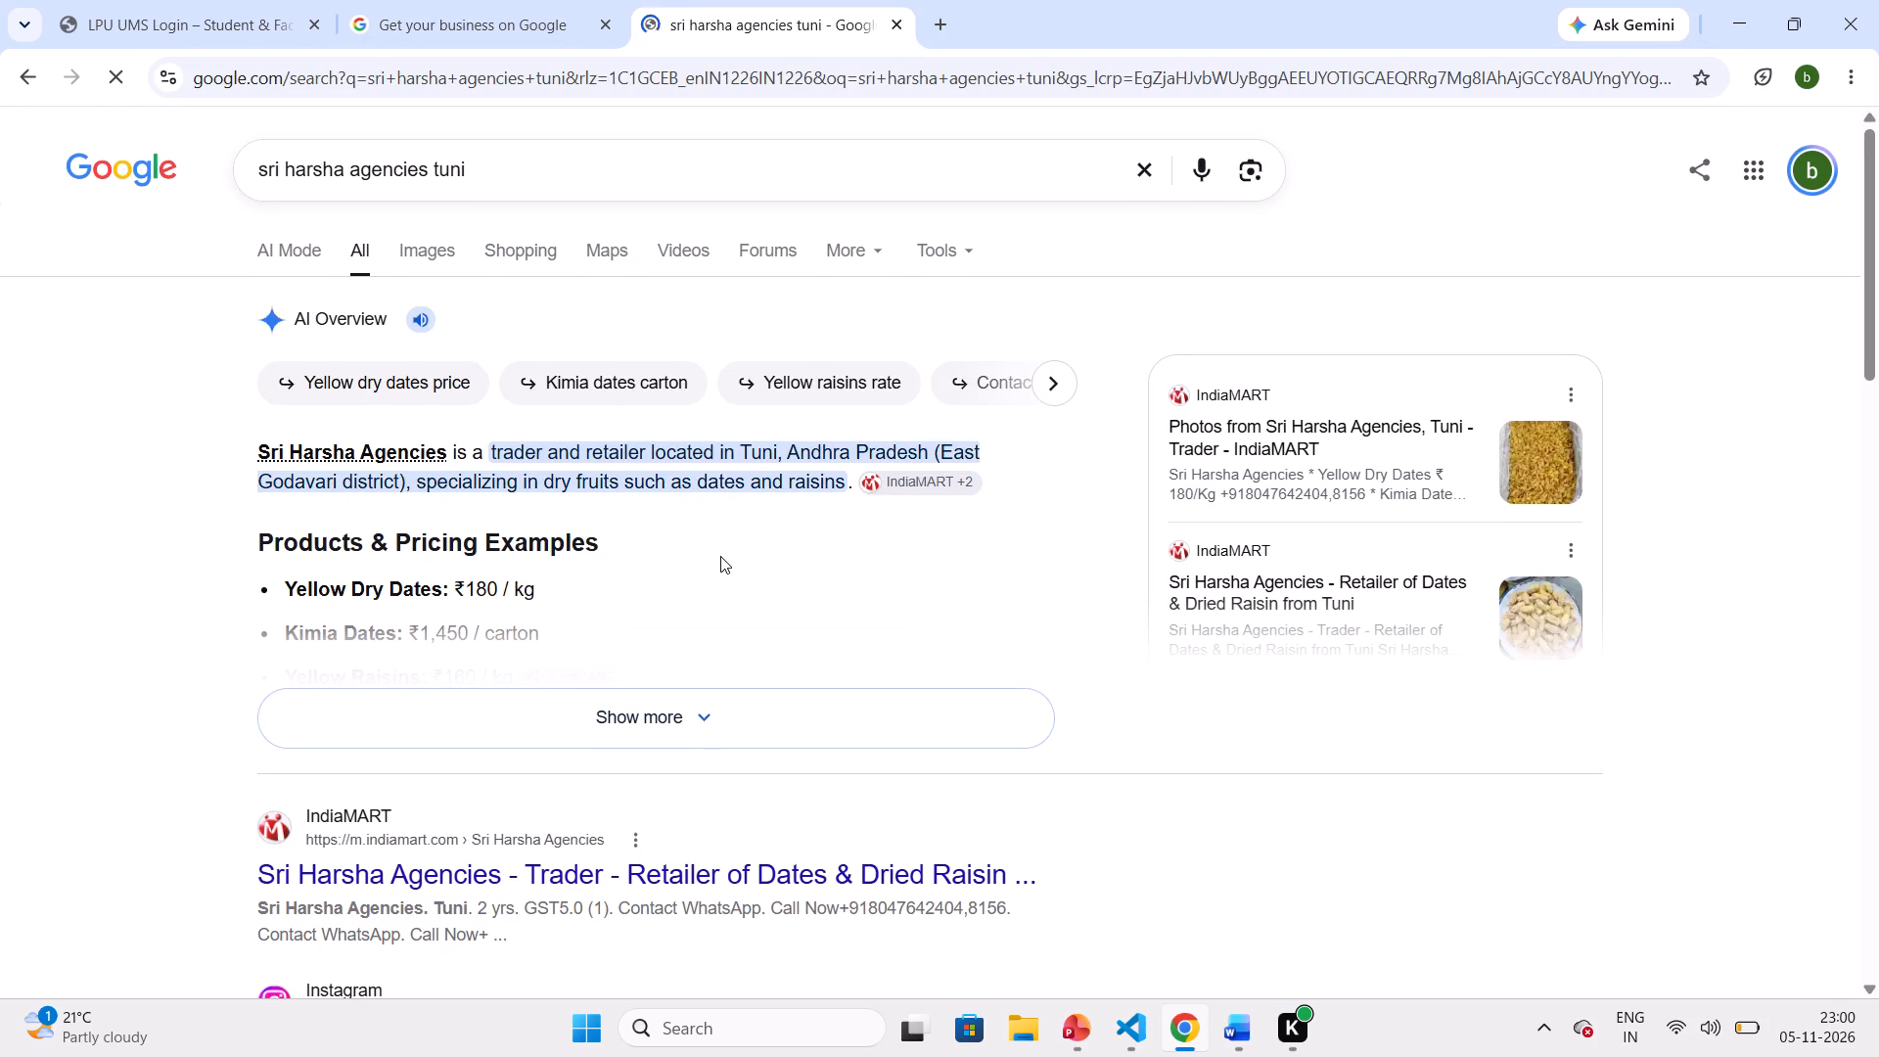
pyautogui.scroll(-3, 720, 556)
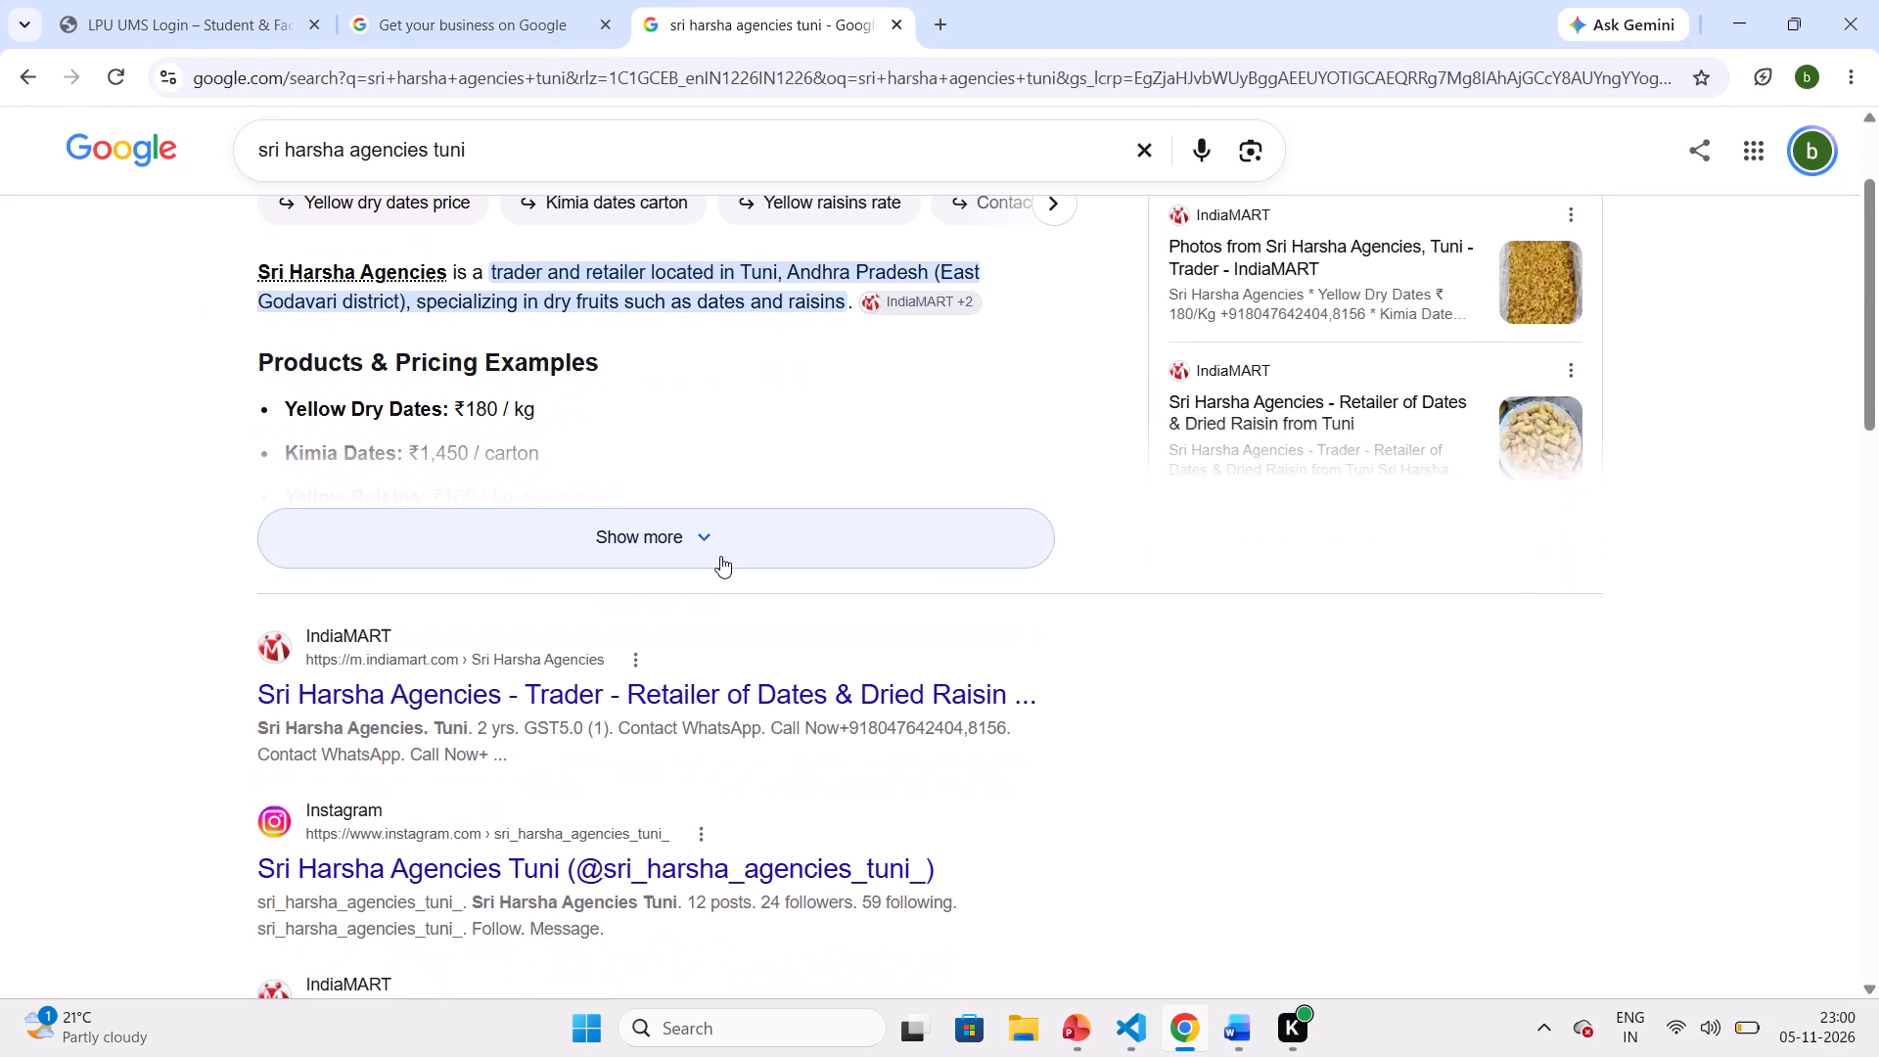
pyautogui.scroll(-7, 720, 556)
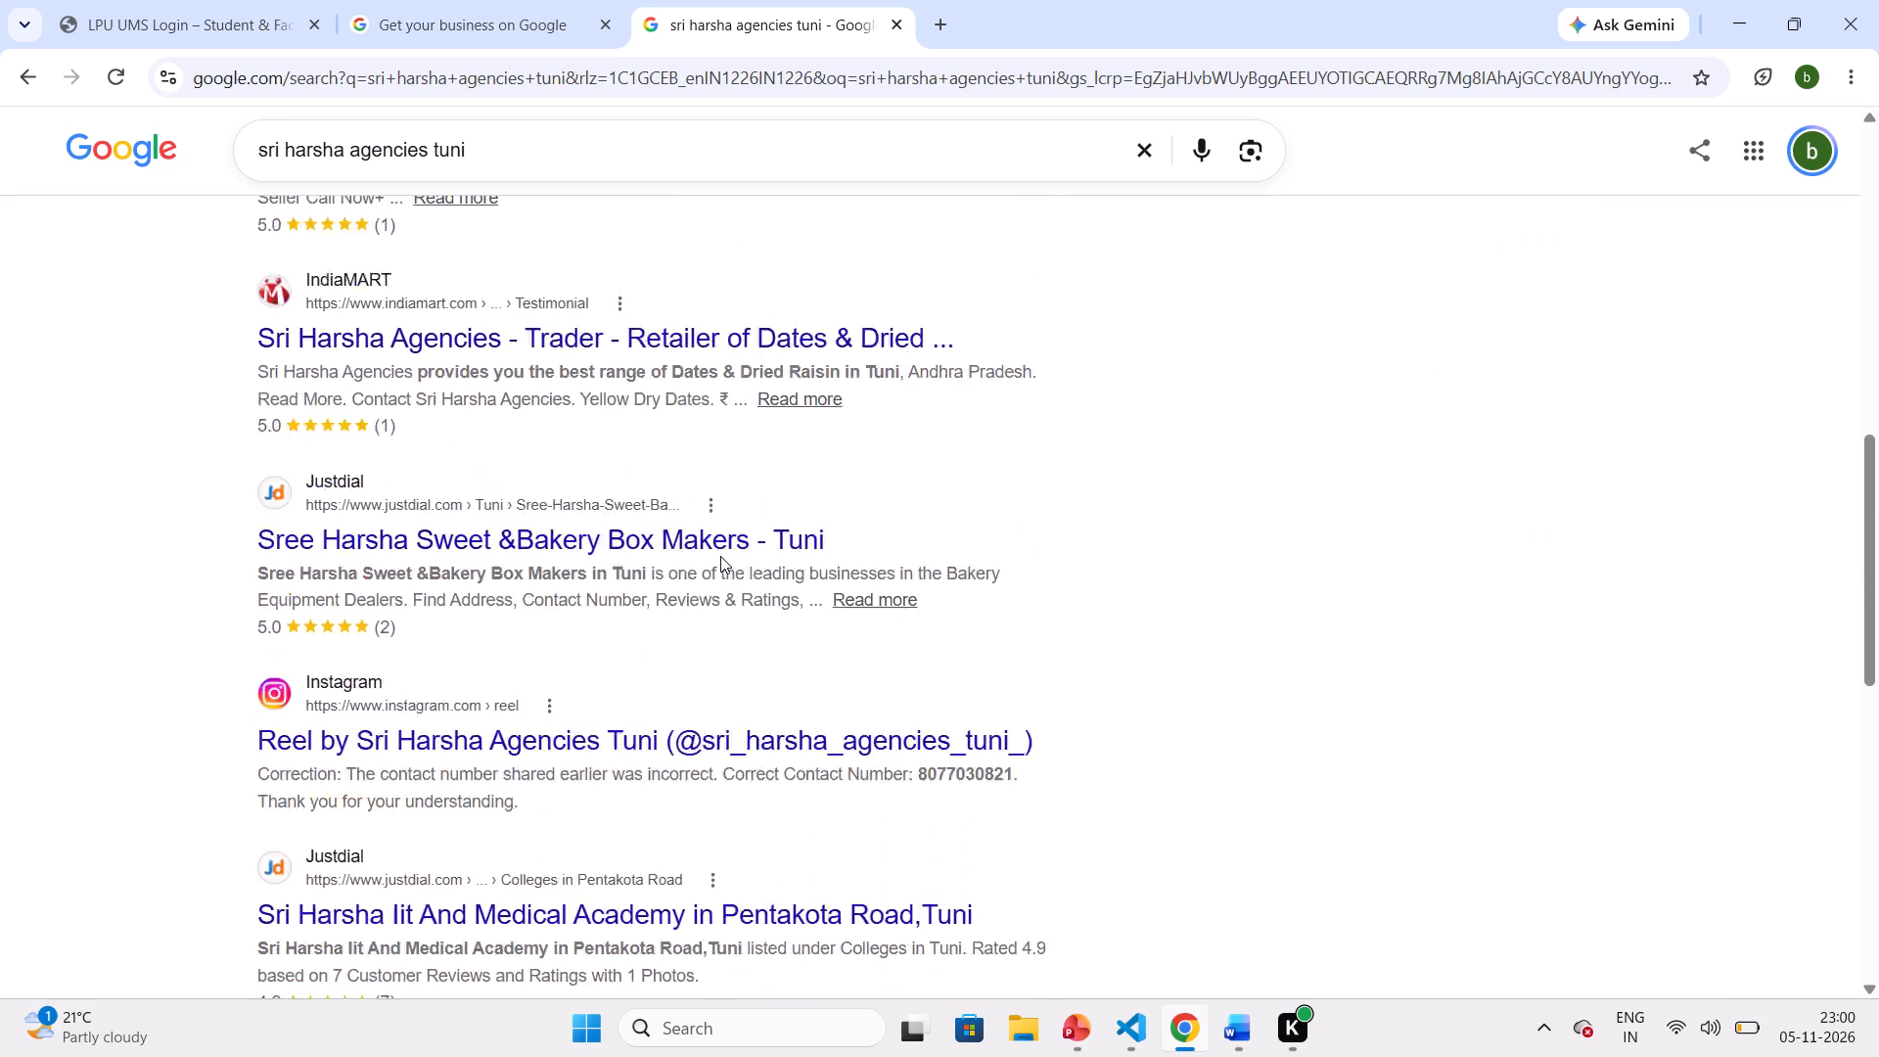
pyautogui.scroll(-6, 720, 556)
pyautogui.scroll(7, 720, 556)
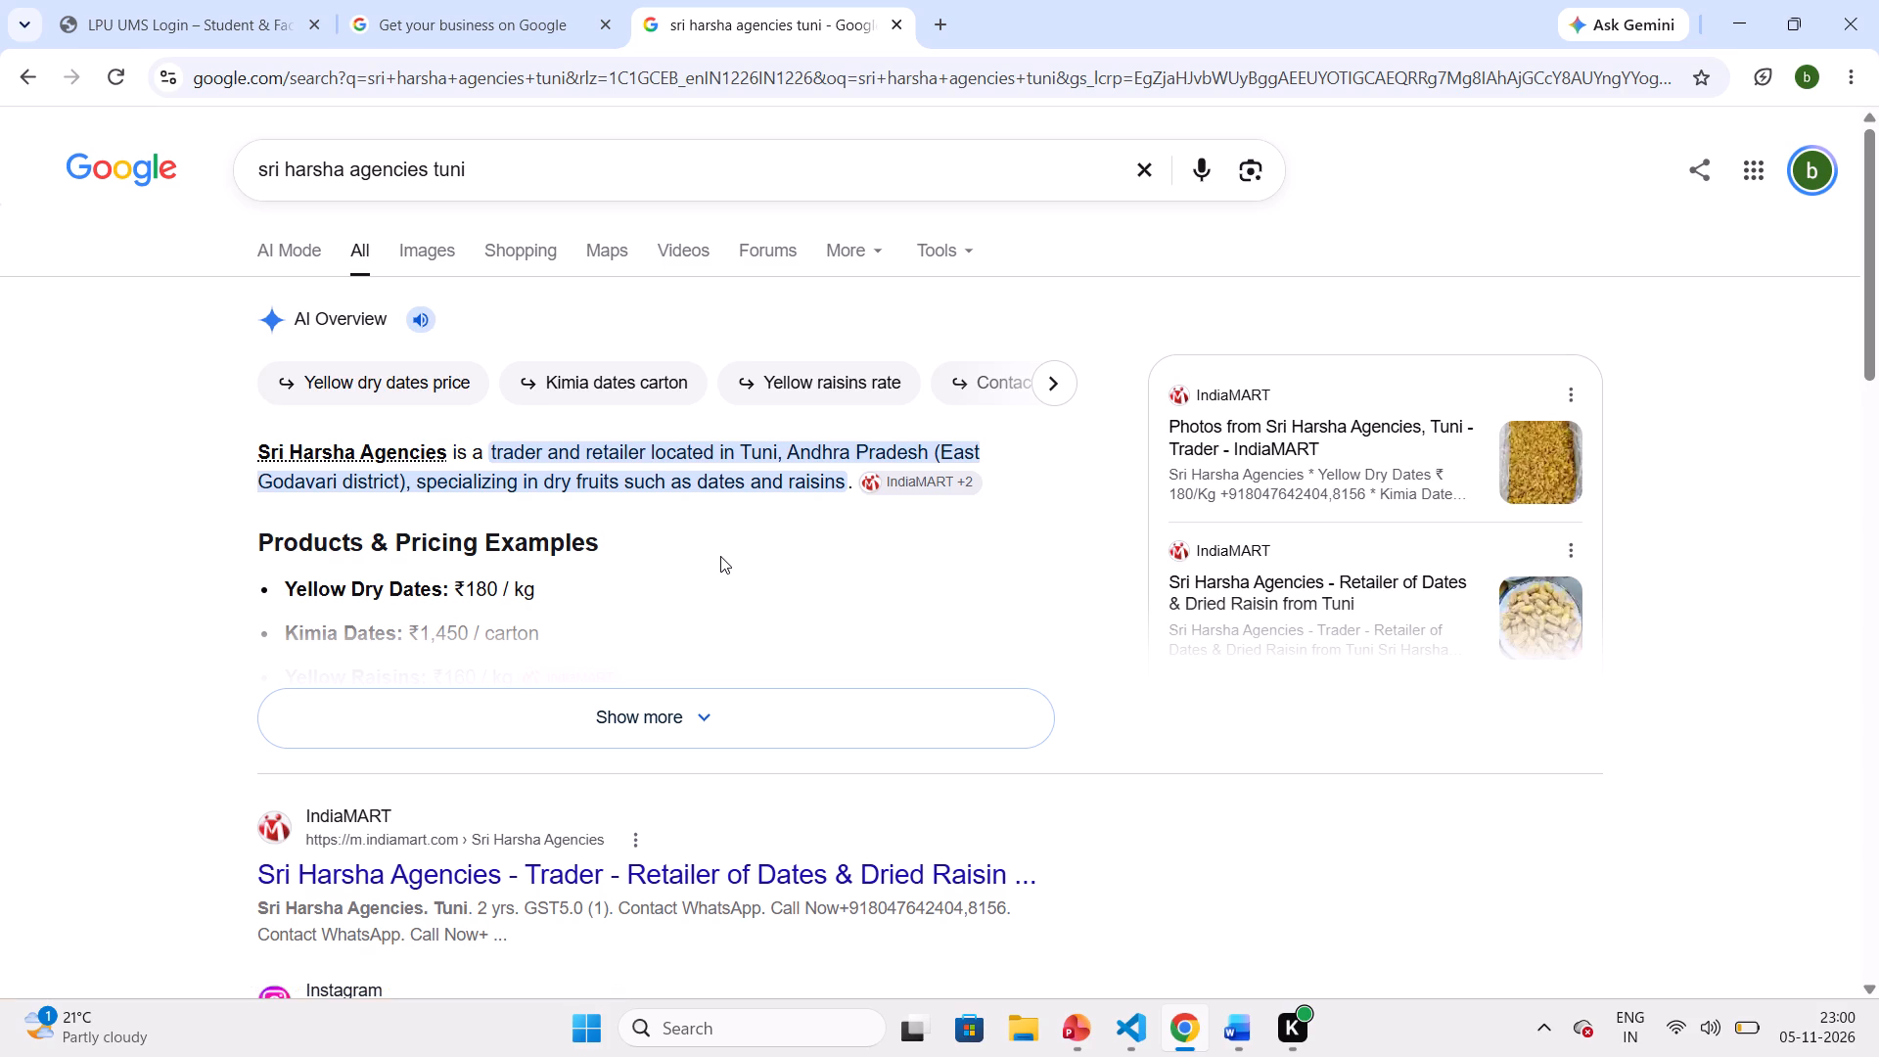
pyautogui.scroll(-2, 720, 556)
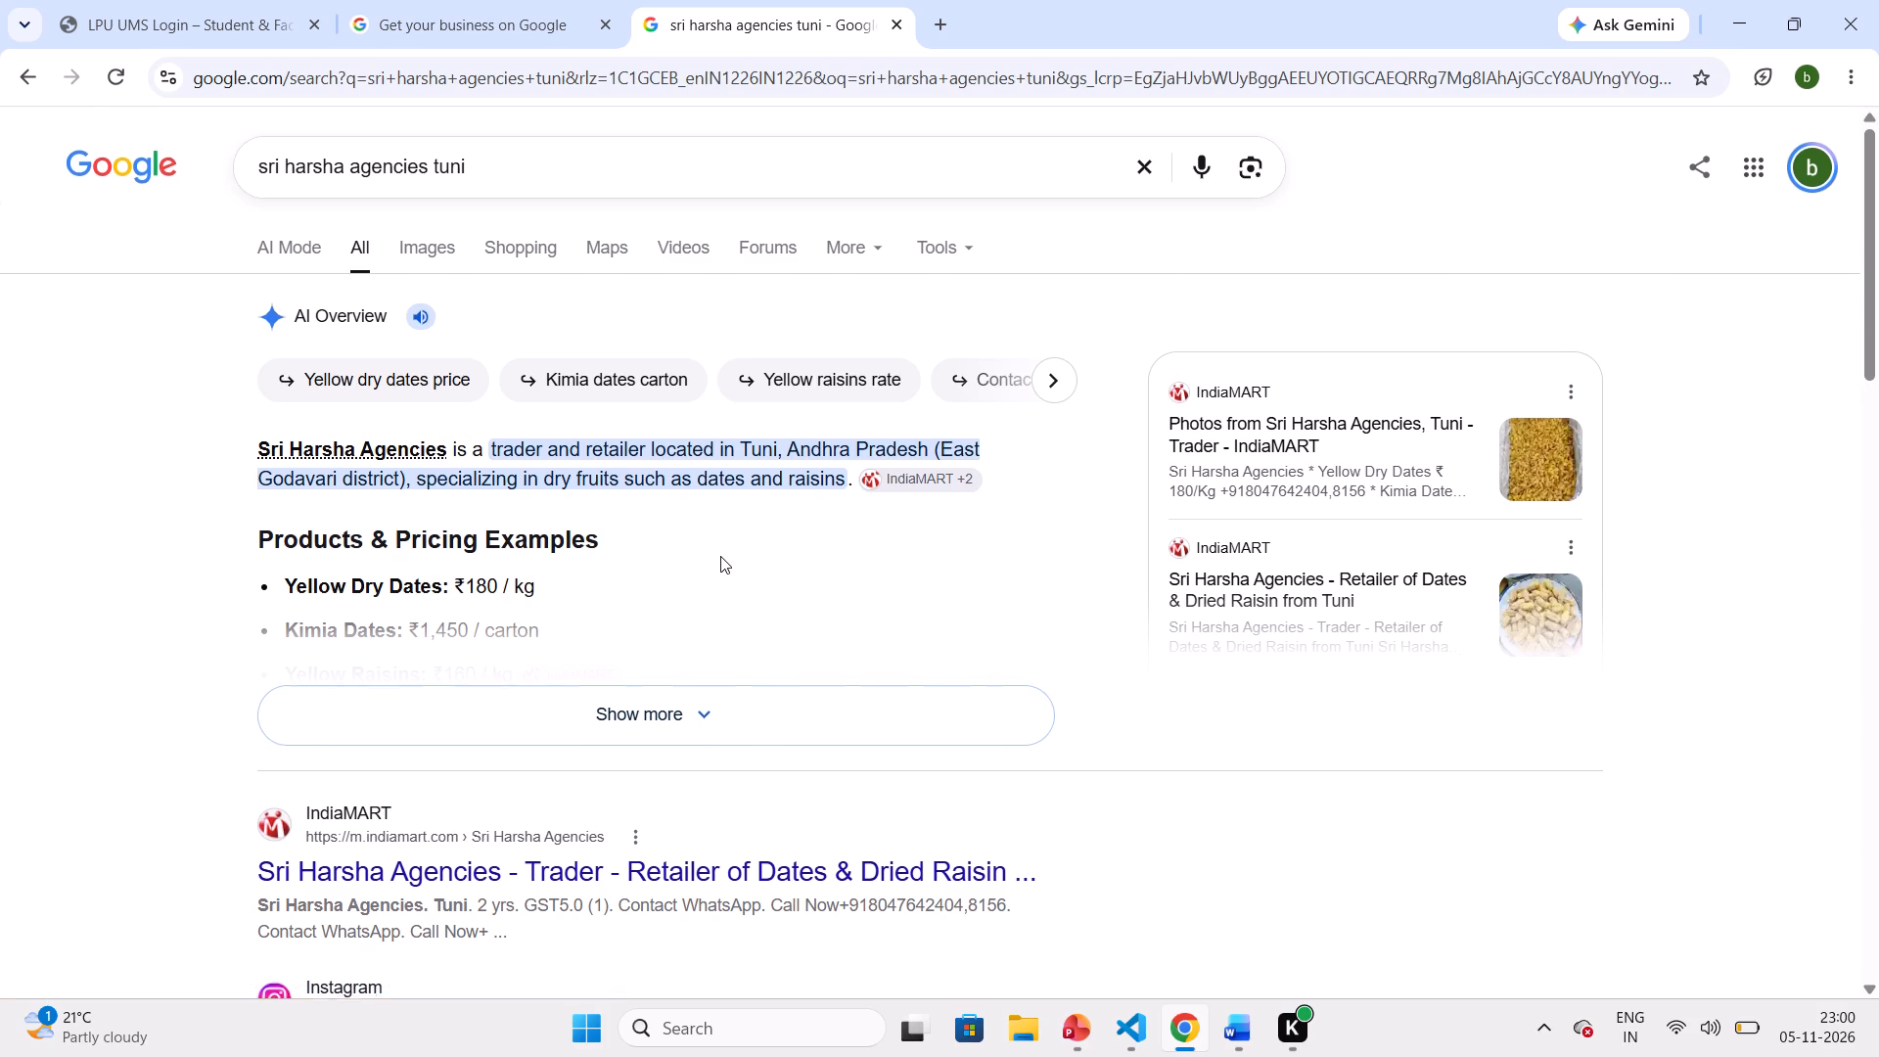
pyautogui.scroll(-6, 720, 556)
pyautogui.scroll(4, 720, 556)
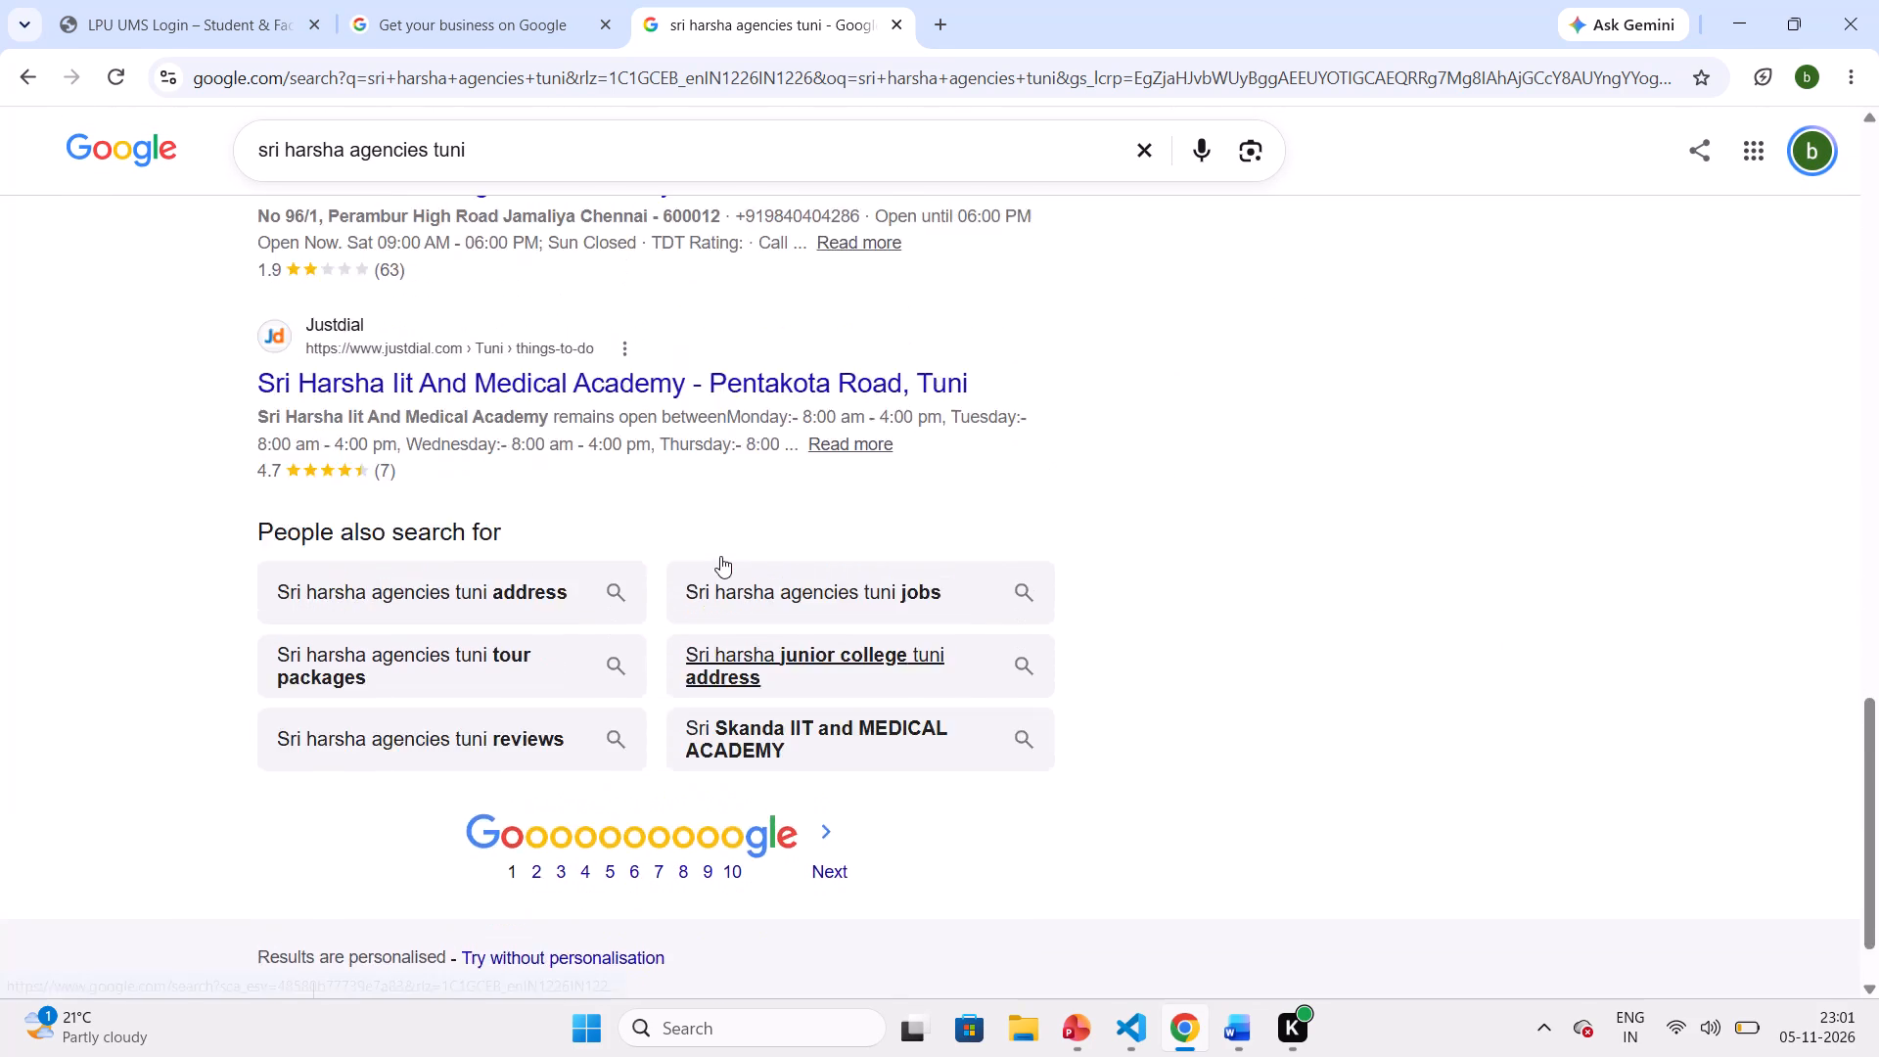
pyautogui.scroll(8, 720, 556)
pyautogui.scroll(-8, 720, 556)
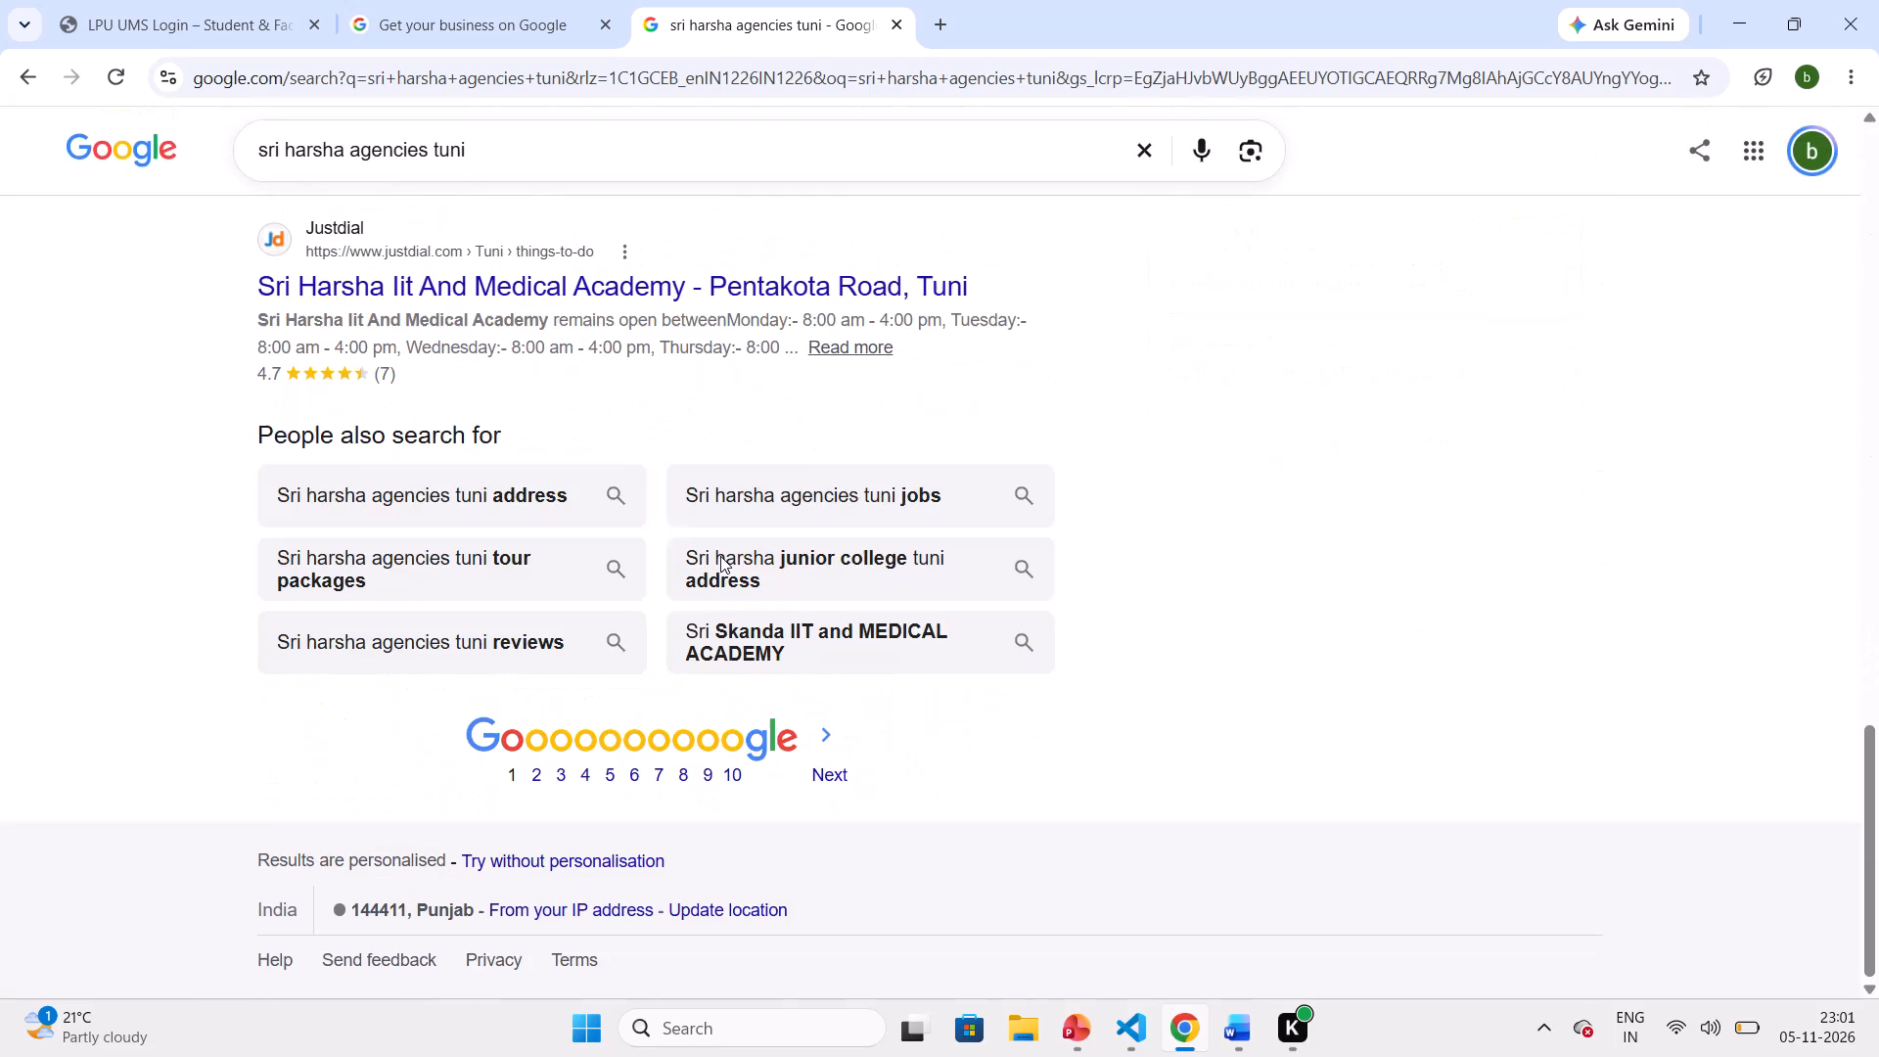
pyautogui.scroll(-6, 720, 556)
pyautogui.scroll(3, 720, 556)
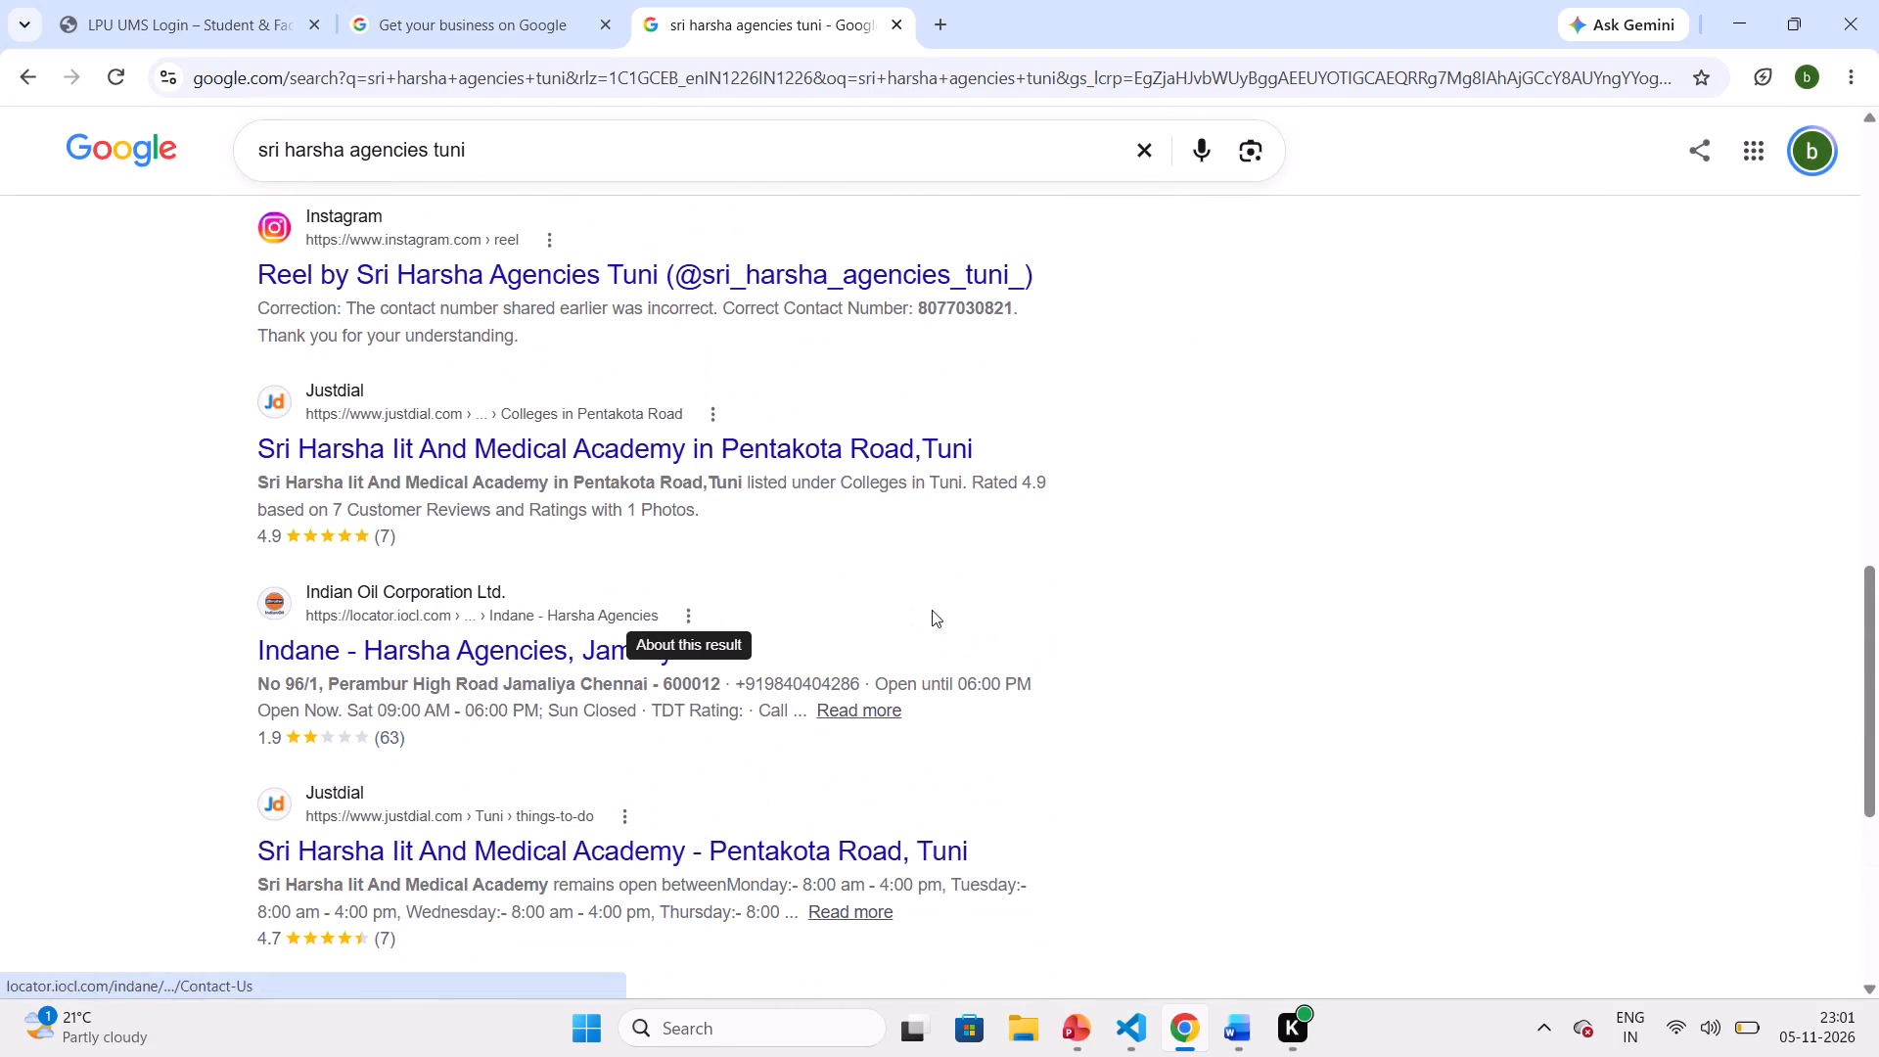
pyautogui.scroll(4, 881, 596)
pyautogui.scroll(-5, 881, 596)
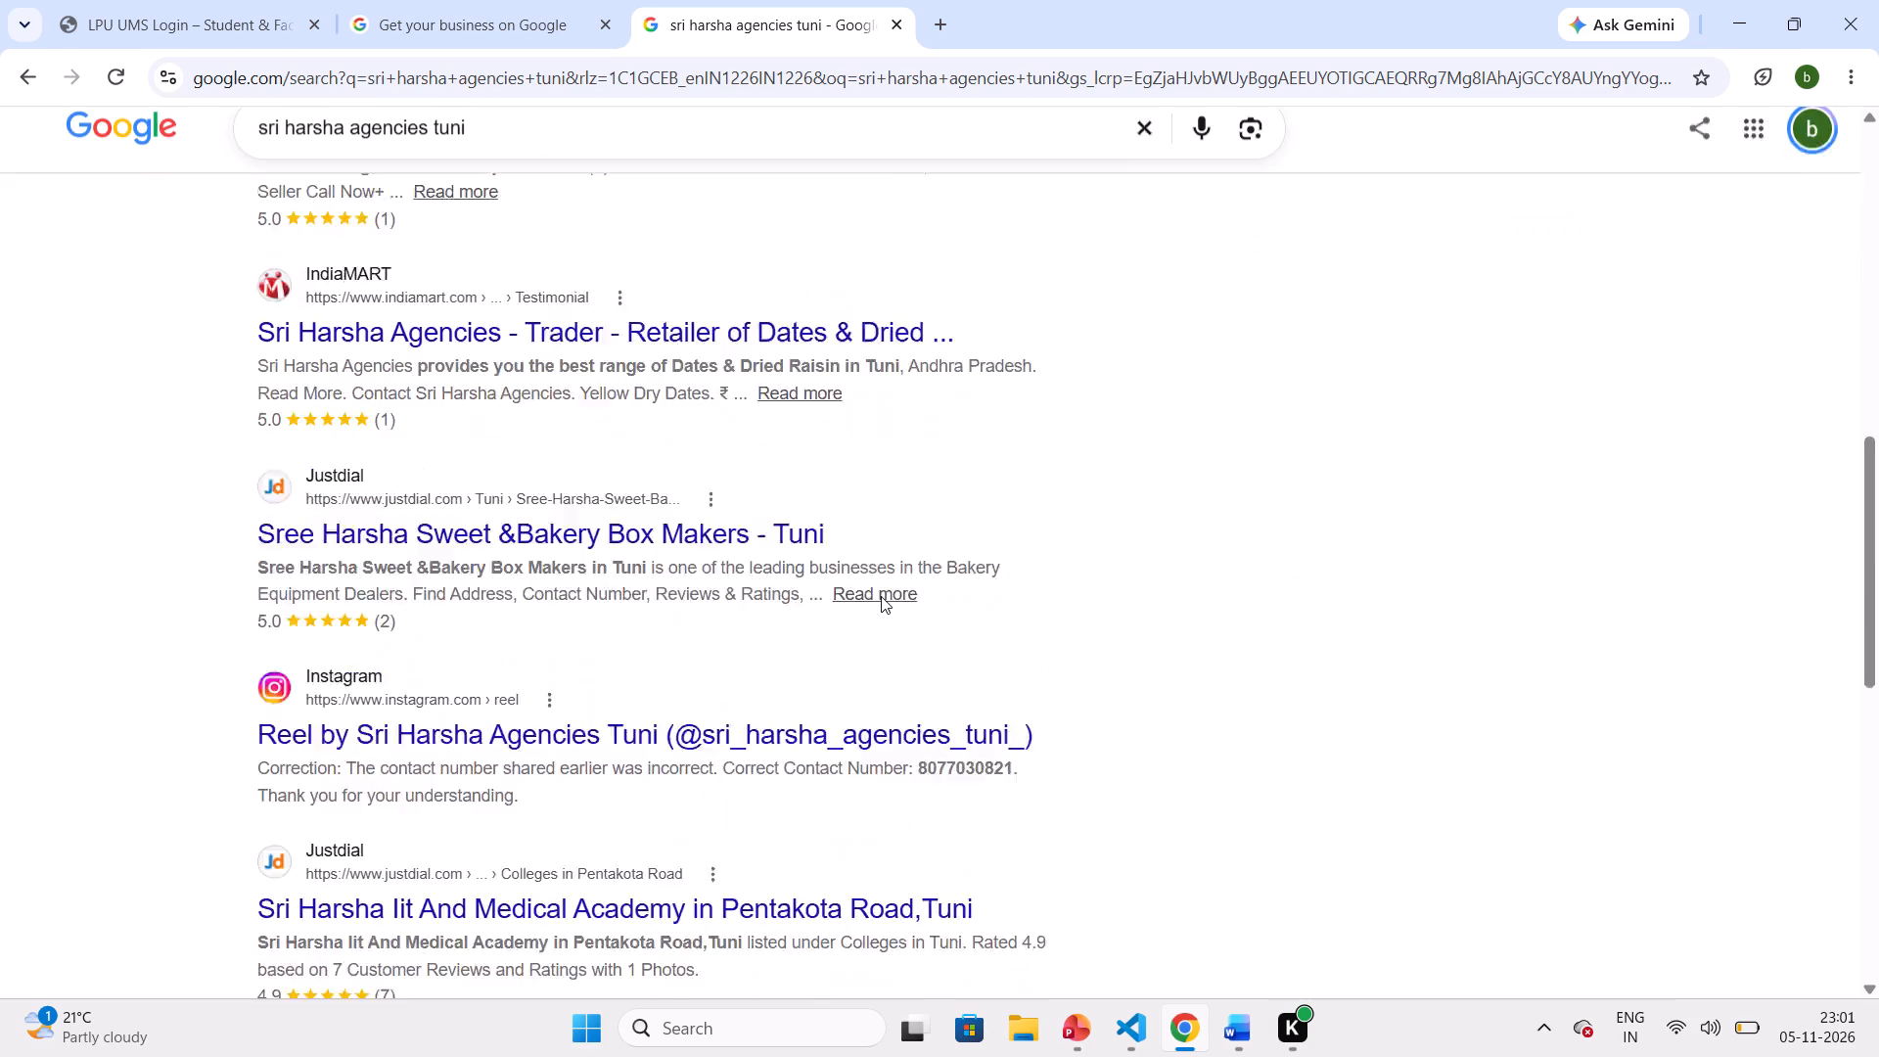
pyautogui.scroll(-5, 881, 596)
pyautogui.scroll(9, 881, 596)
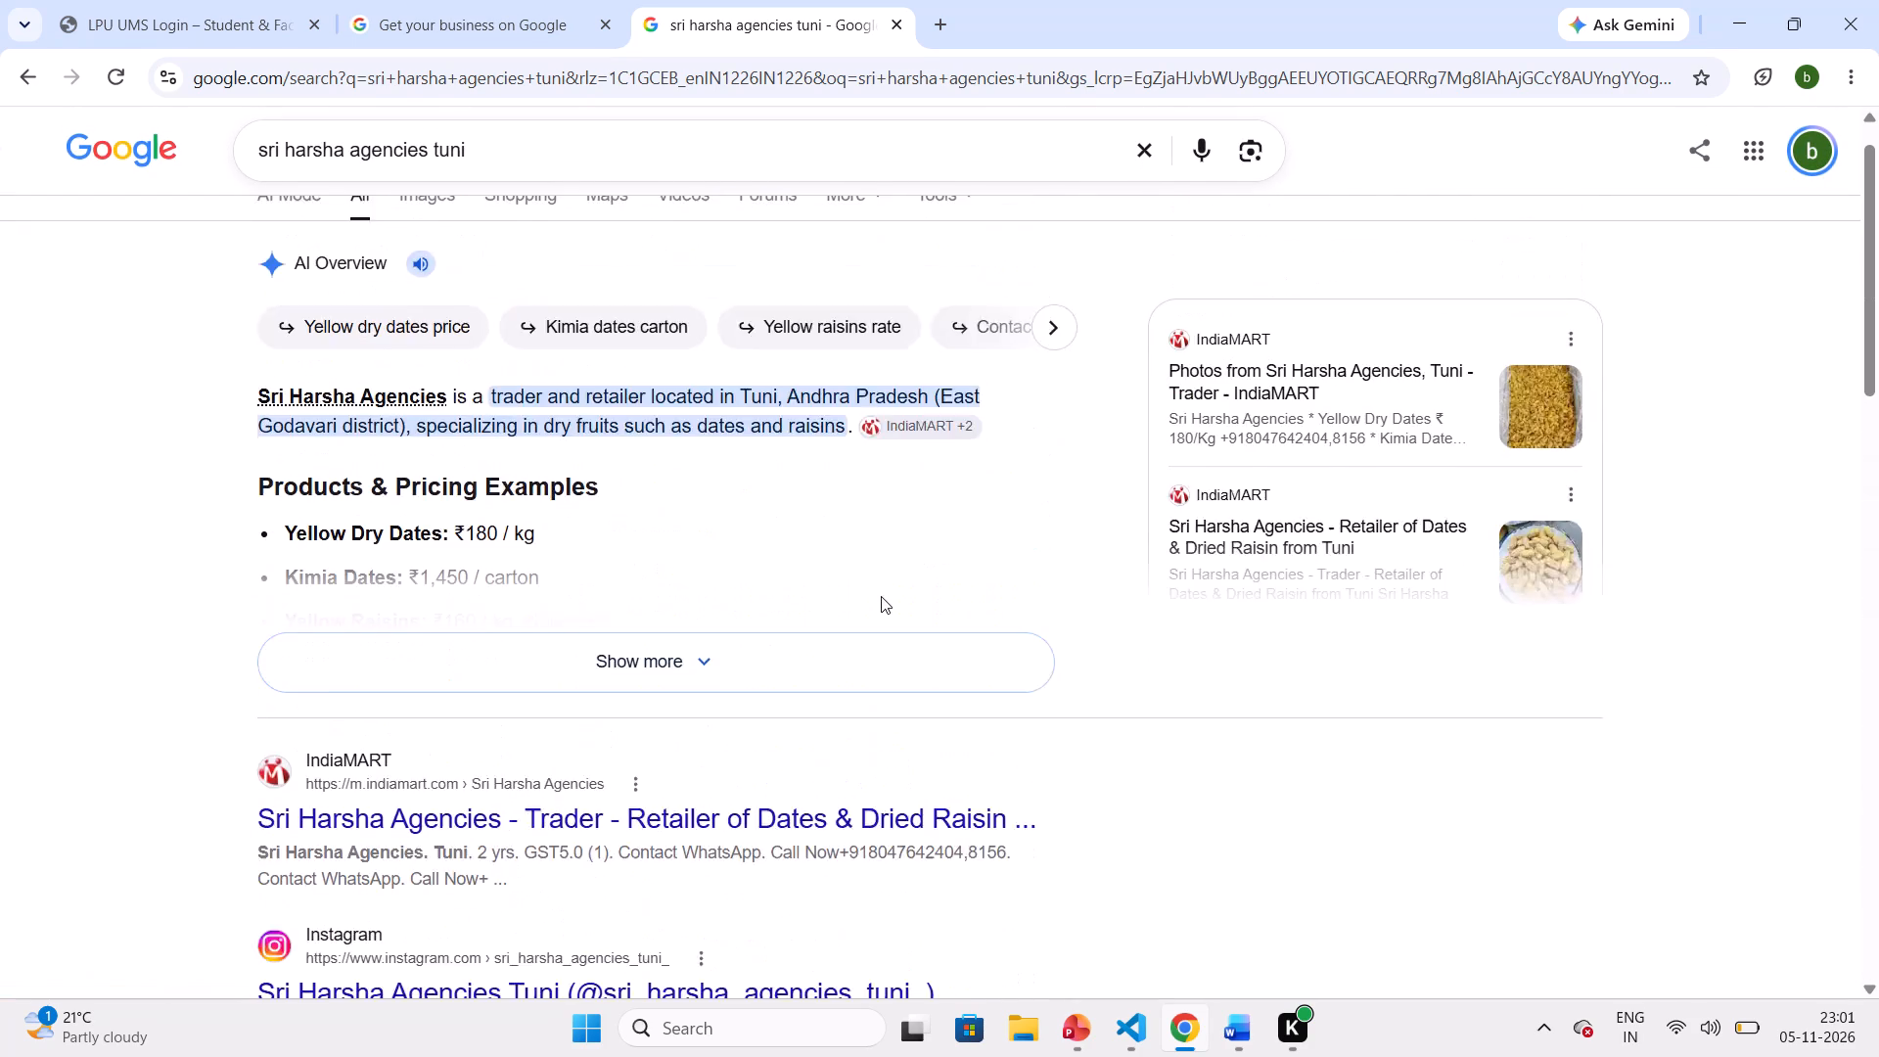
pyautogui.scroll(-10, 881, 596)
pyautogui.scroll(4, 881, 596)
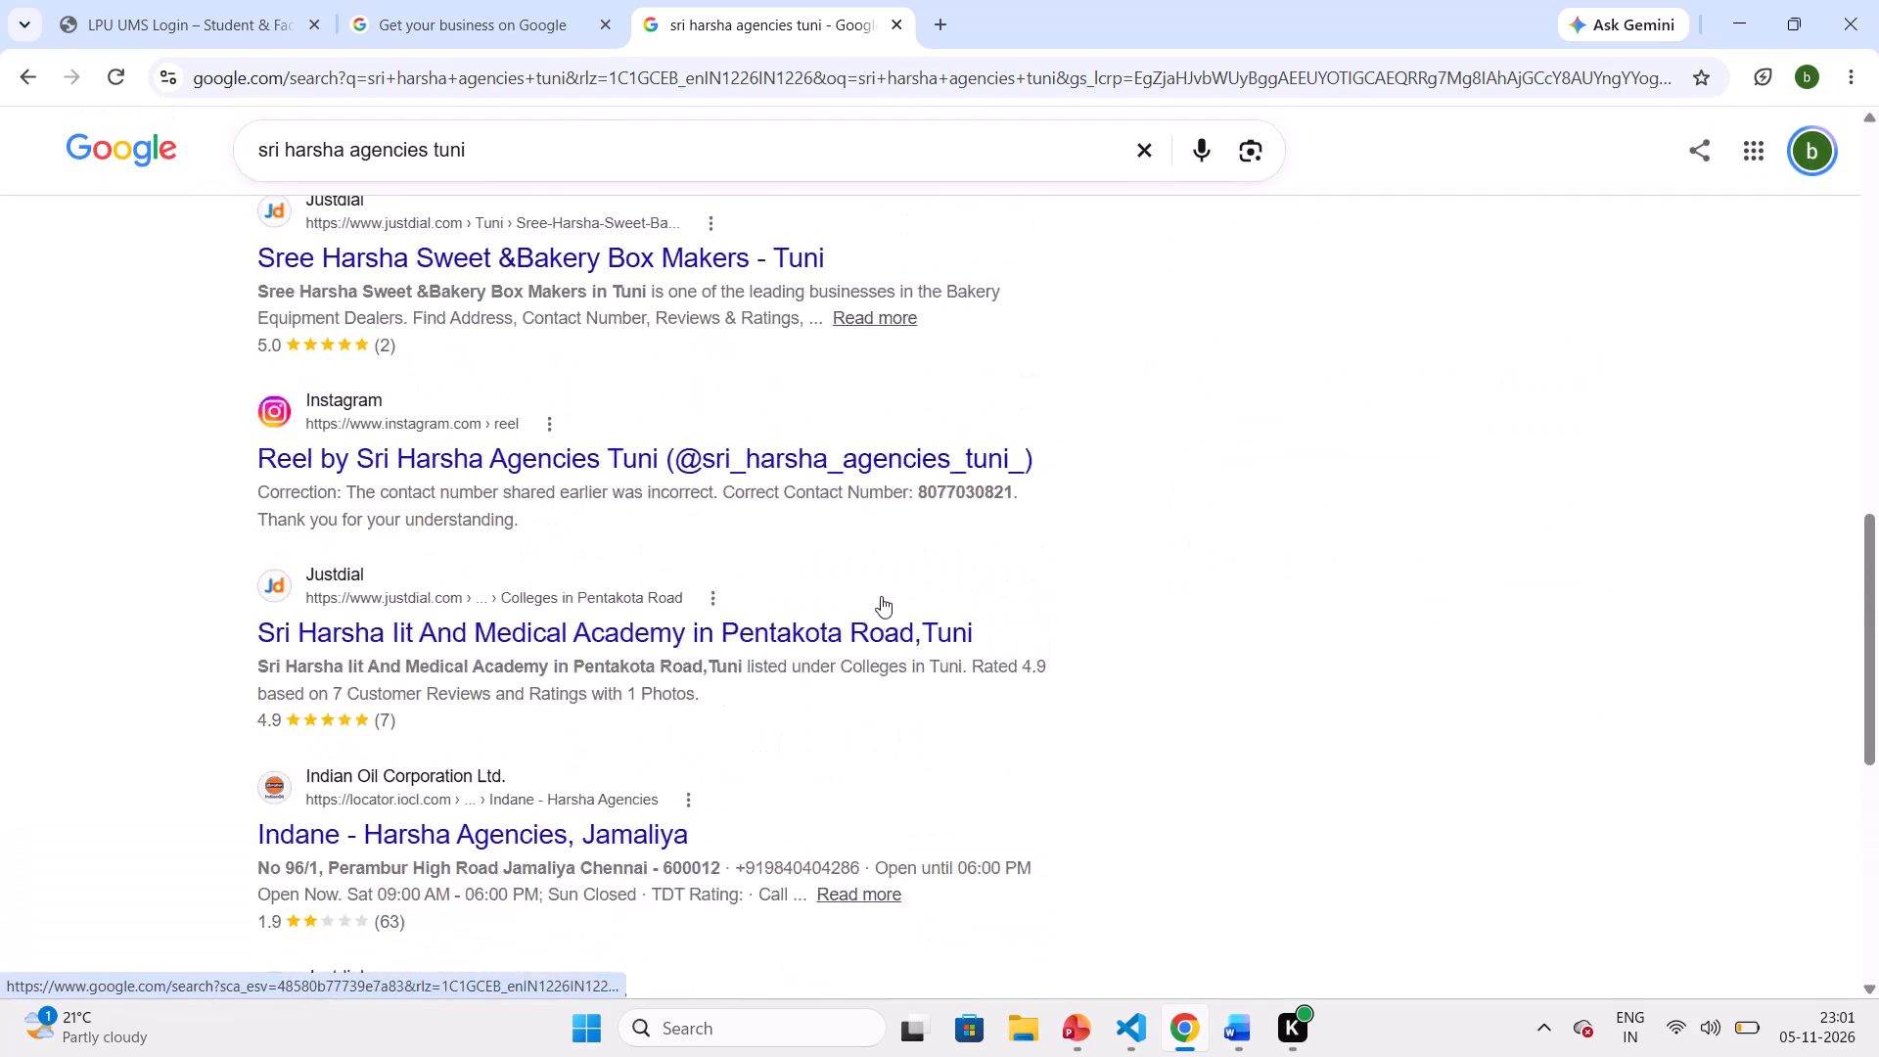
pyautogui.scroll(2, 881, 596)
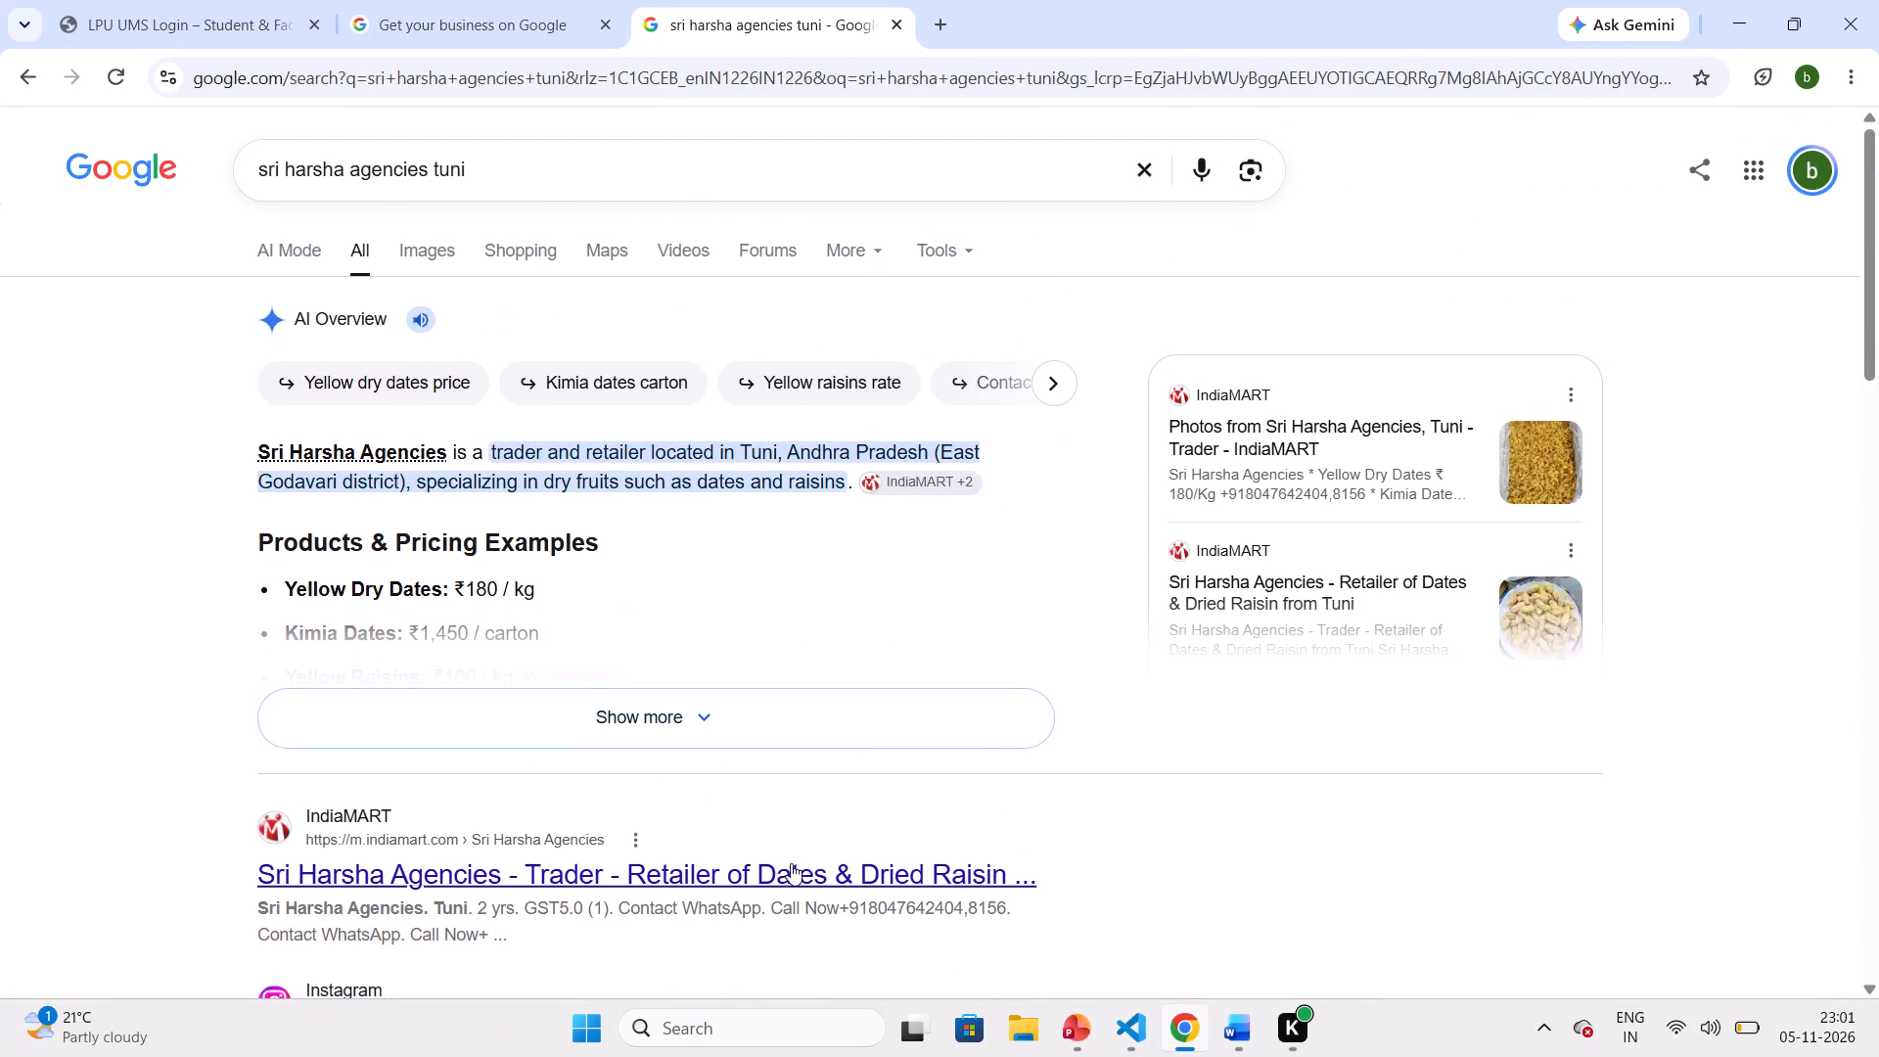
pyautogui.scroll(-7, 883, 782)
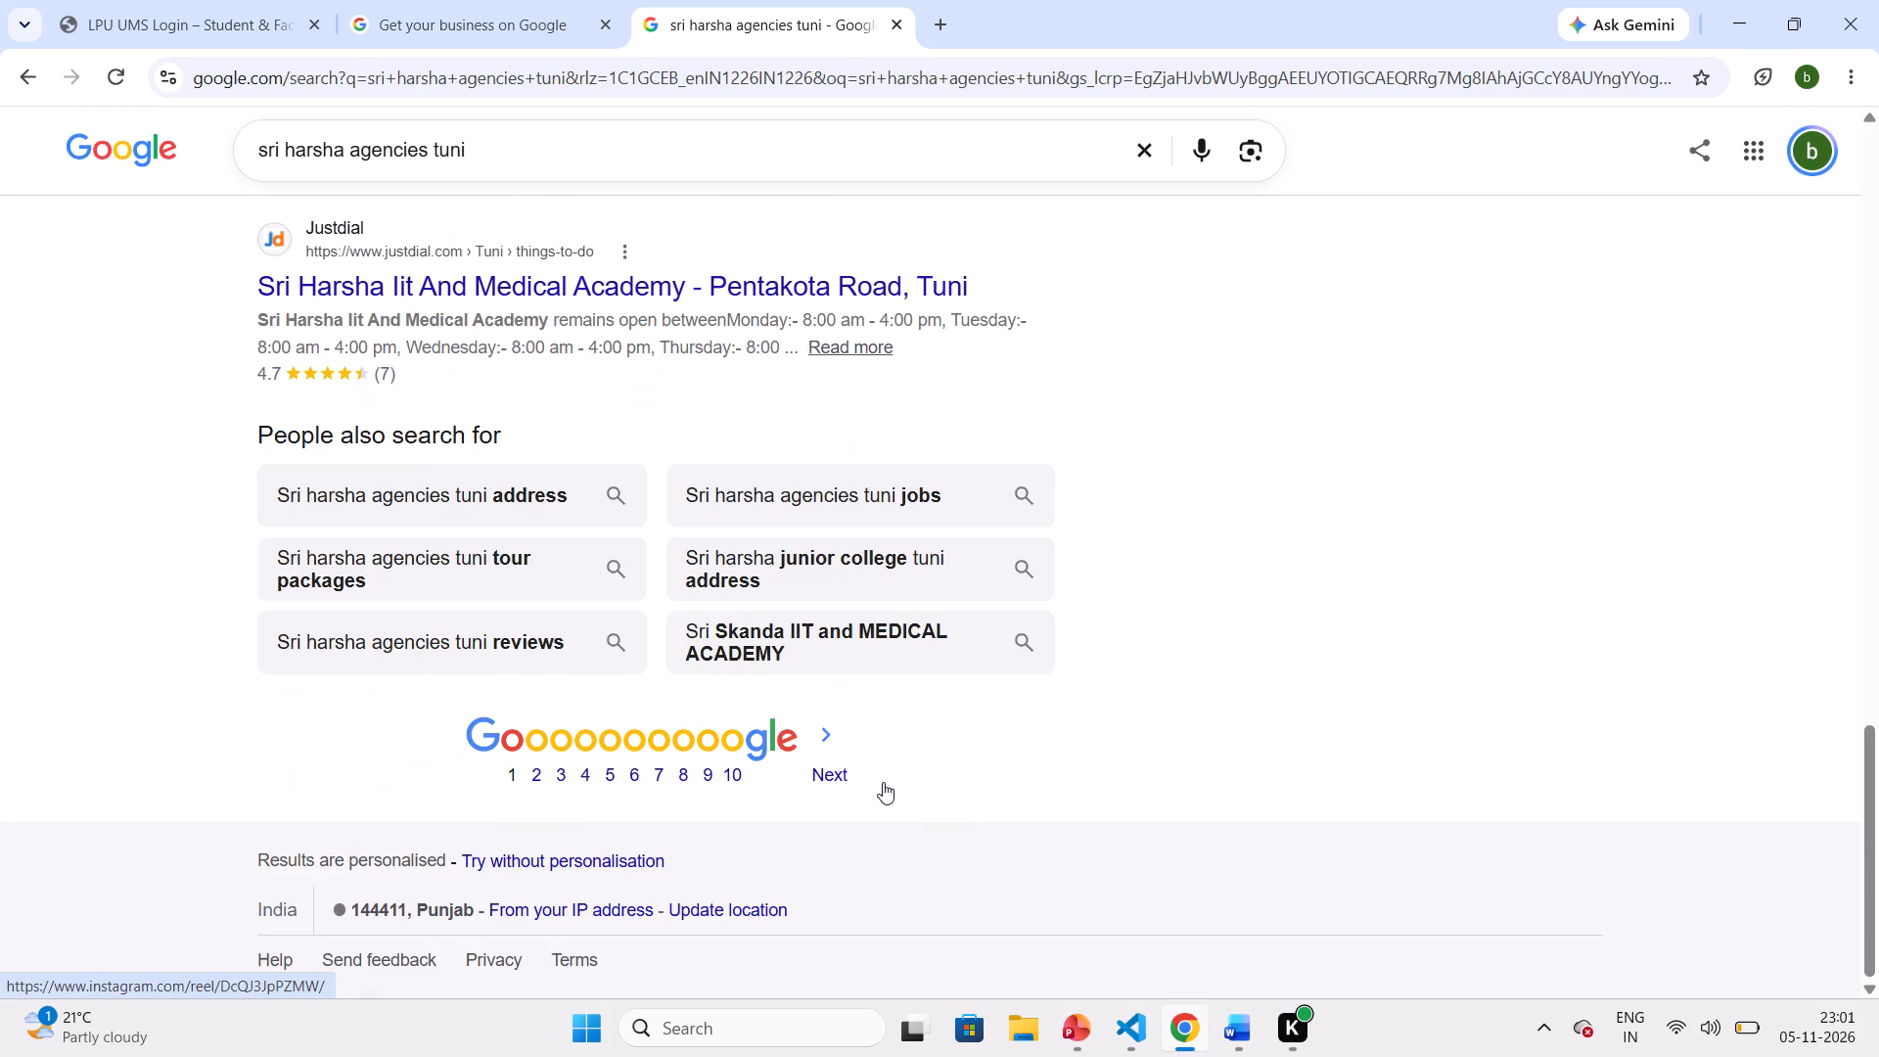
pyautogui.scroll(5, 883, 782)
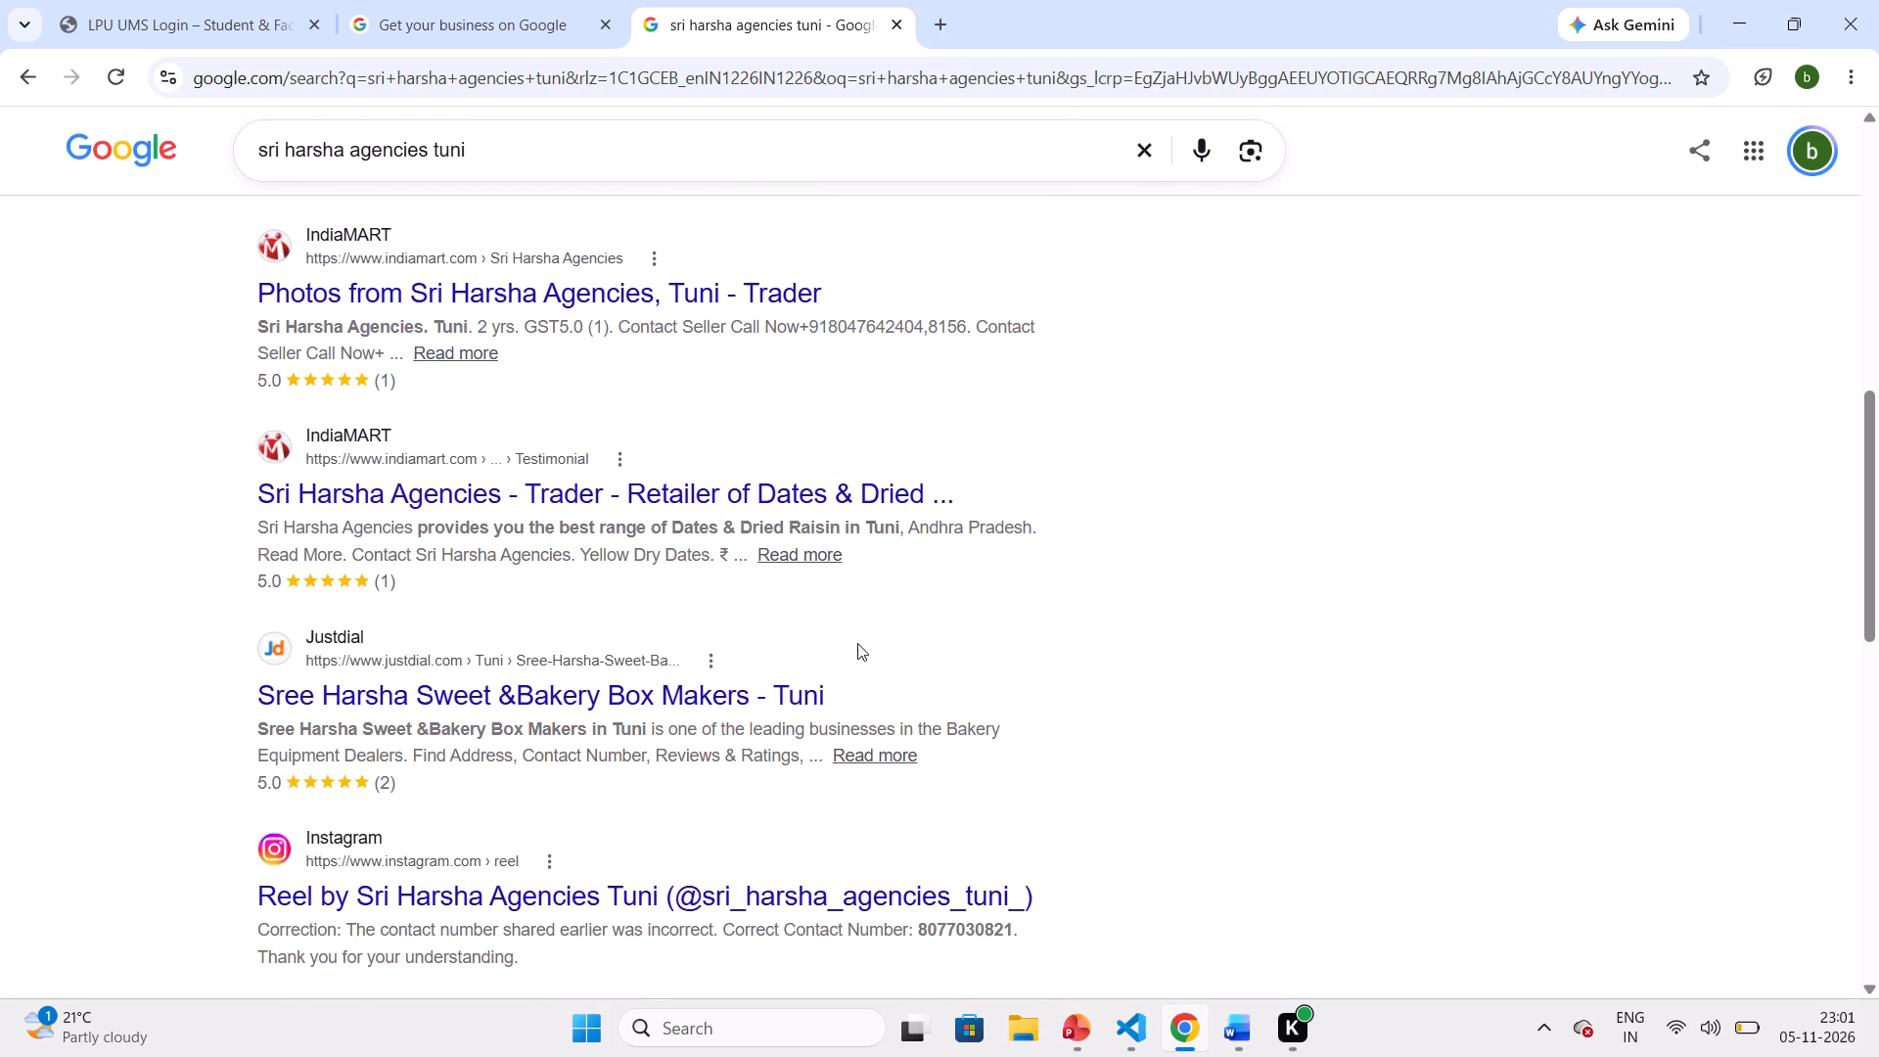
pyautogui.scroll(1, 951, 619)
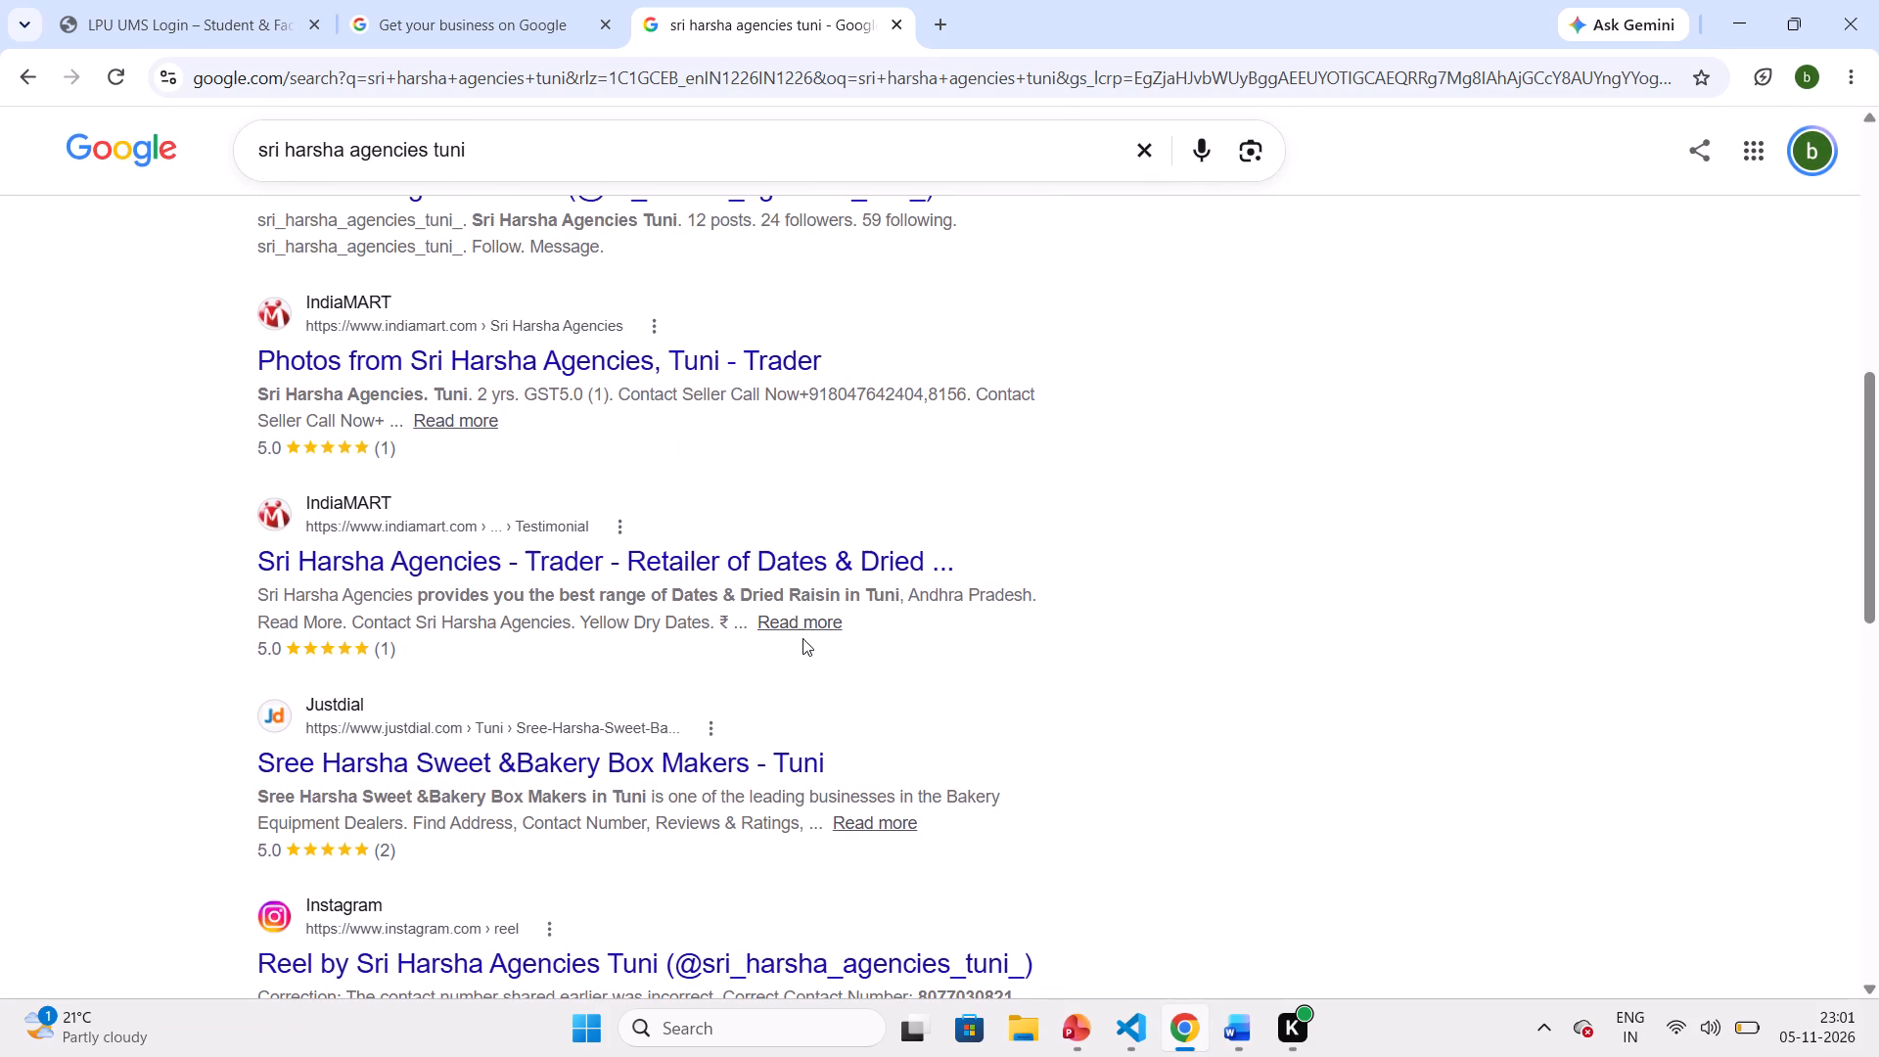
pyautogui.scroll(3, 694, 661)
pyautogui.scroll(-3, 694, 661)
pyautogui.scroll(2, 694, 661)
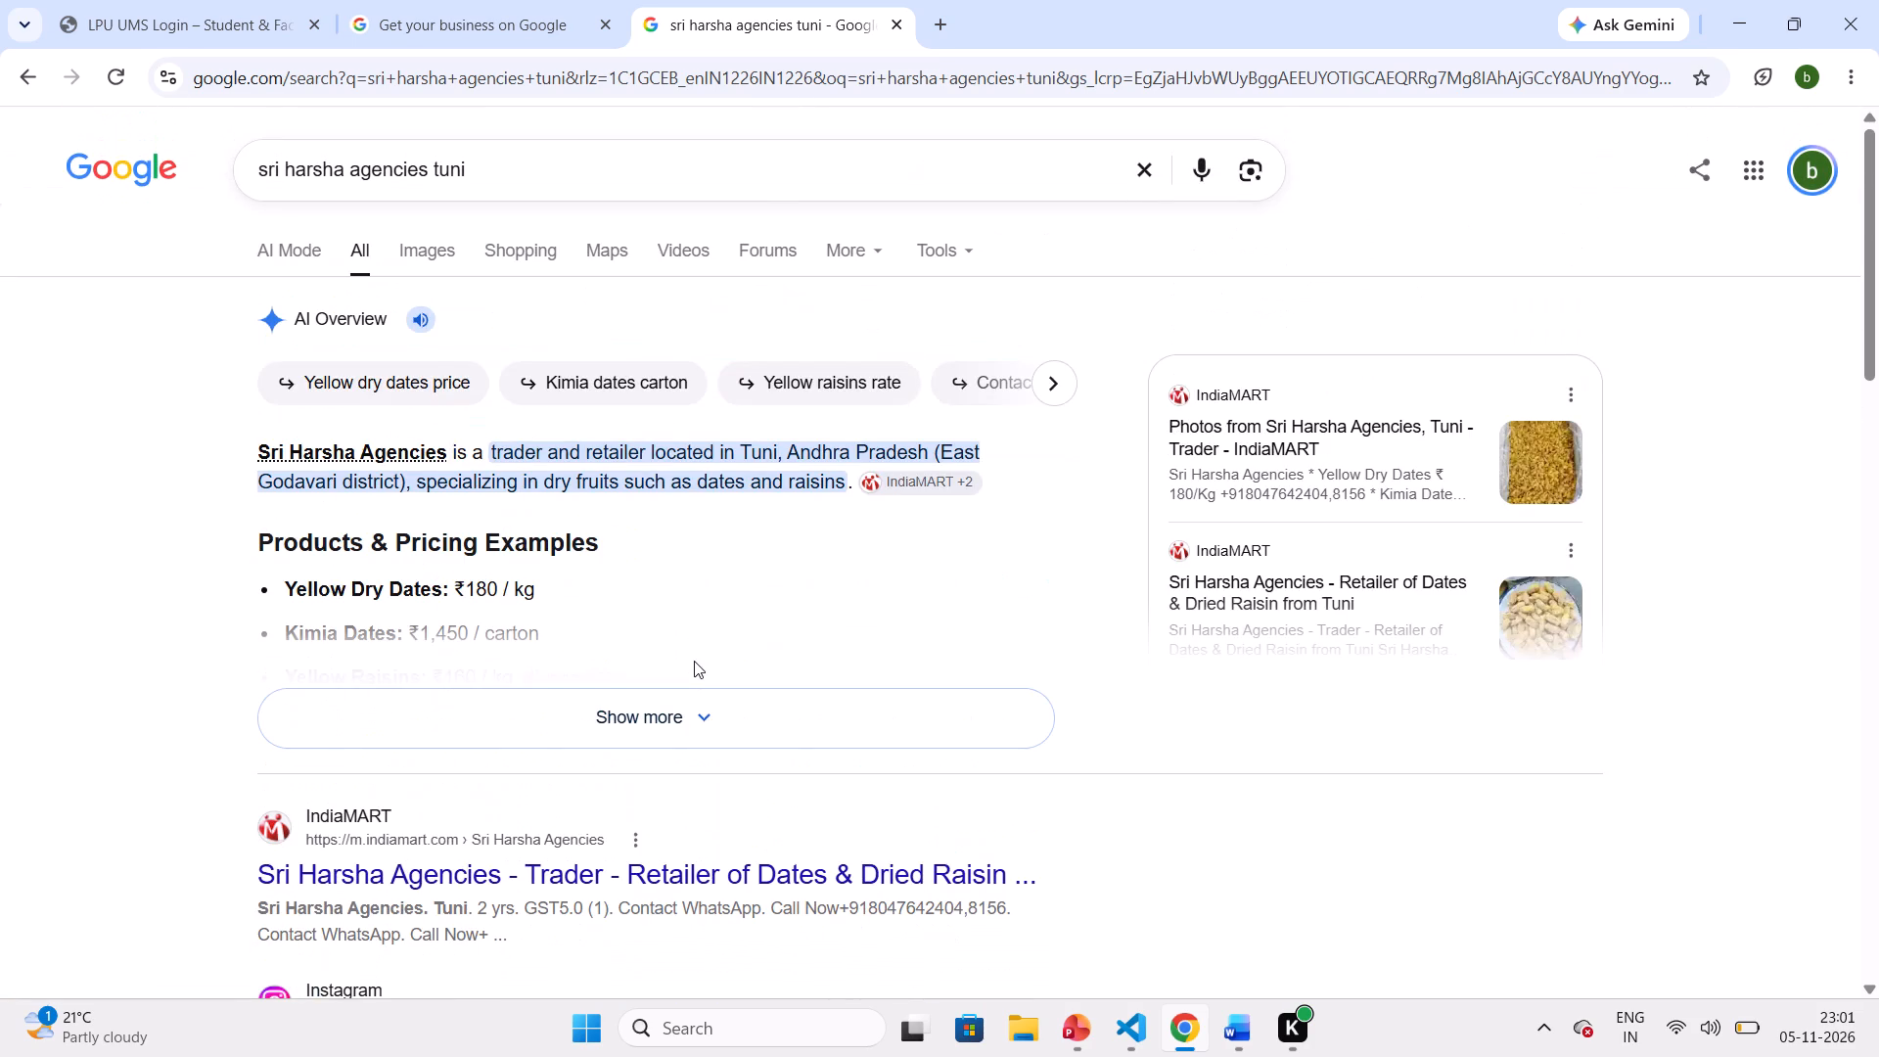
# Return to the business profile setup and continue with the business name Sri Harsha Agencies.
pyautogui.click(488, 0)
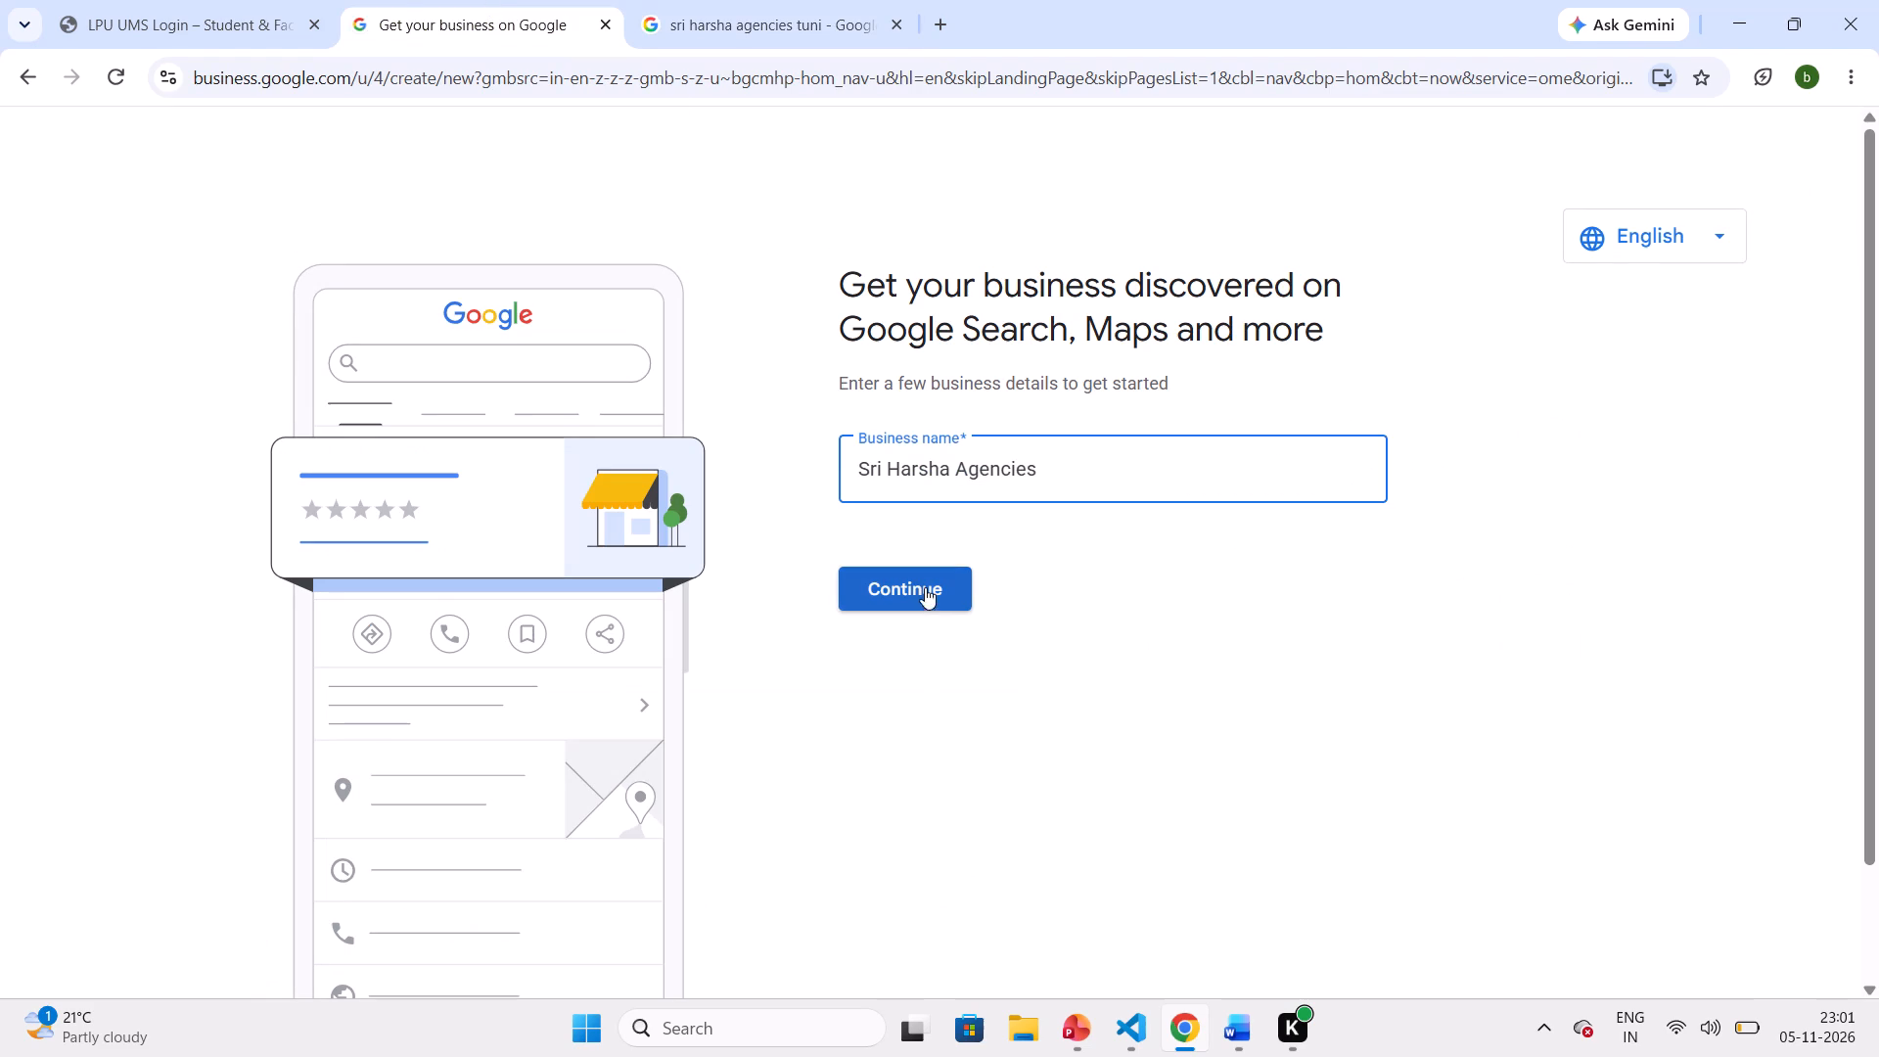
pyautogui.click(817, 10)
pyautogui.click(497, 13)
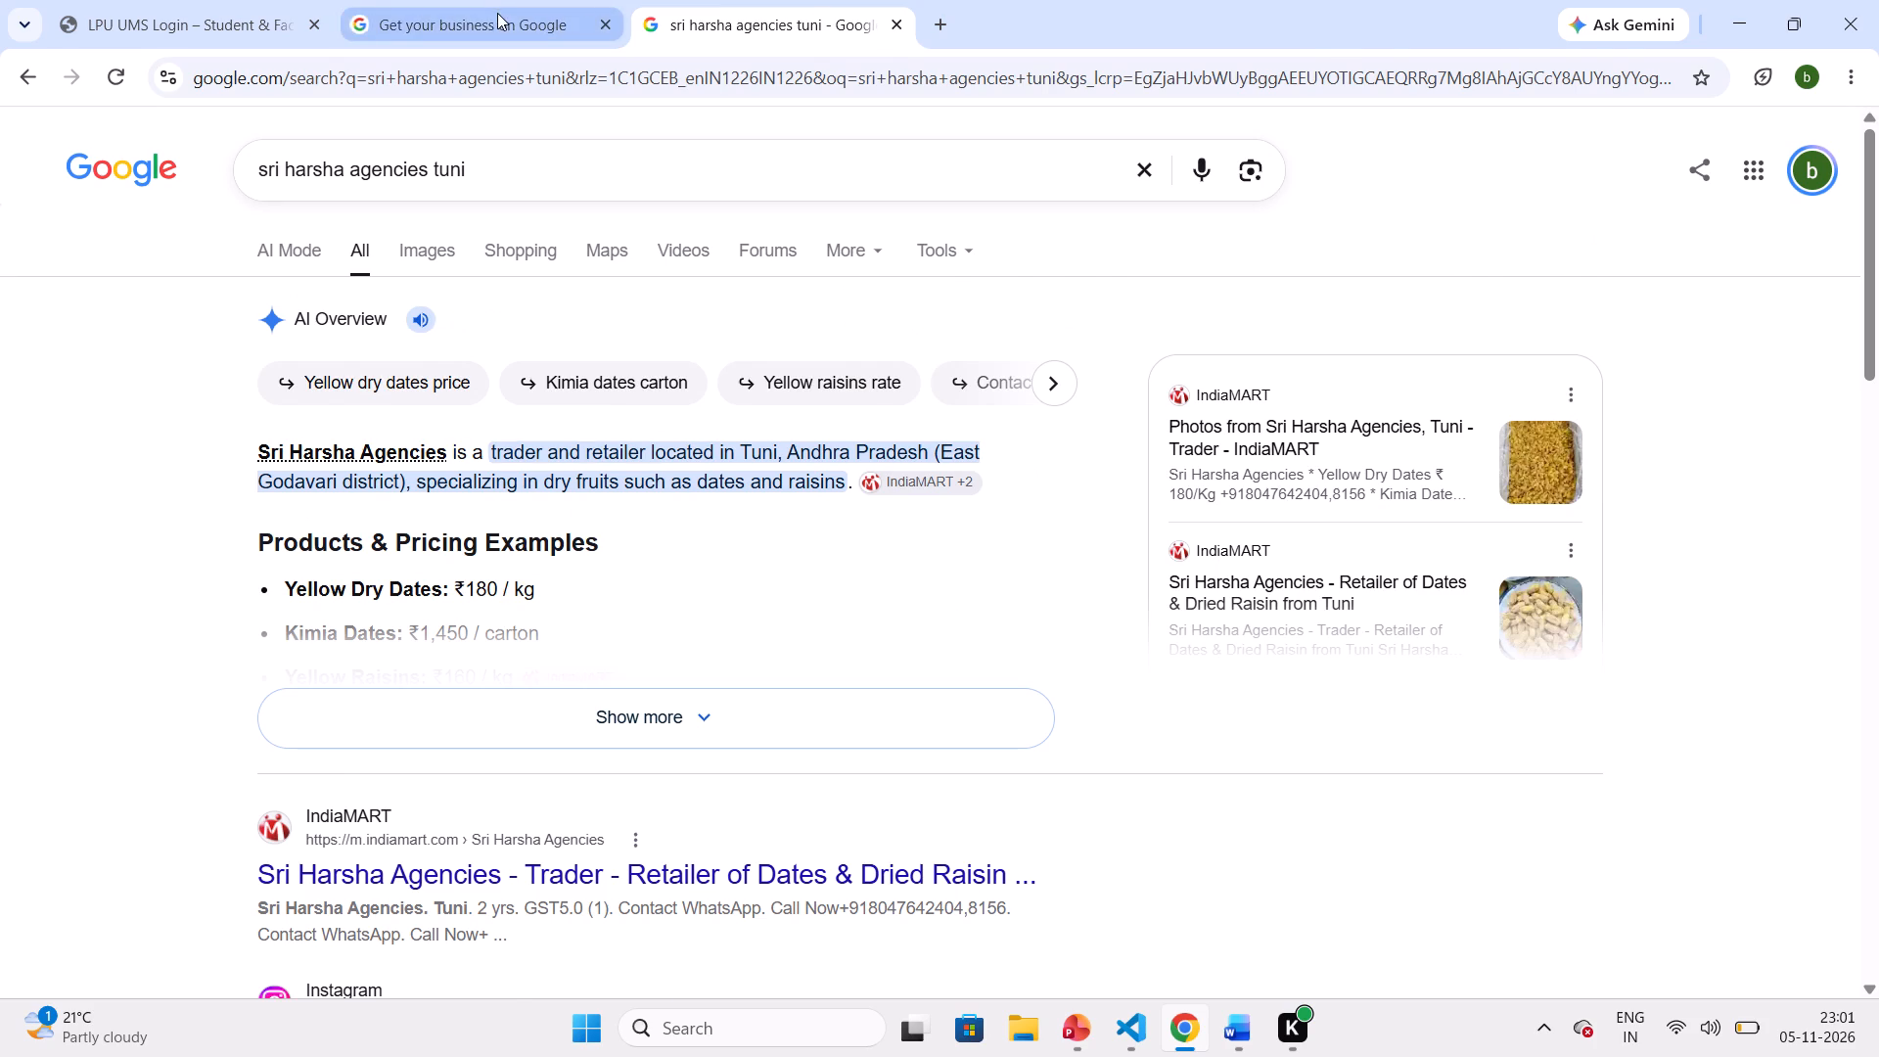
pyautogui.click(924, 581)
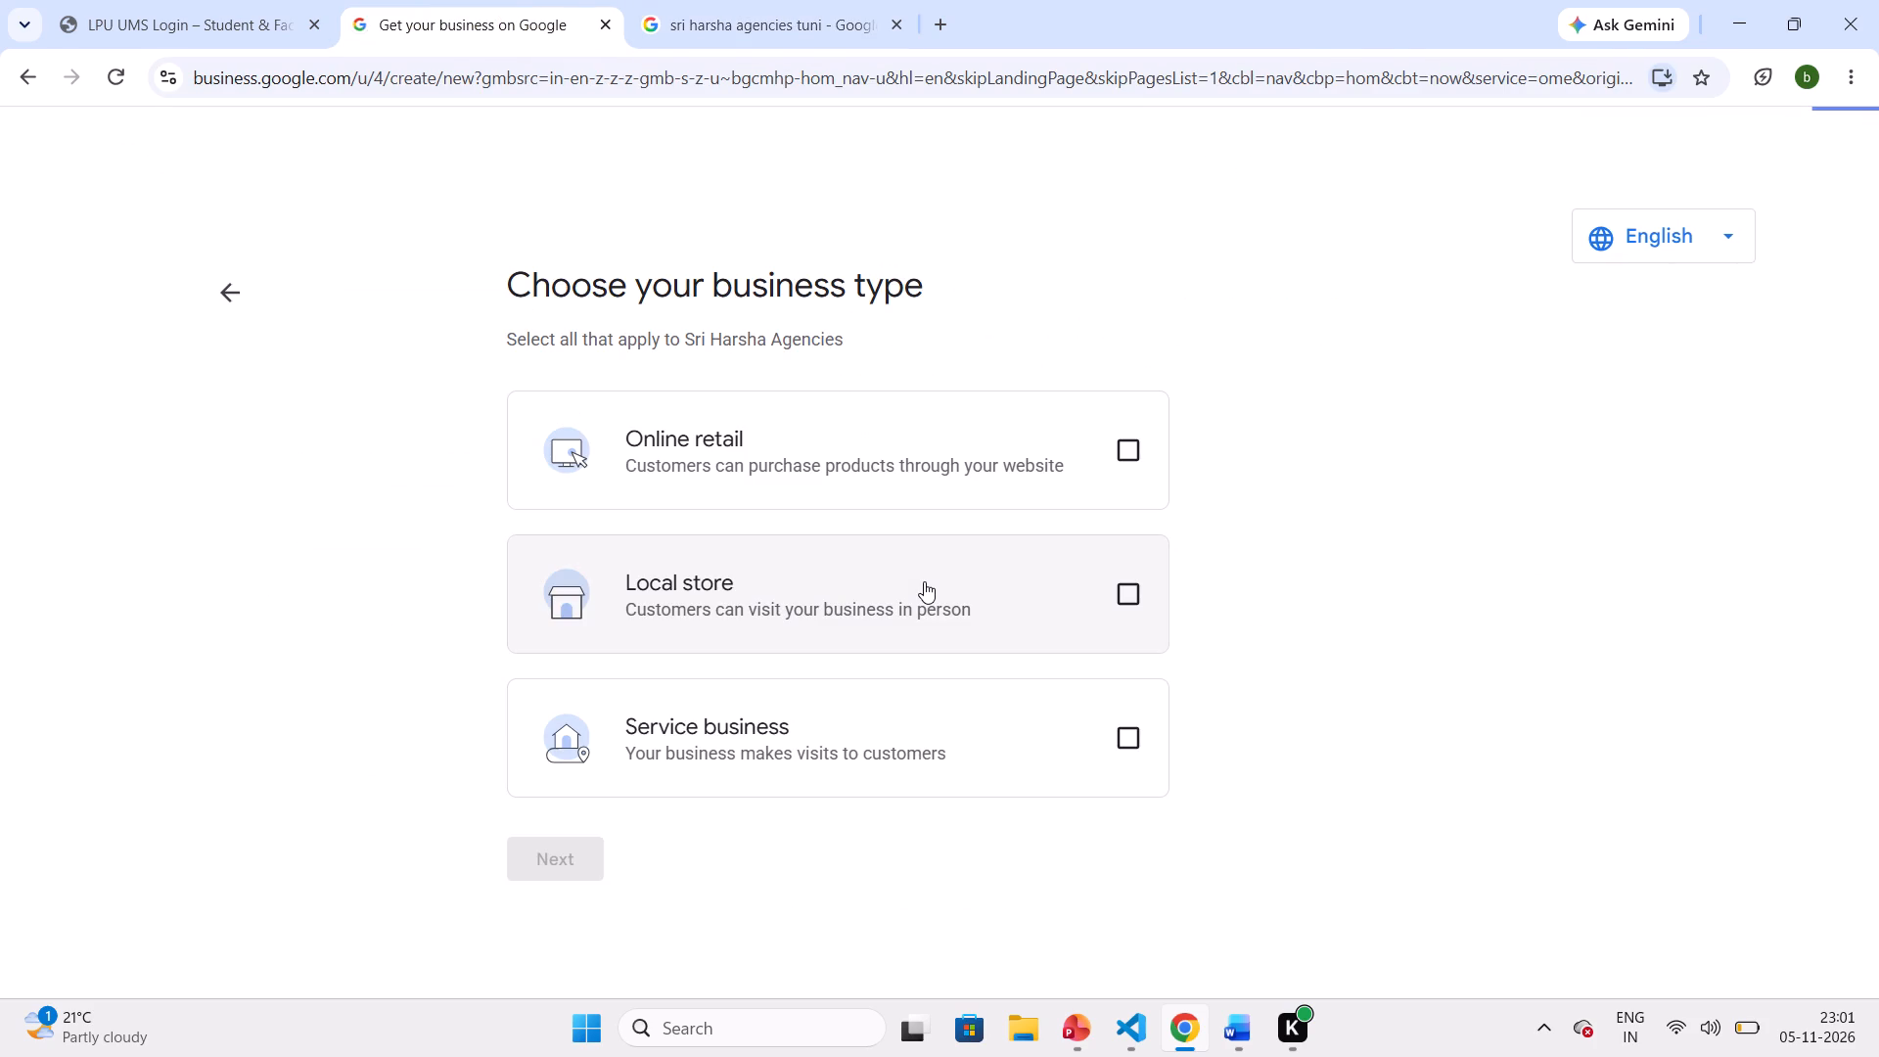
# Select Local store as the business type in the business profile setup.
pyautogui.click(924, 581)
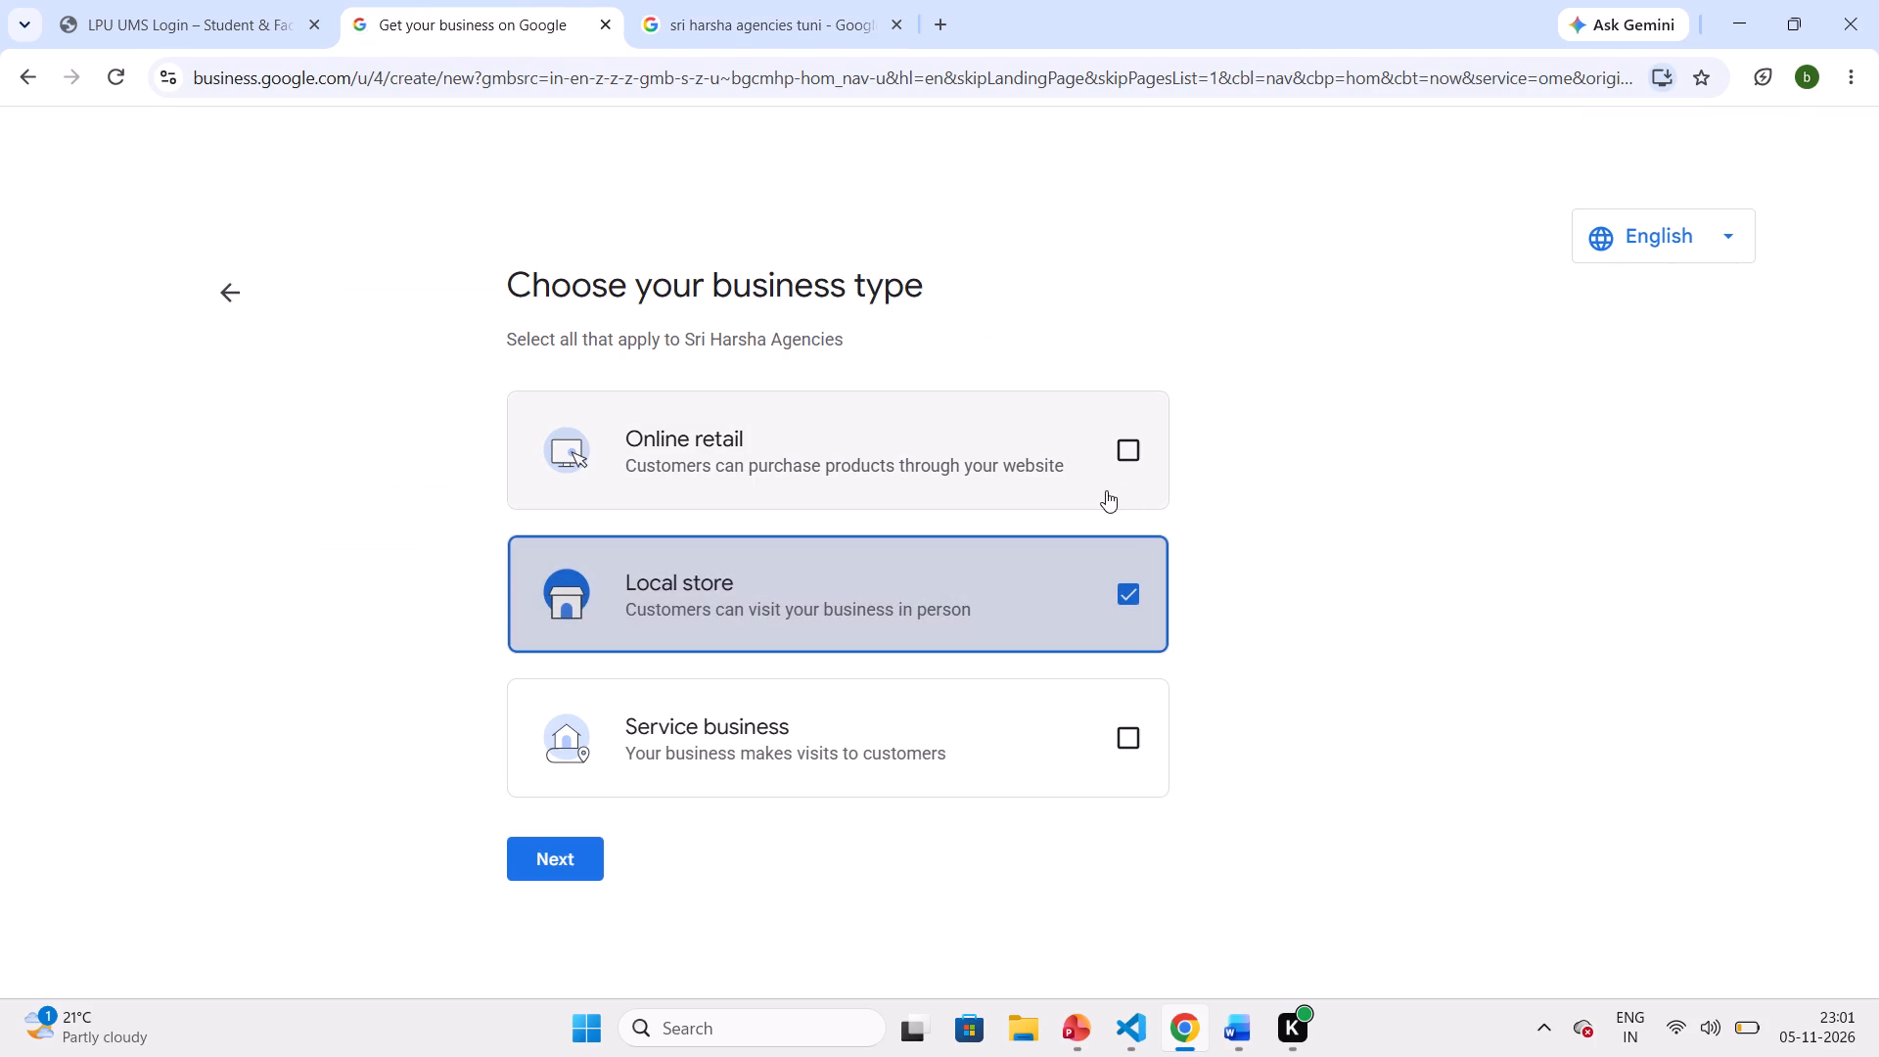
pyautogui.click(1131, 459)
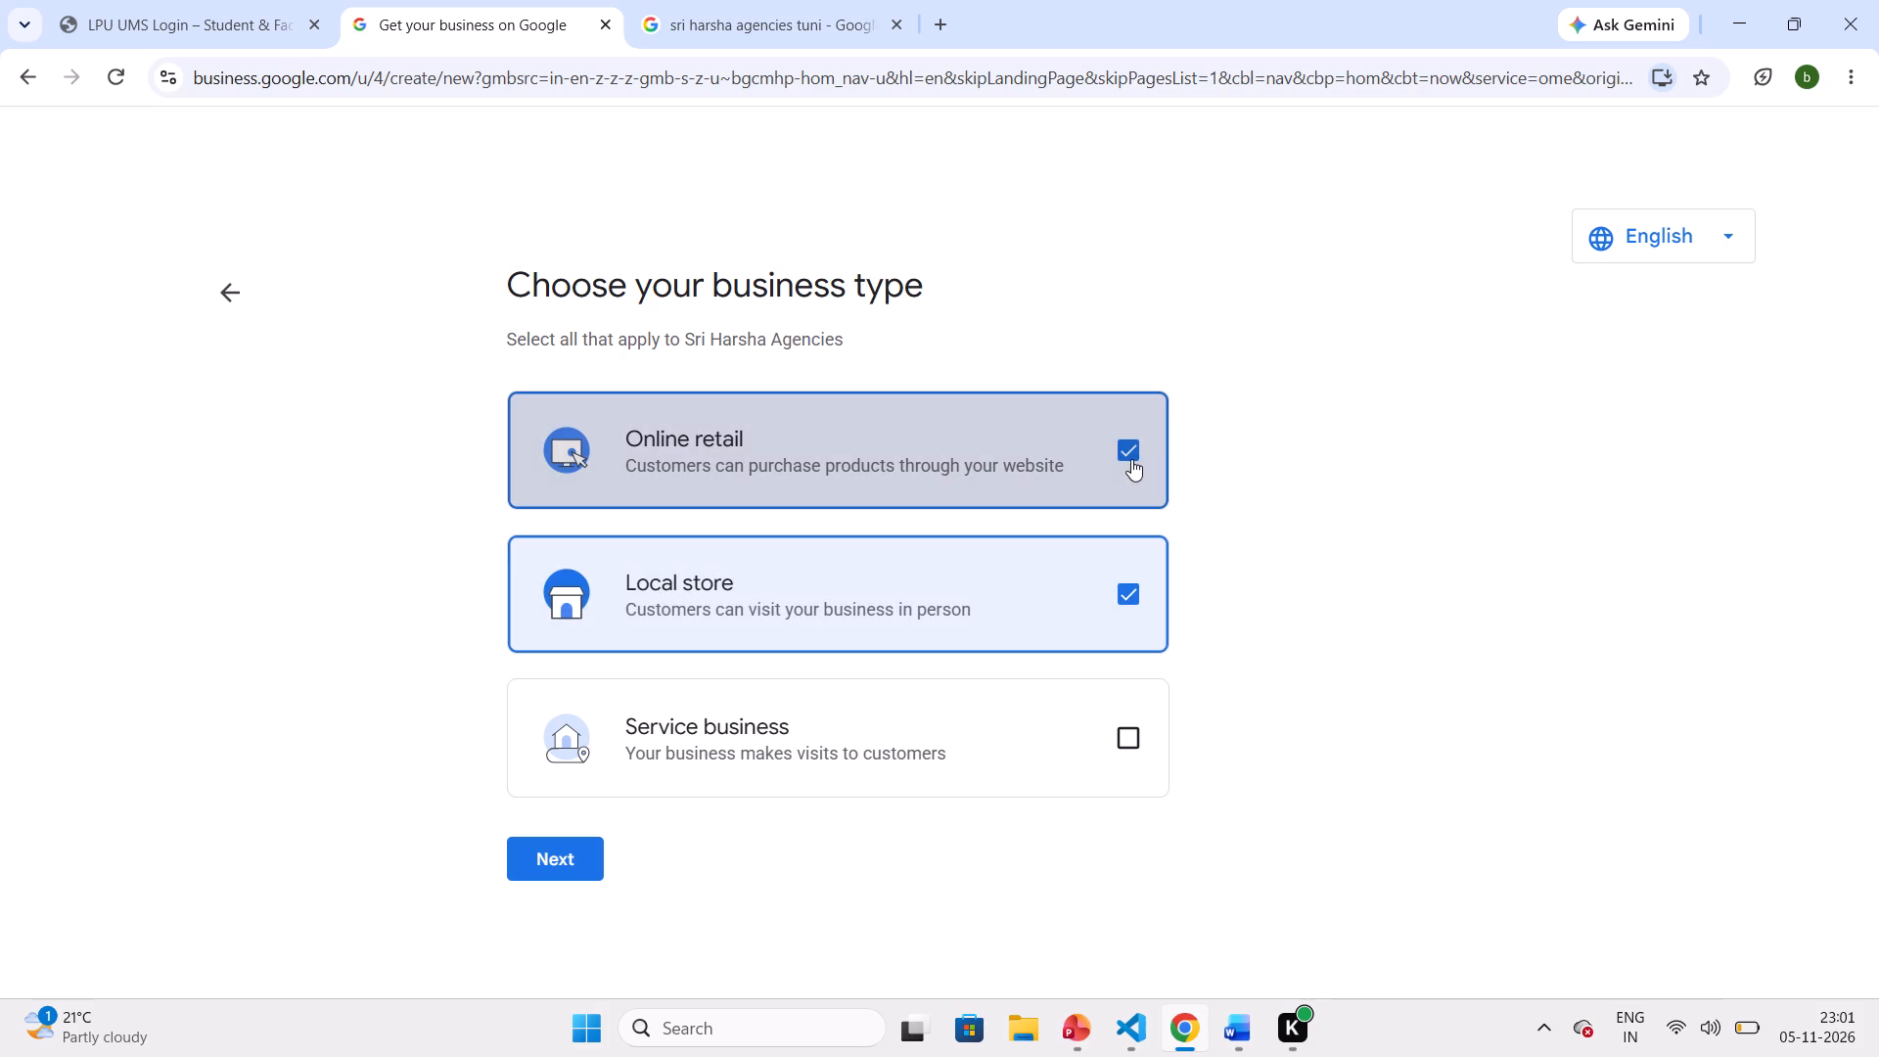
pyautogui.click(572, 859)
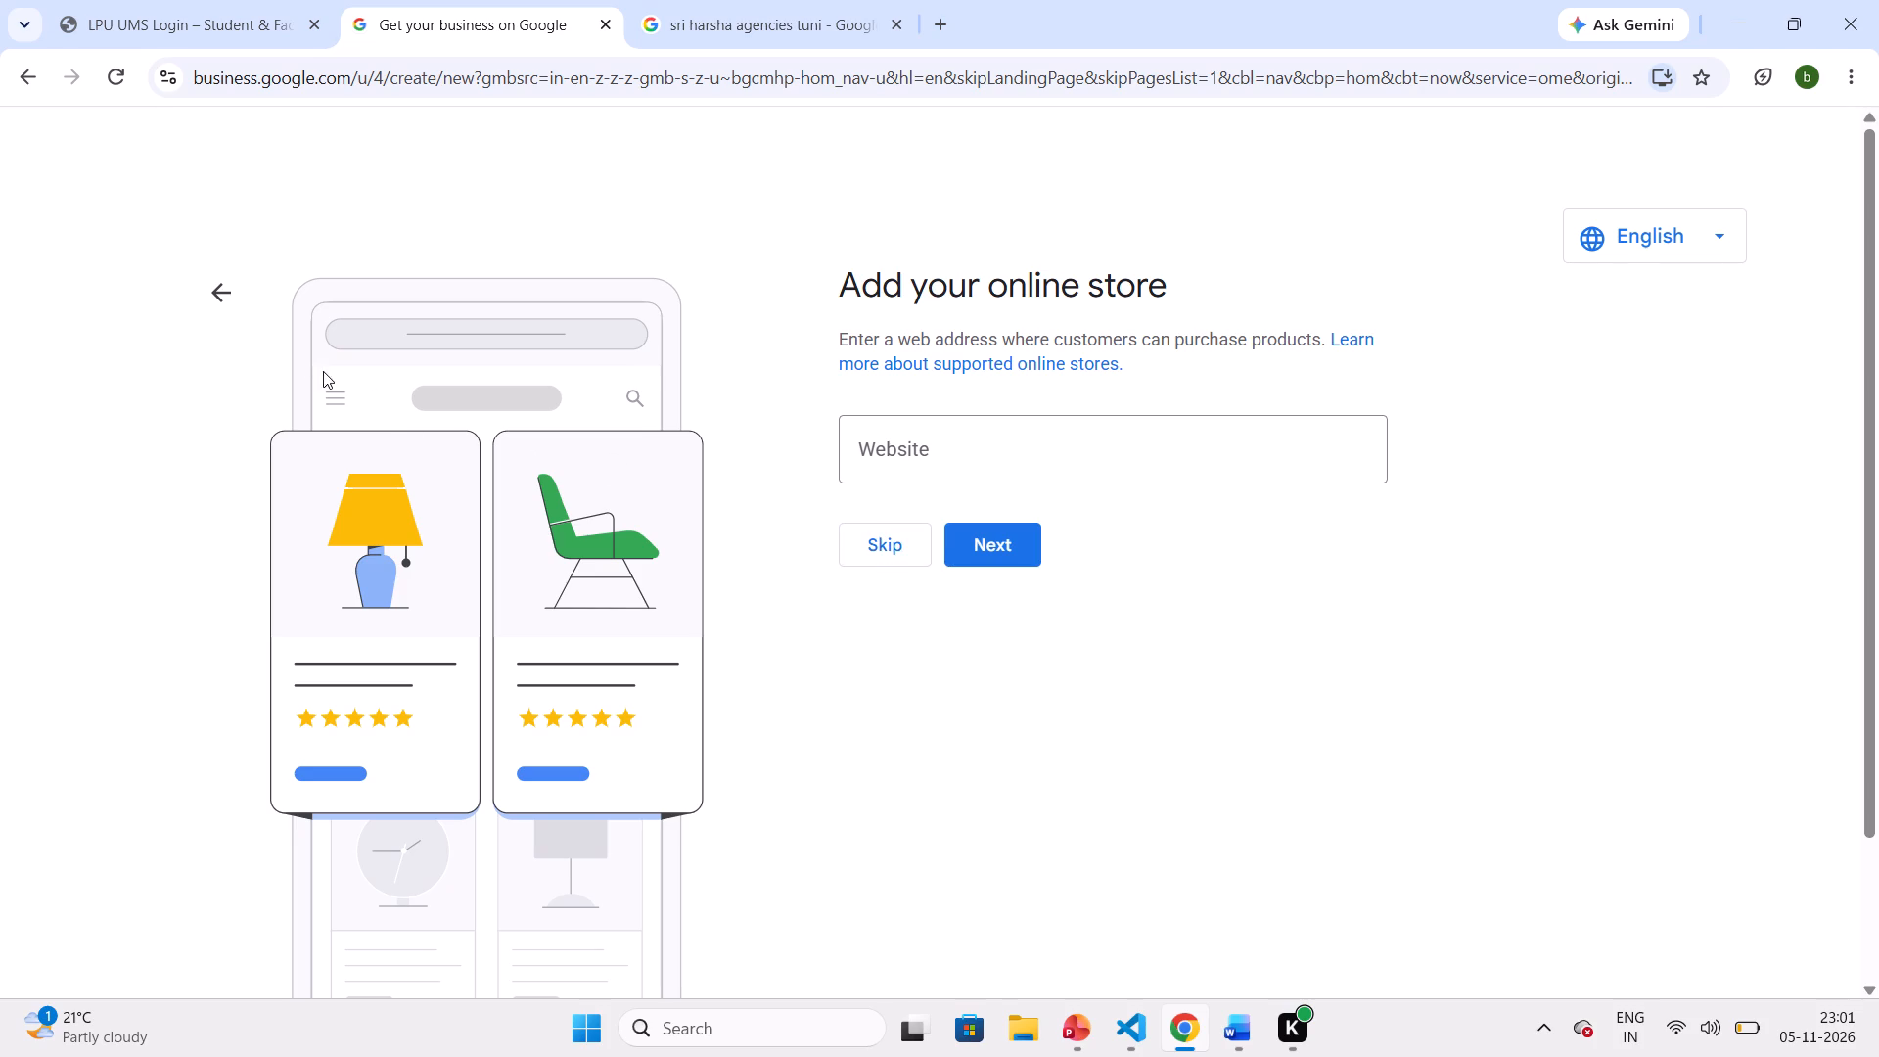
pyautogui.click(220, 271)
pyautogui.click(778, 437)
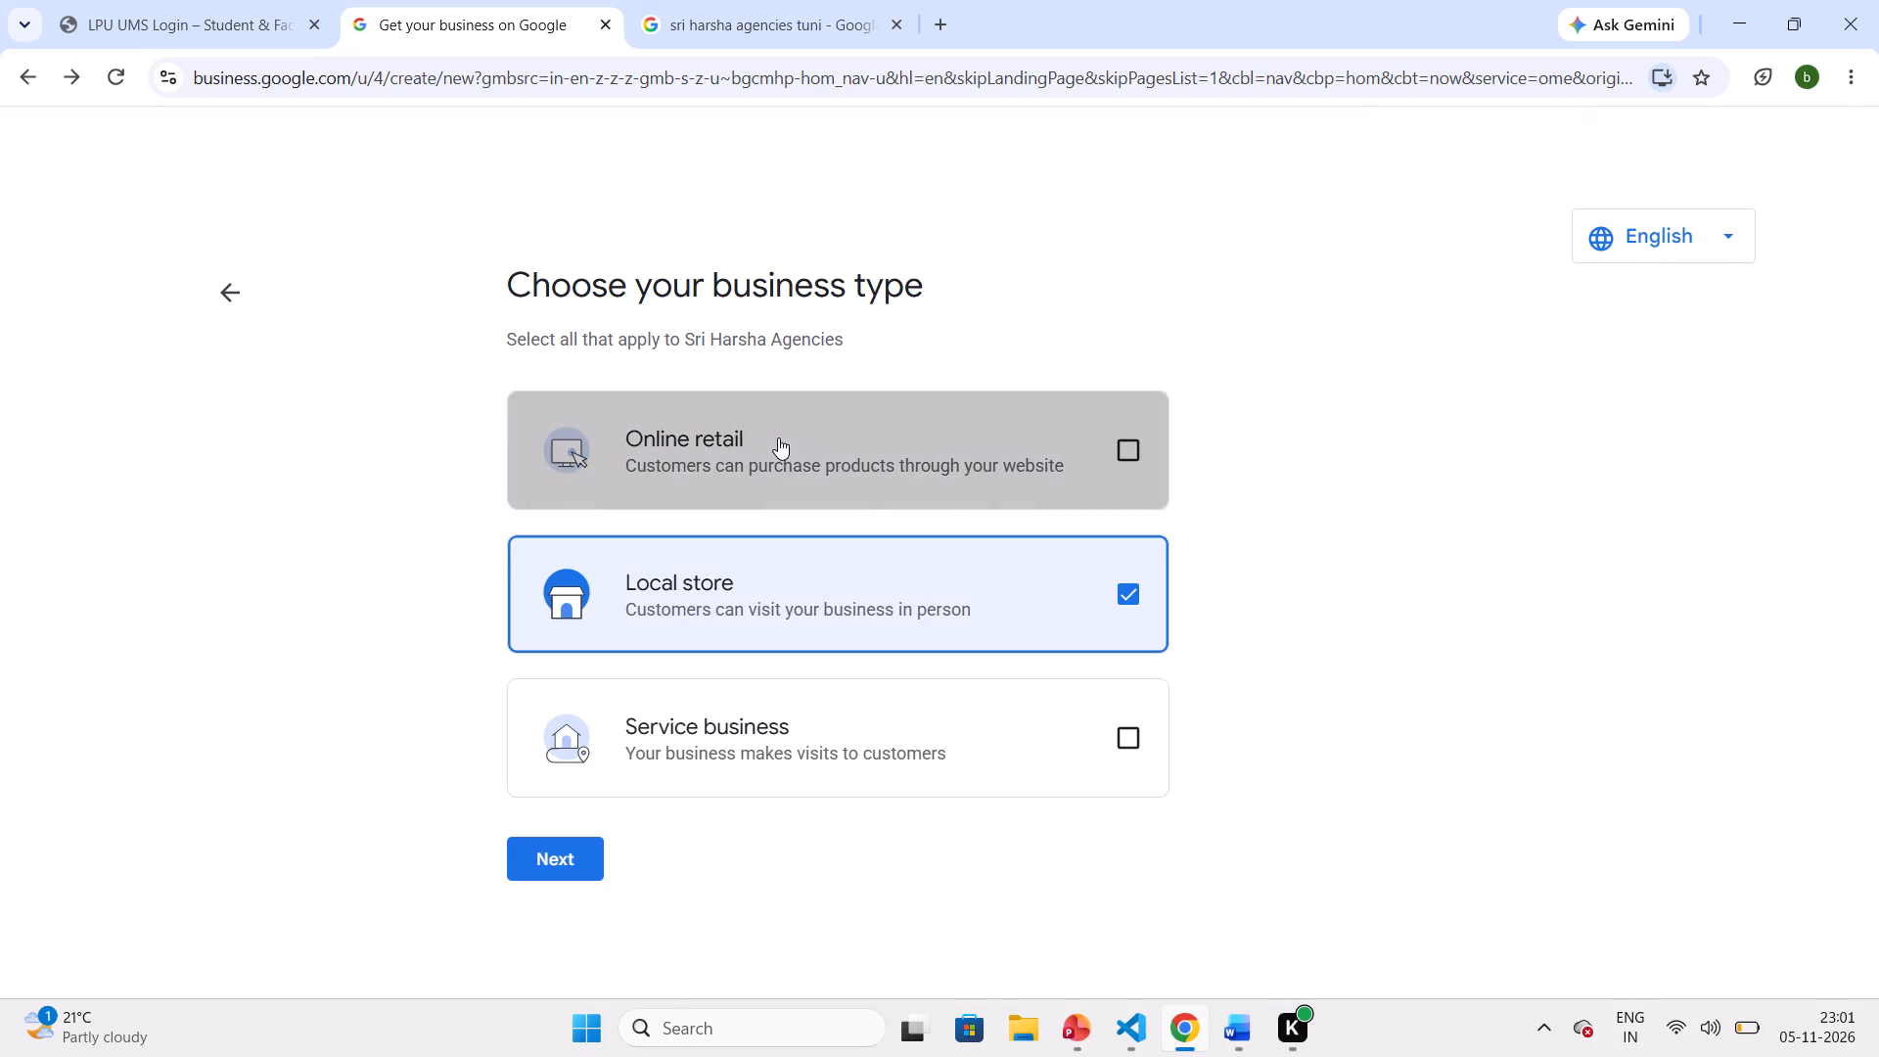
# Proceed with the chosen business type and set the business category to Dry Fruit Store, continuing to the address form.
pyautogui.click(575, 850)
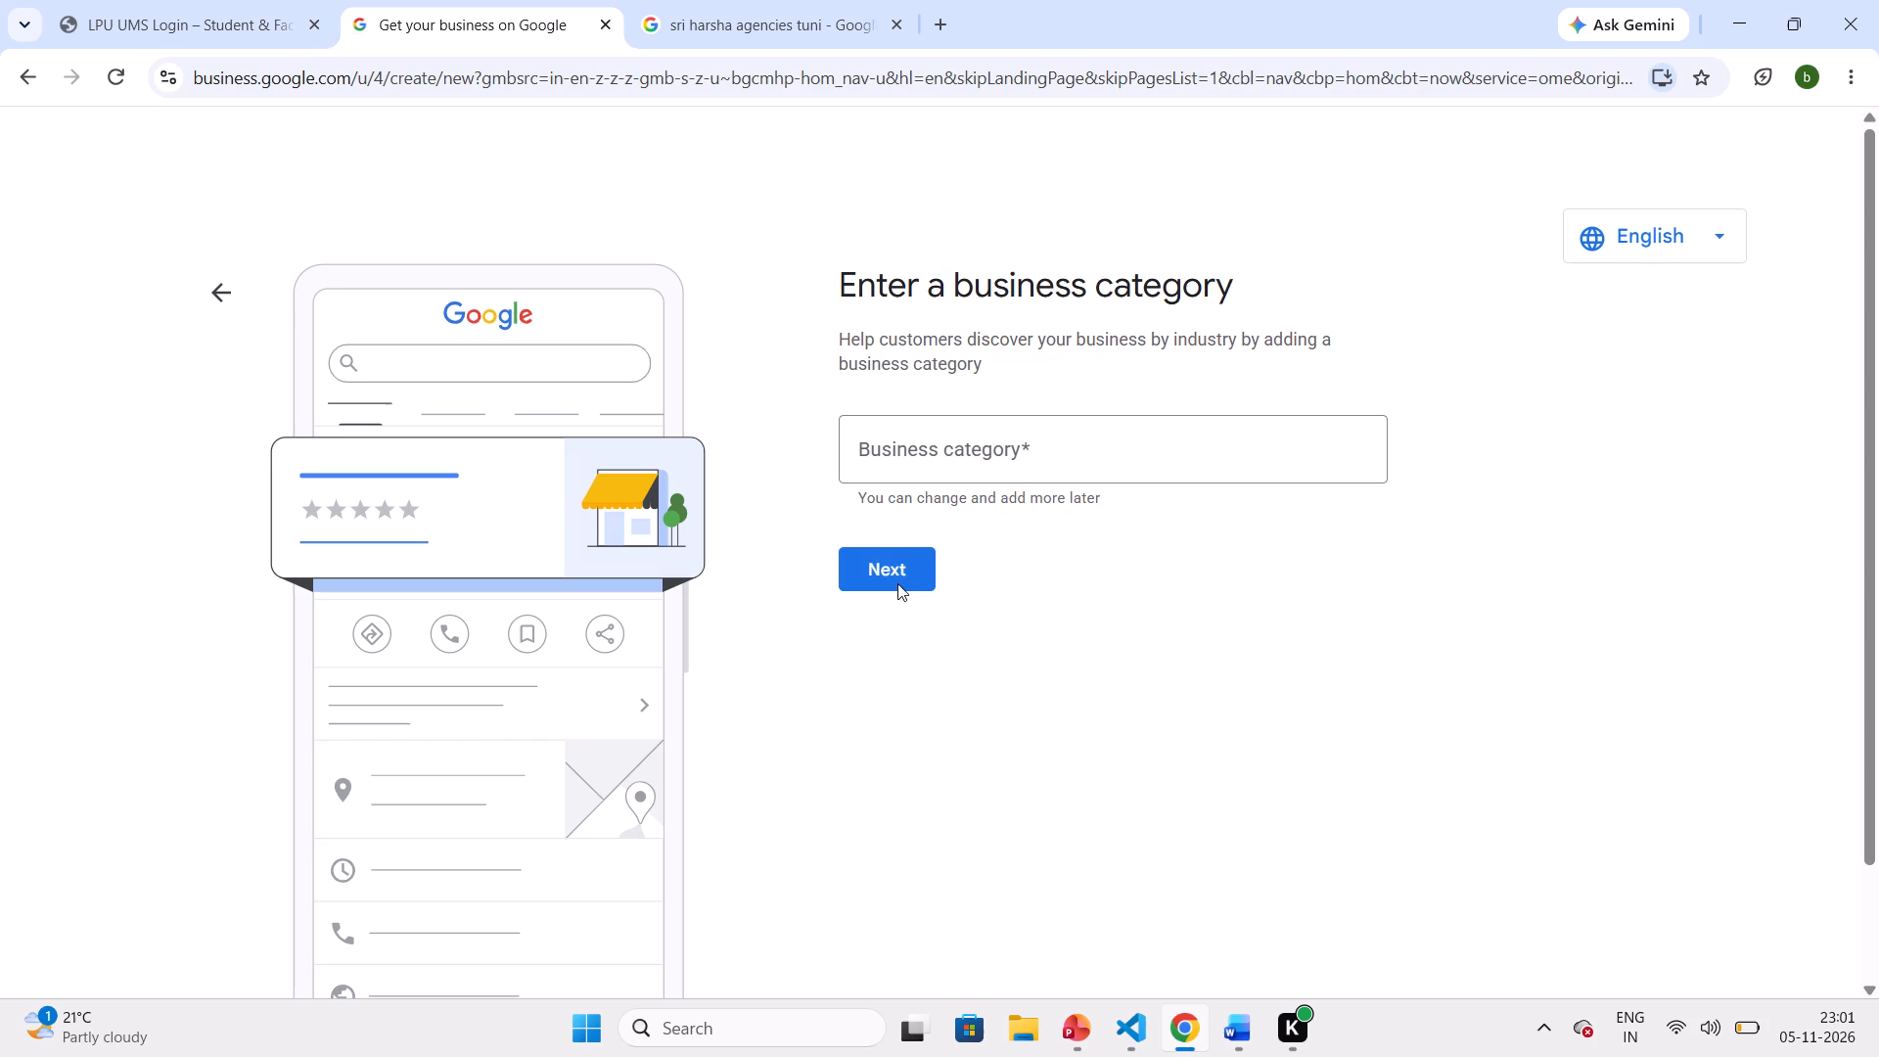
pyautogui.click(946, 458)
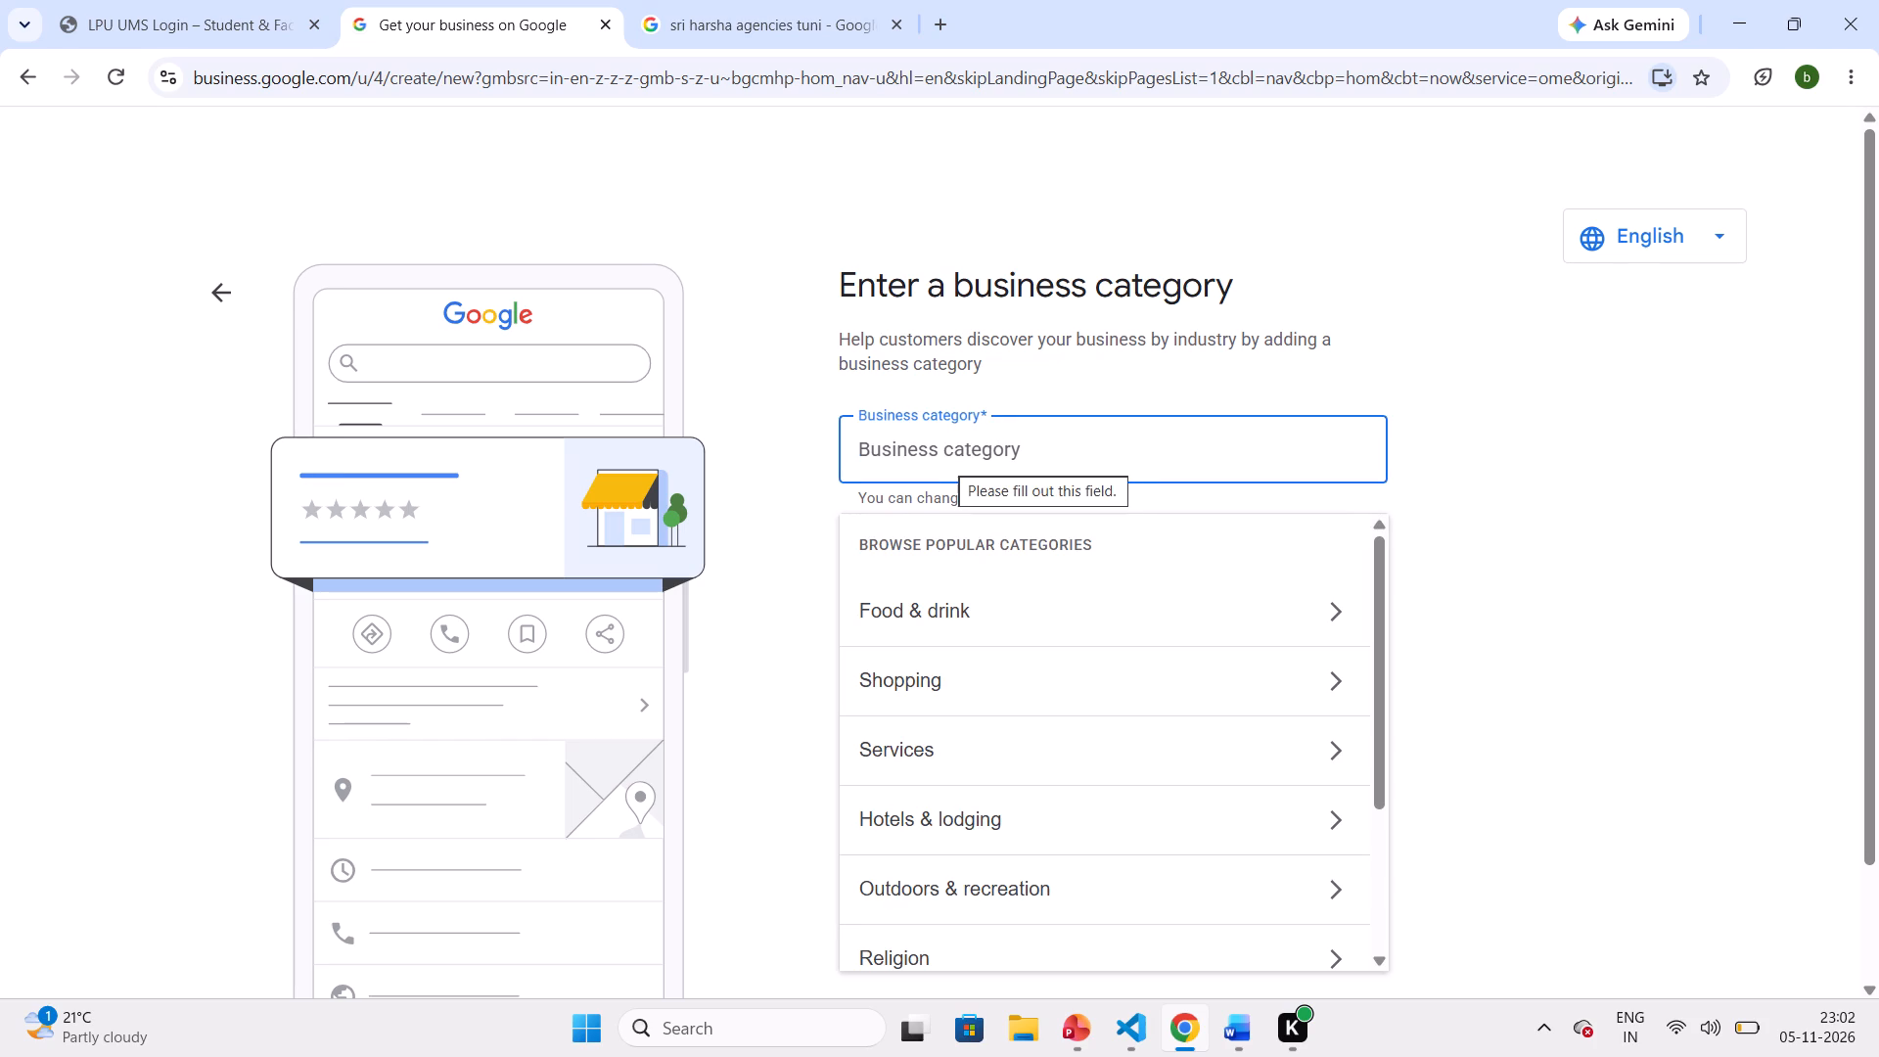
pyautogui.write('Dry')
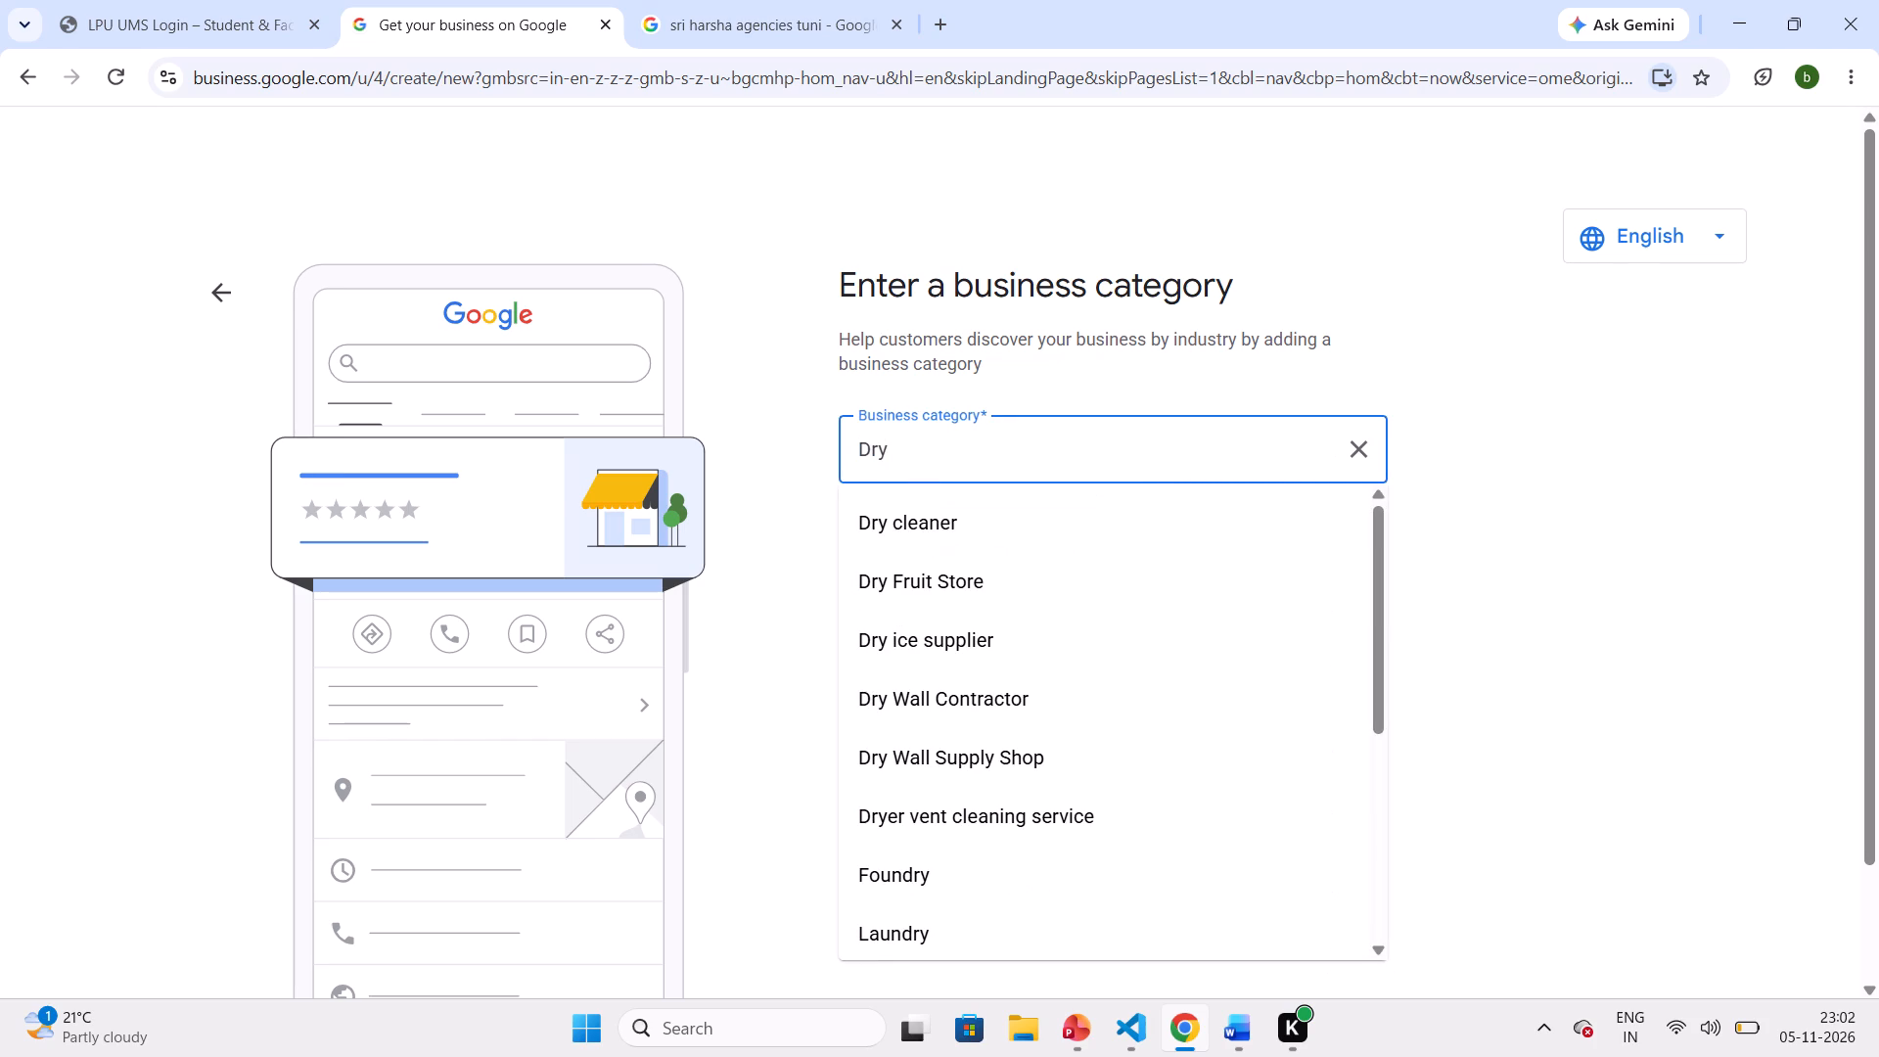
pyautogui.press('space')
pyautogui.click(985, 581)
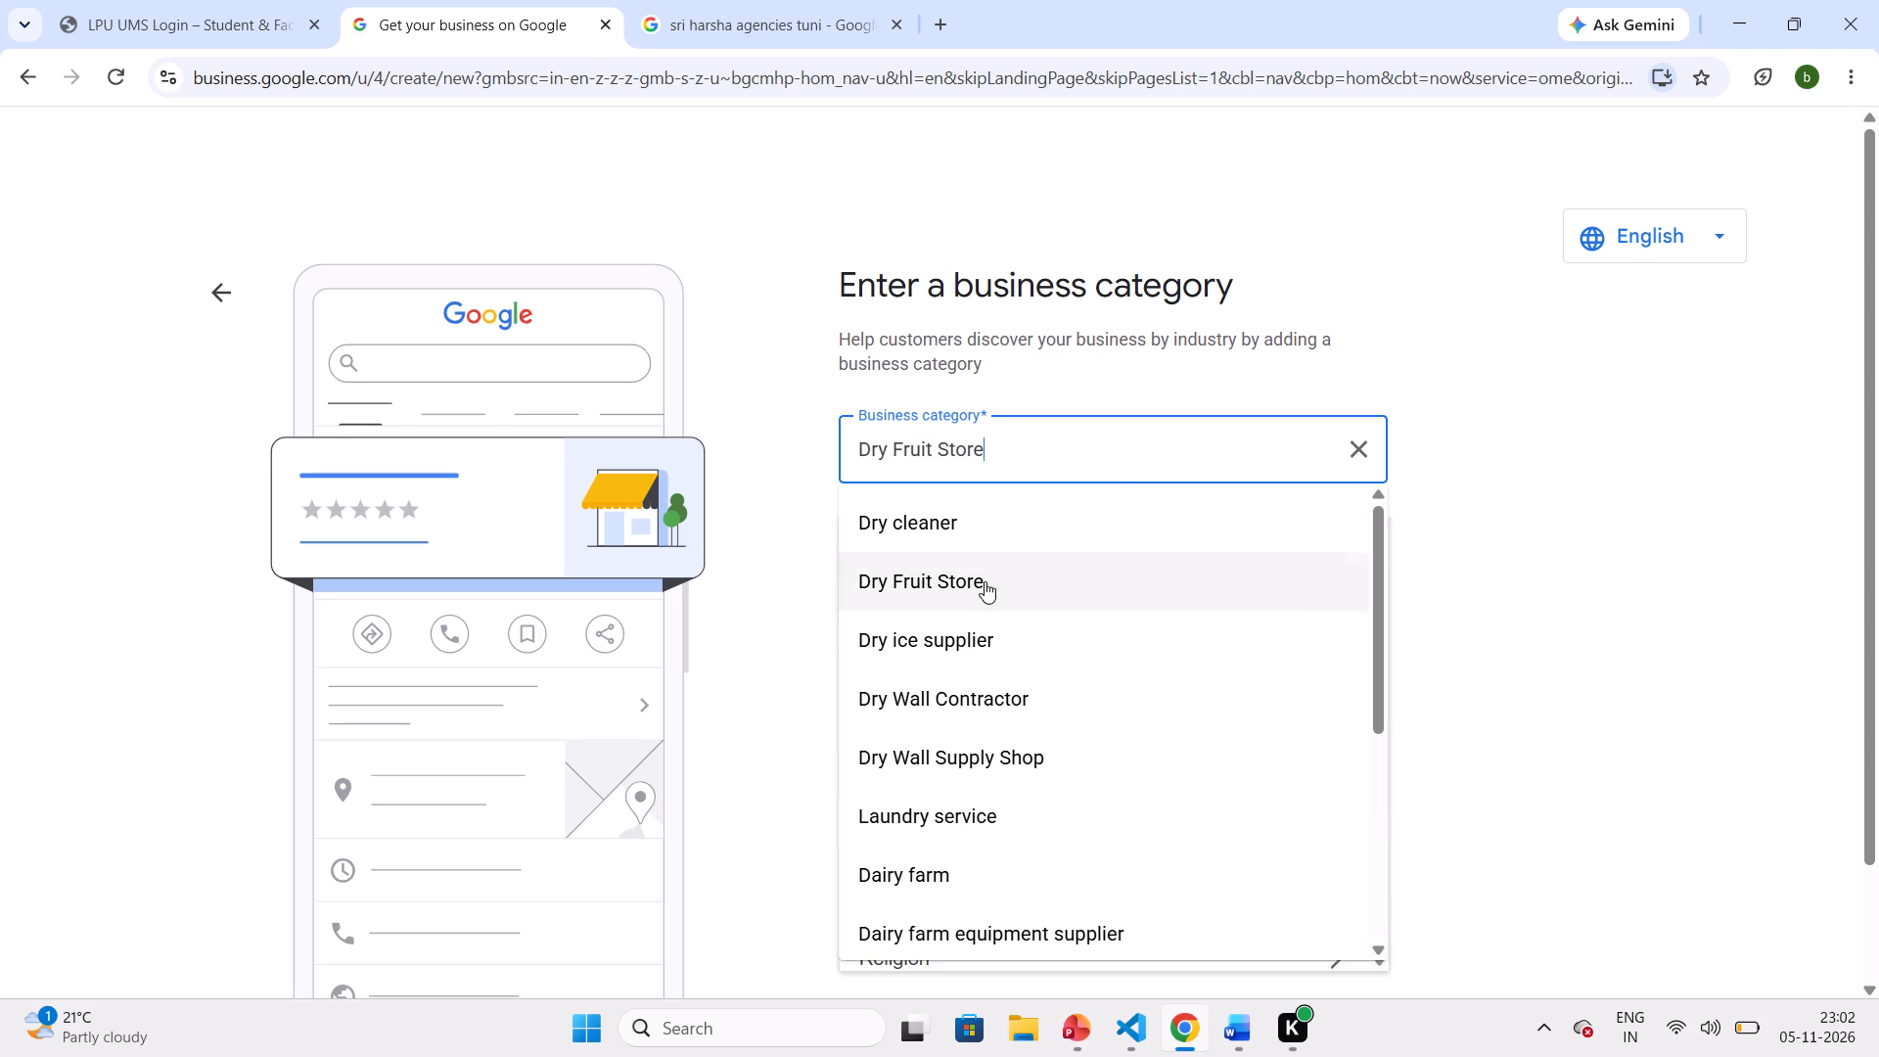
pyautogui.click(882, 570)
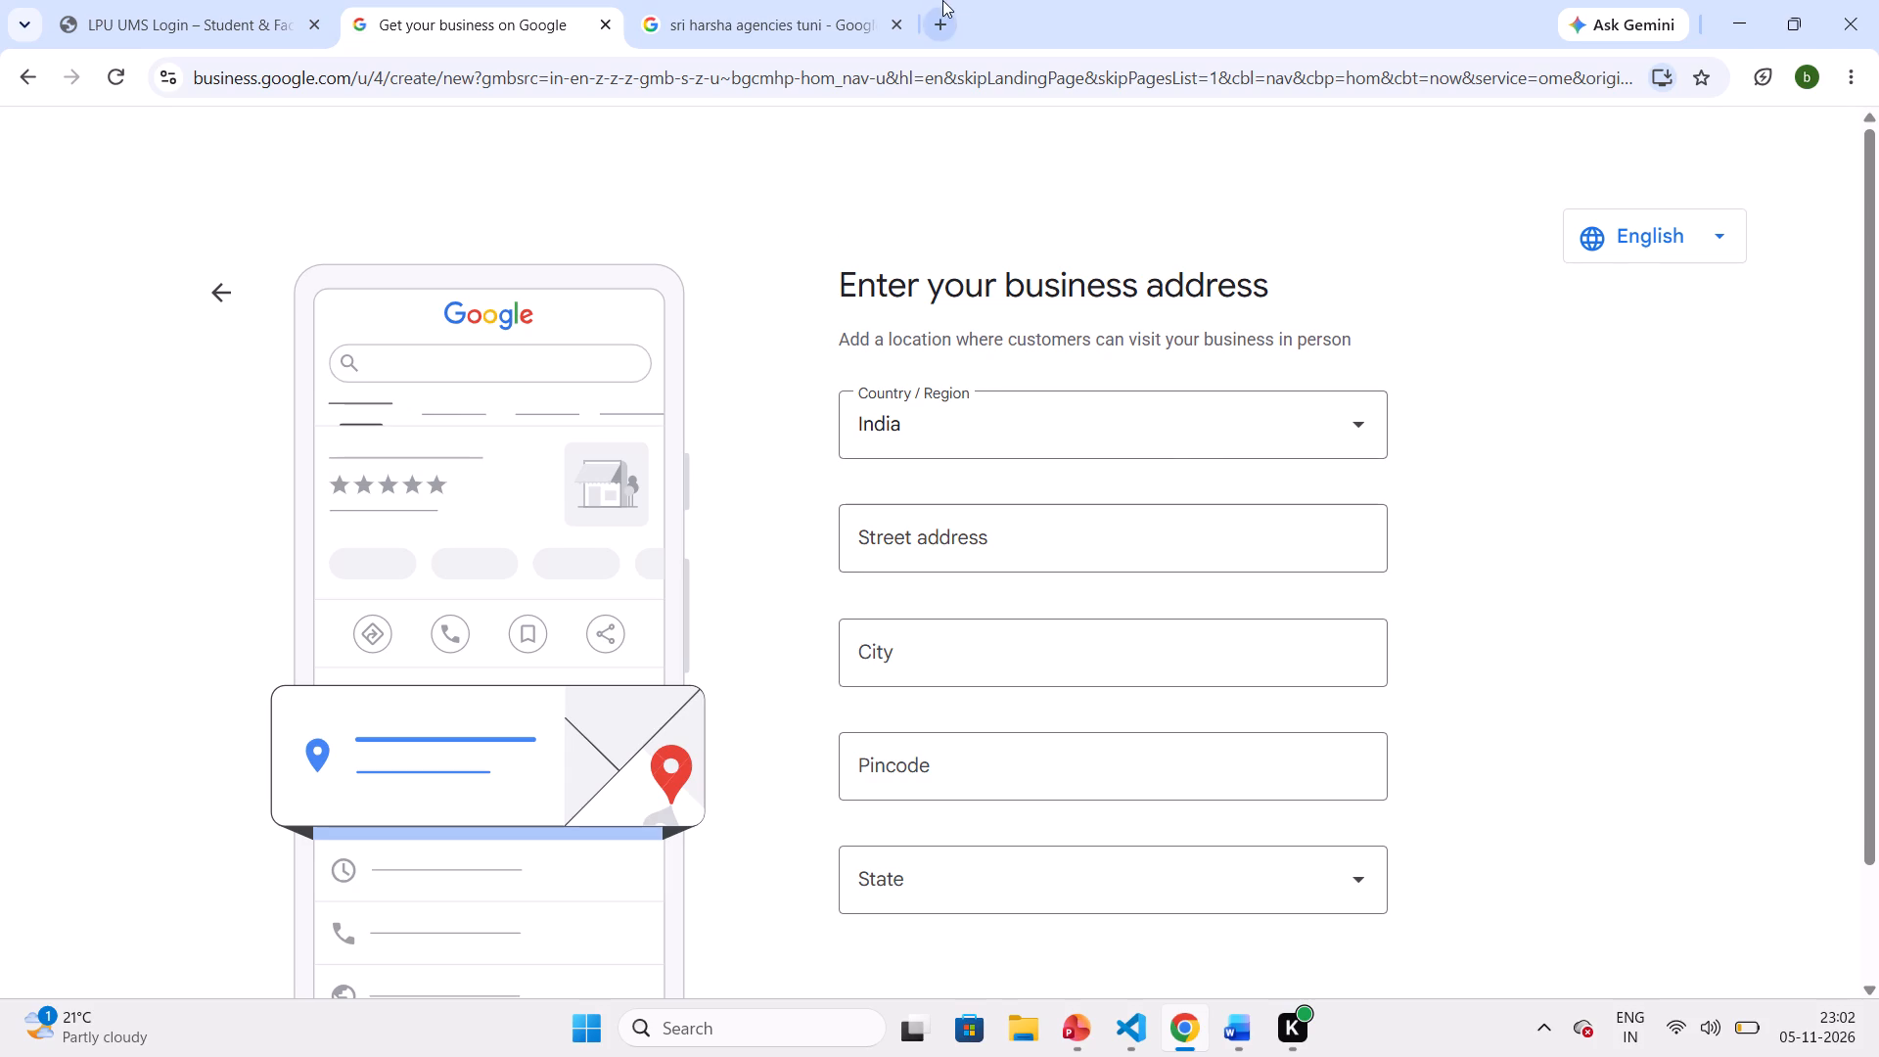
# Look through the web search results for Sri Harsha Agencies in Tuni.
pyautogui.click(794, 8)
pyautogui.scroll(-3, 685, 450)
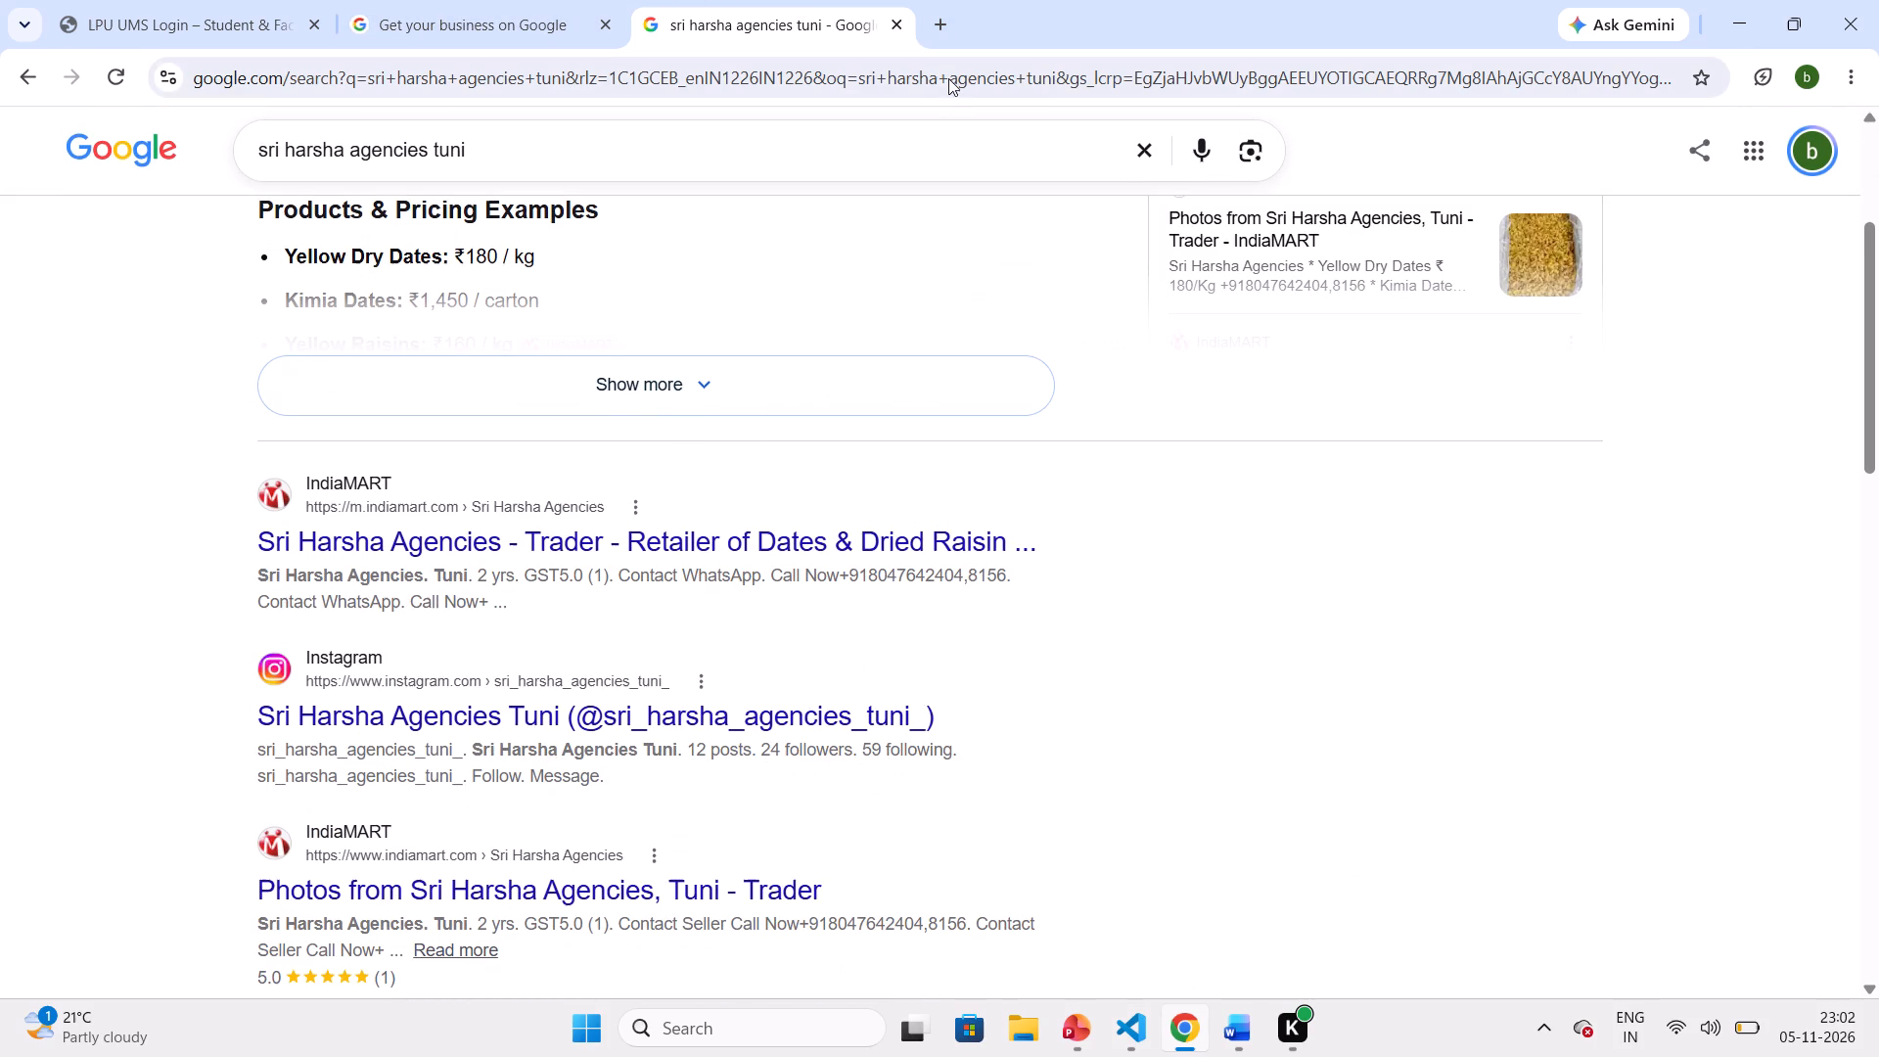
# Open the shop's local website at localhost:3000 in a new tab.
pyautogui.click(940, 25)
pyautogui.write('loc')
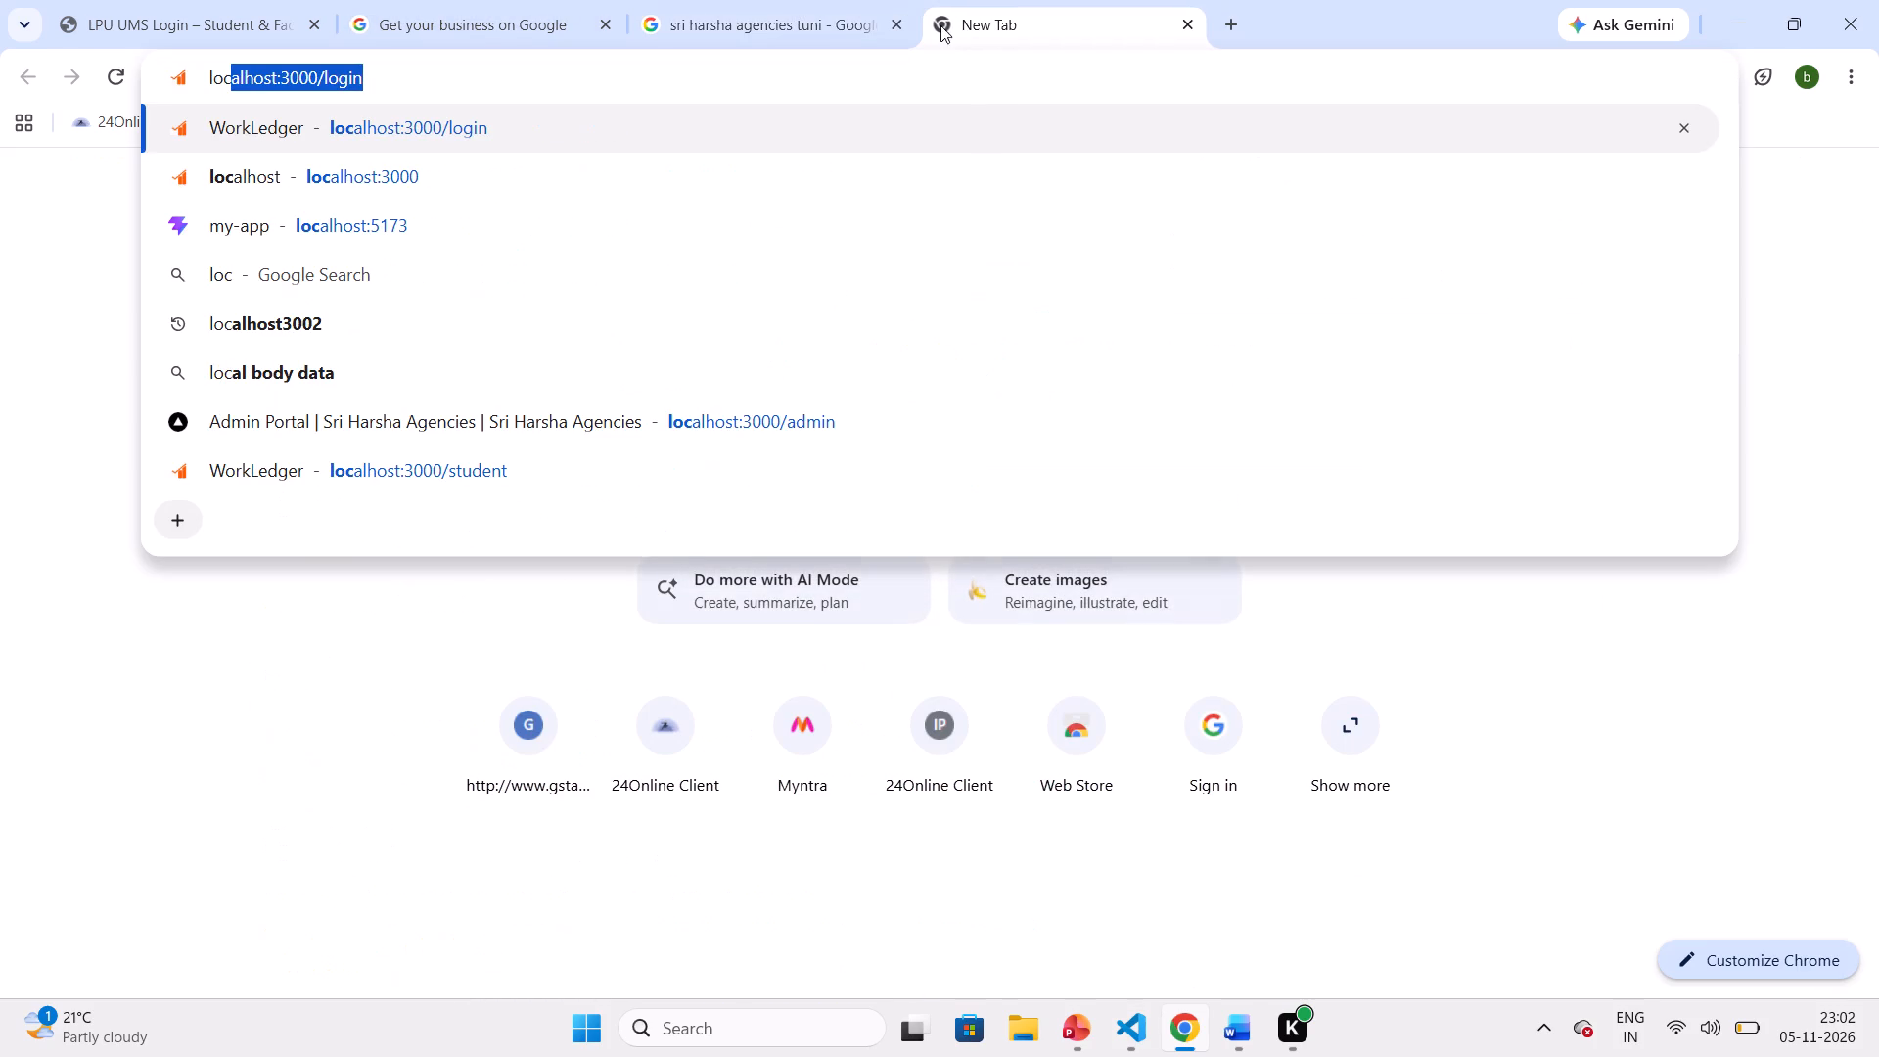
pyautogui.press('Tab')
pyautogui.press('BackSpace')
pyautogui.press('BackSpace')
pyautogui.press('BackSpace')
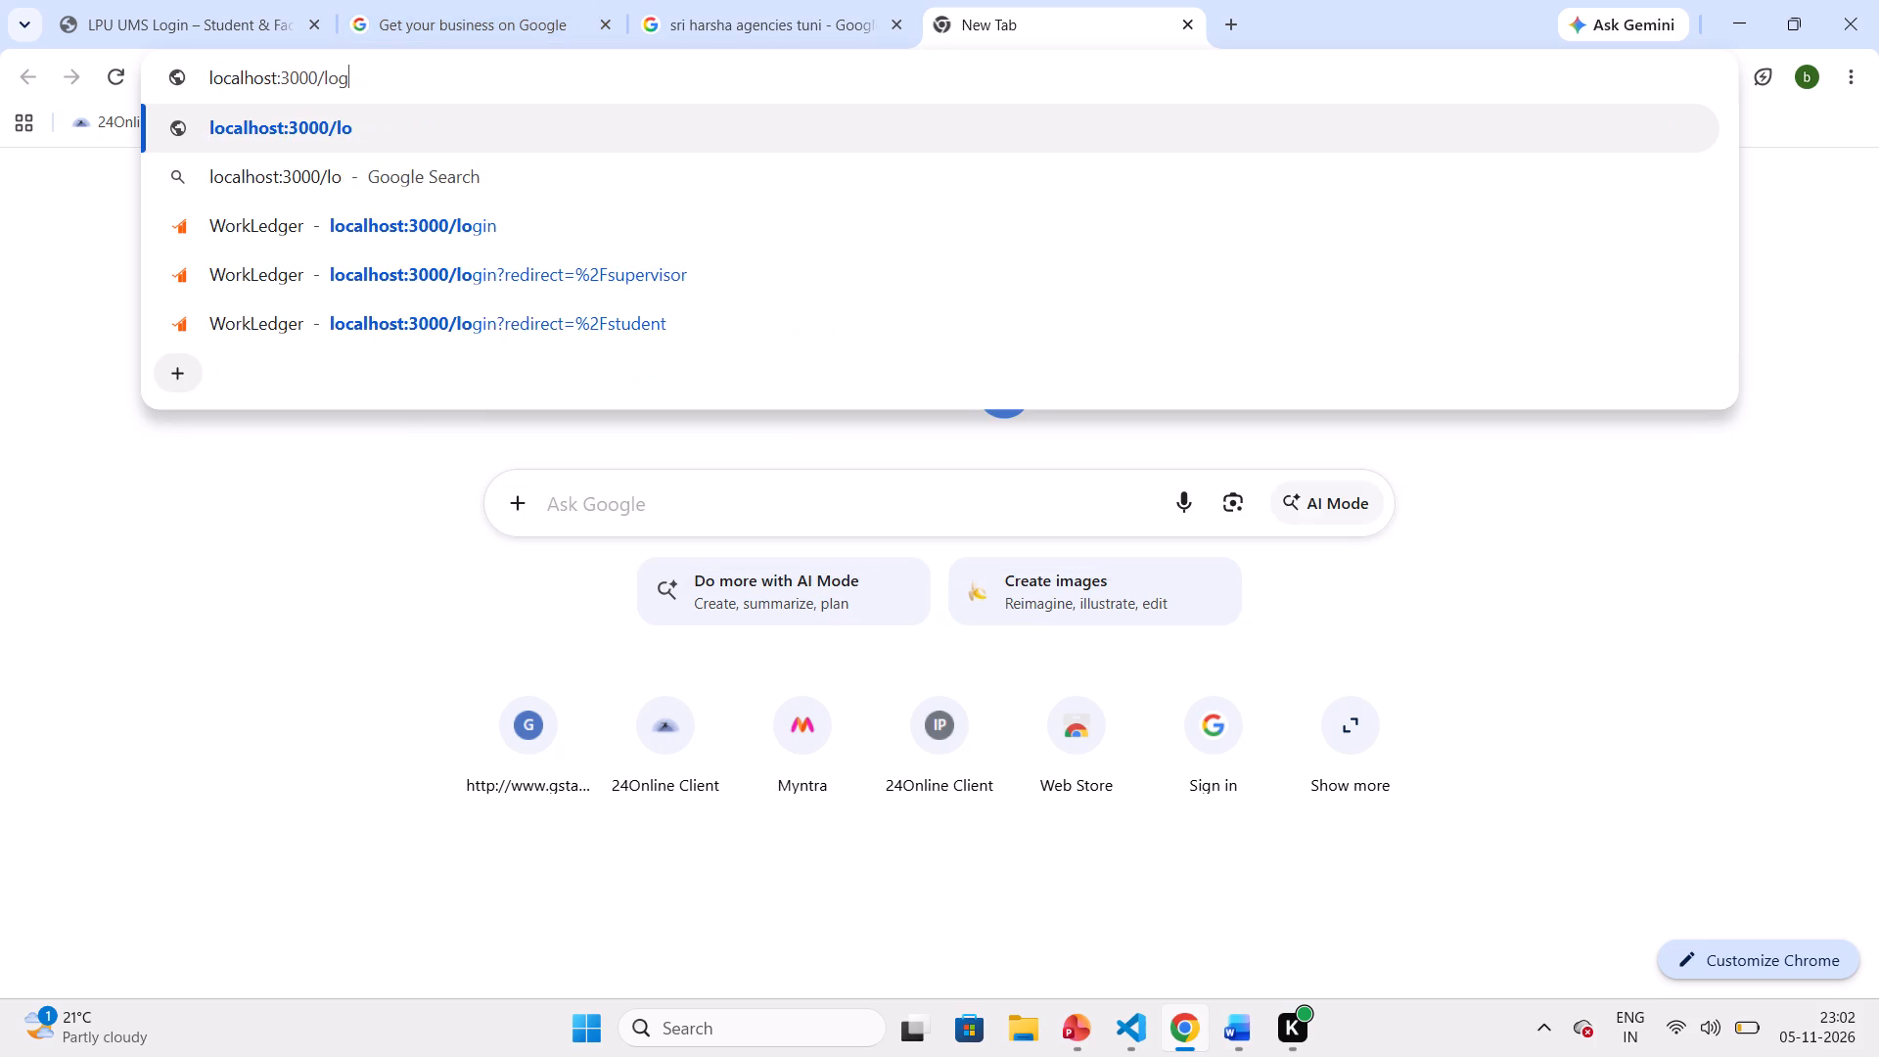
pyautogui.press('BackSpace')
pyautogui.press('BackSpace')
pyautogui.press('Return')
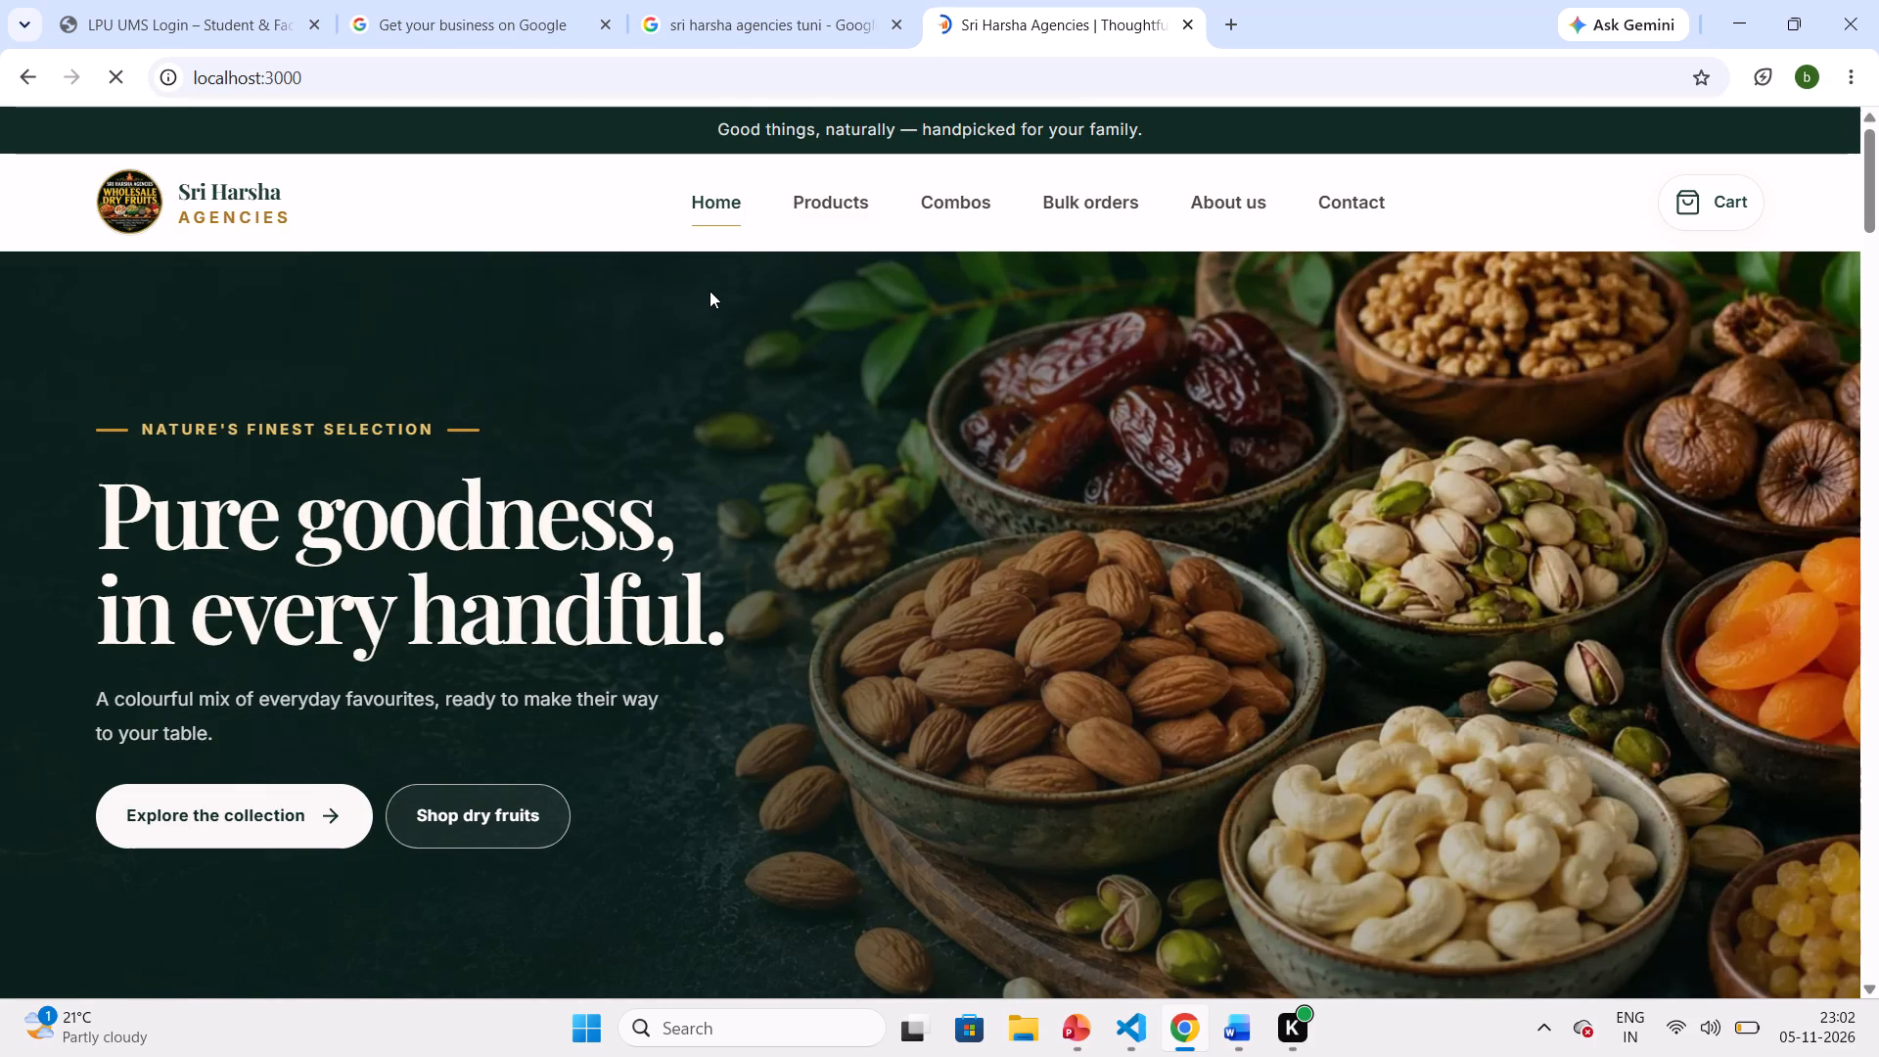
# Examine the website's home page for the shop's location details.
pyautogui.scroll(-6, 710, 291)
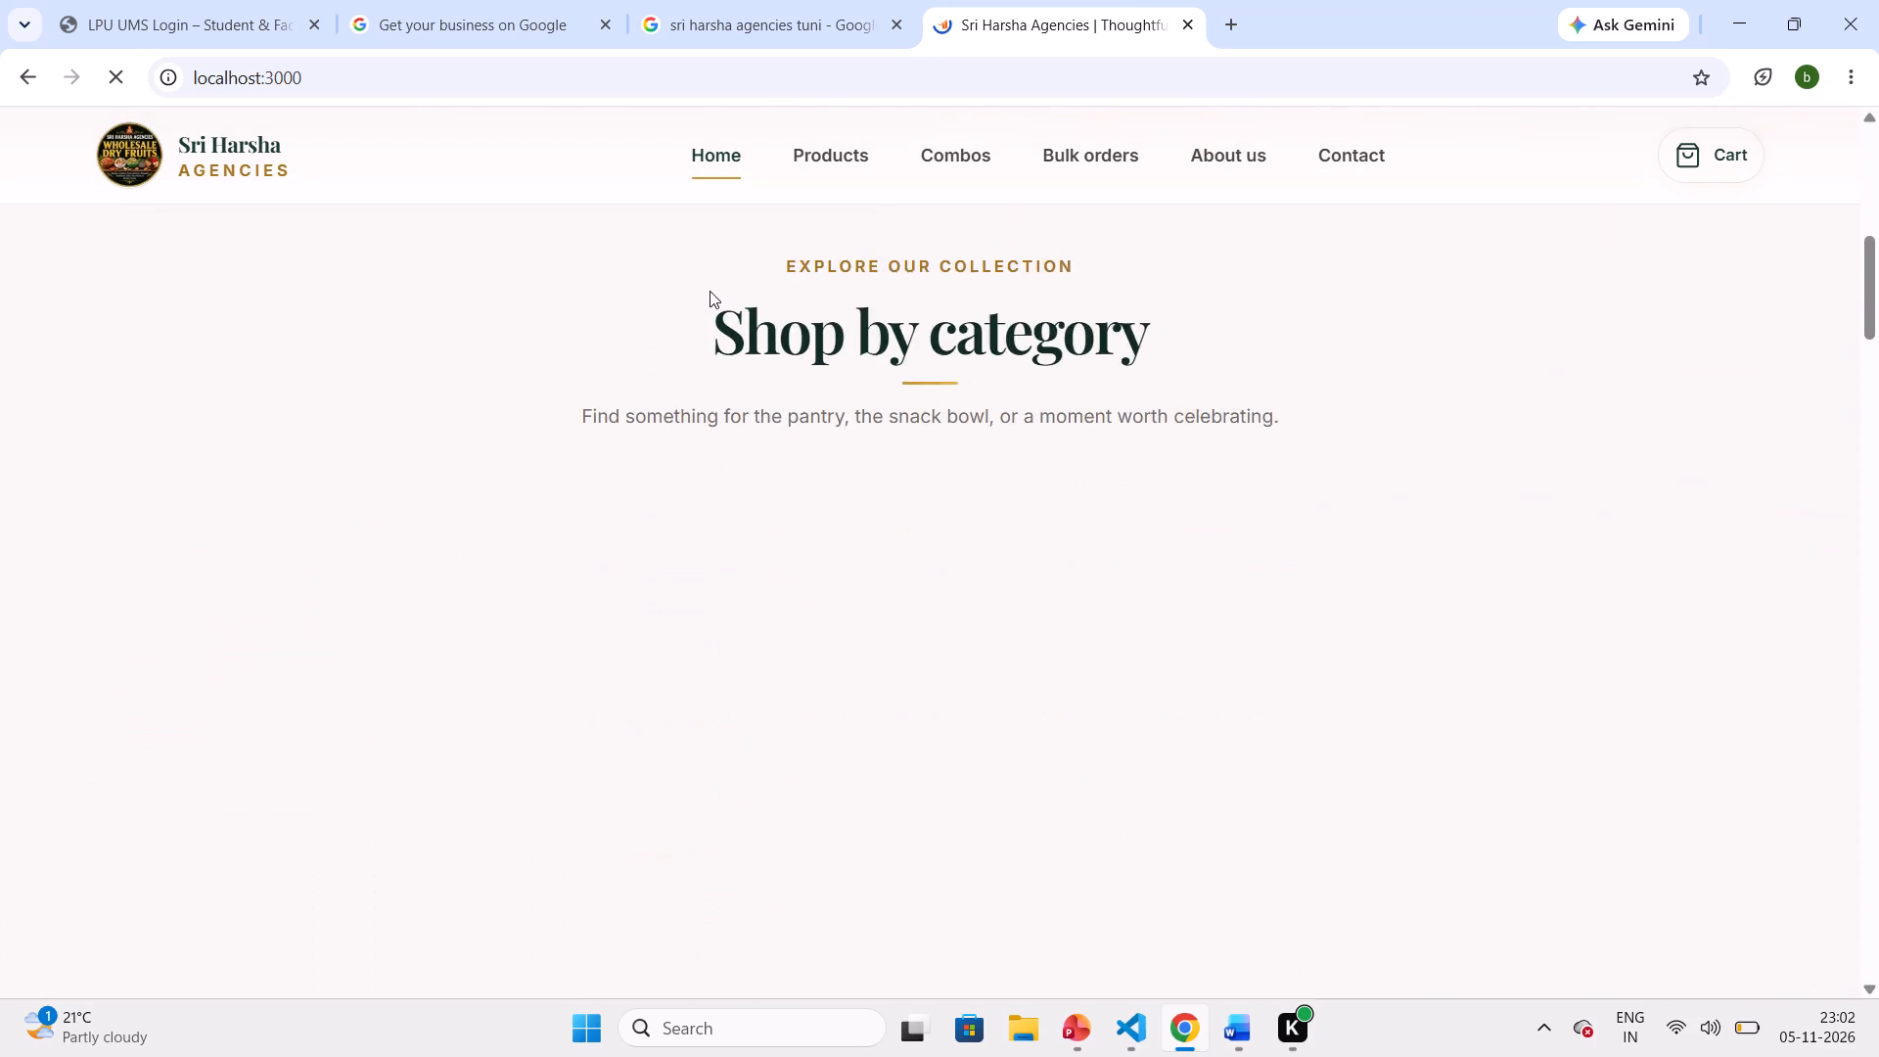
pyautogui.scroll(6, 710, 291)
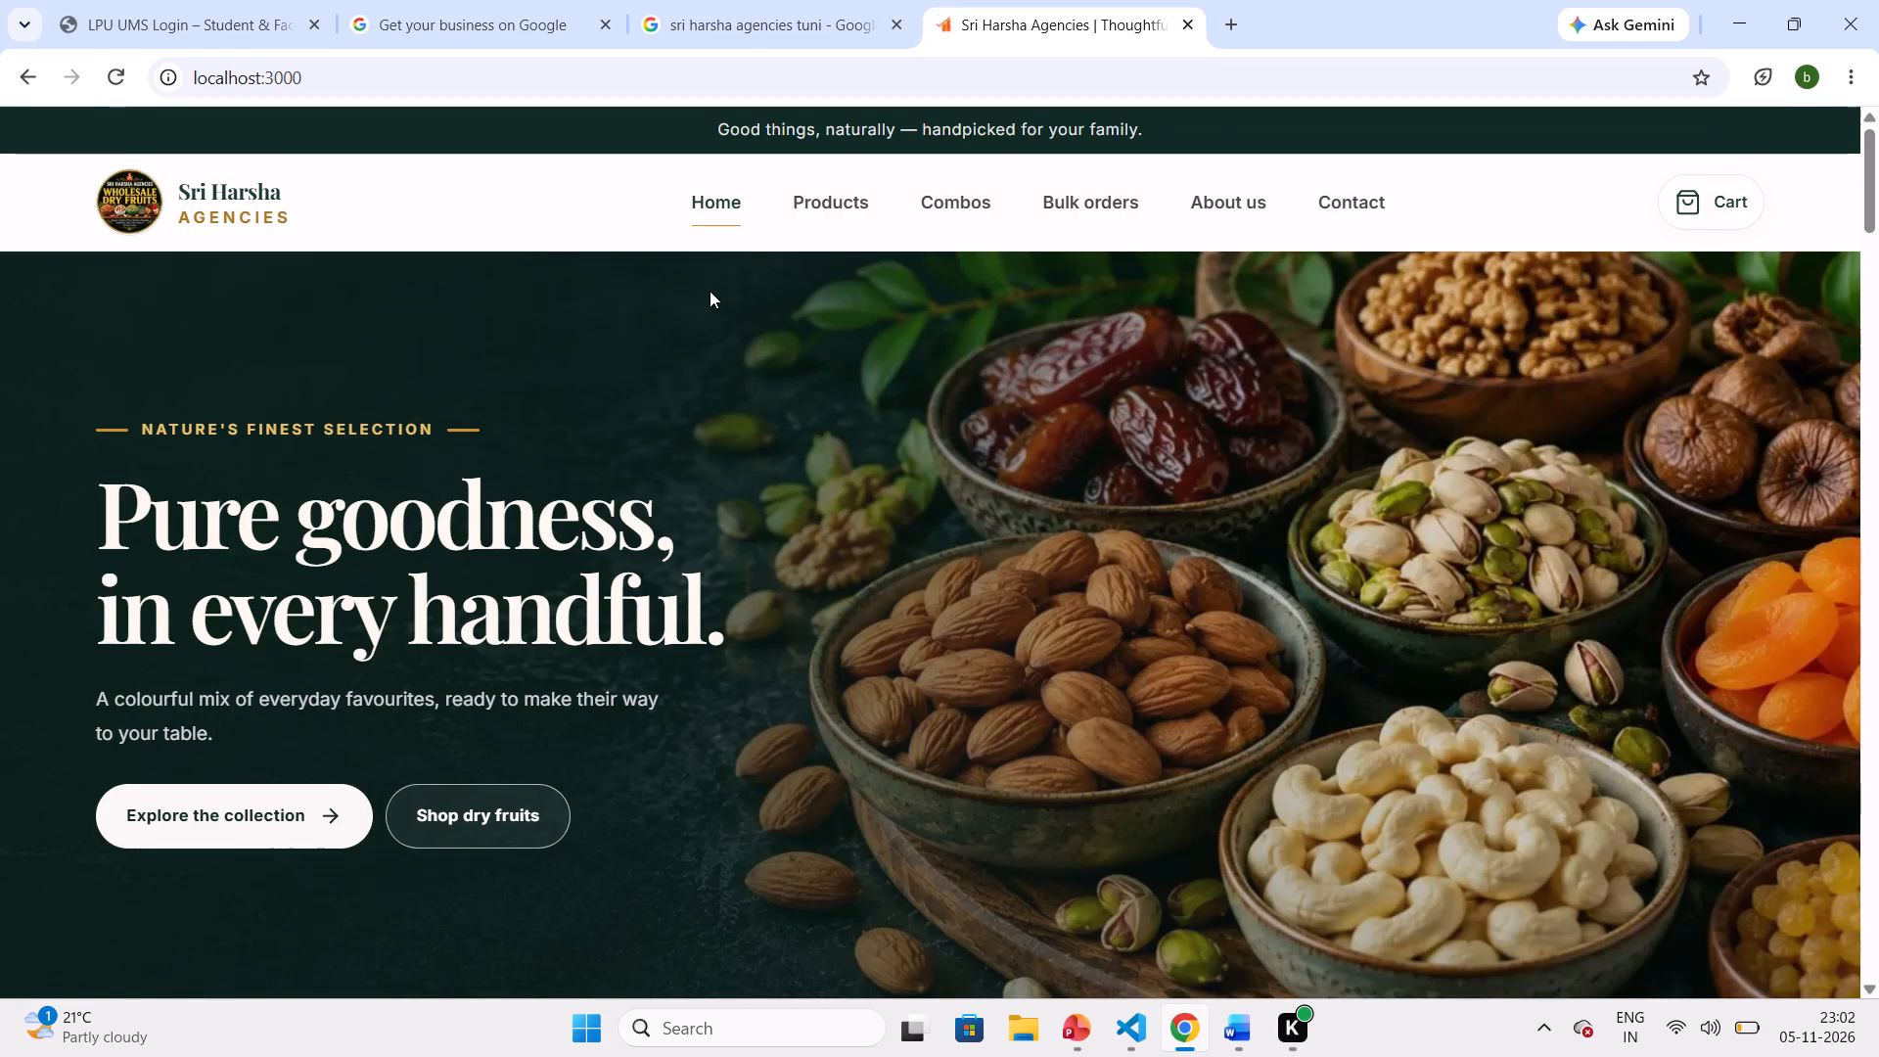
pyautogui.scroll(-4, 710, 291)
pyautogui.scroll(4, 710, 291)
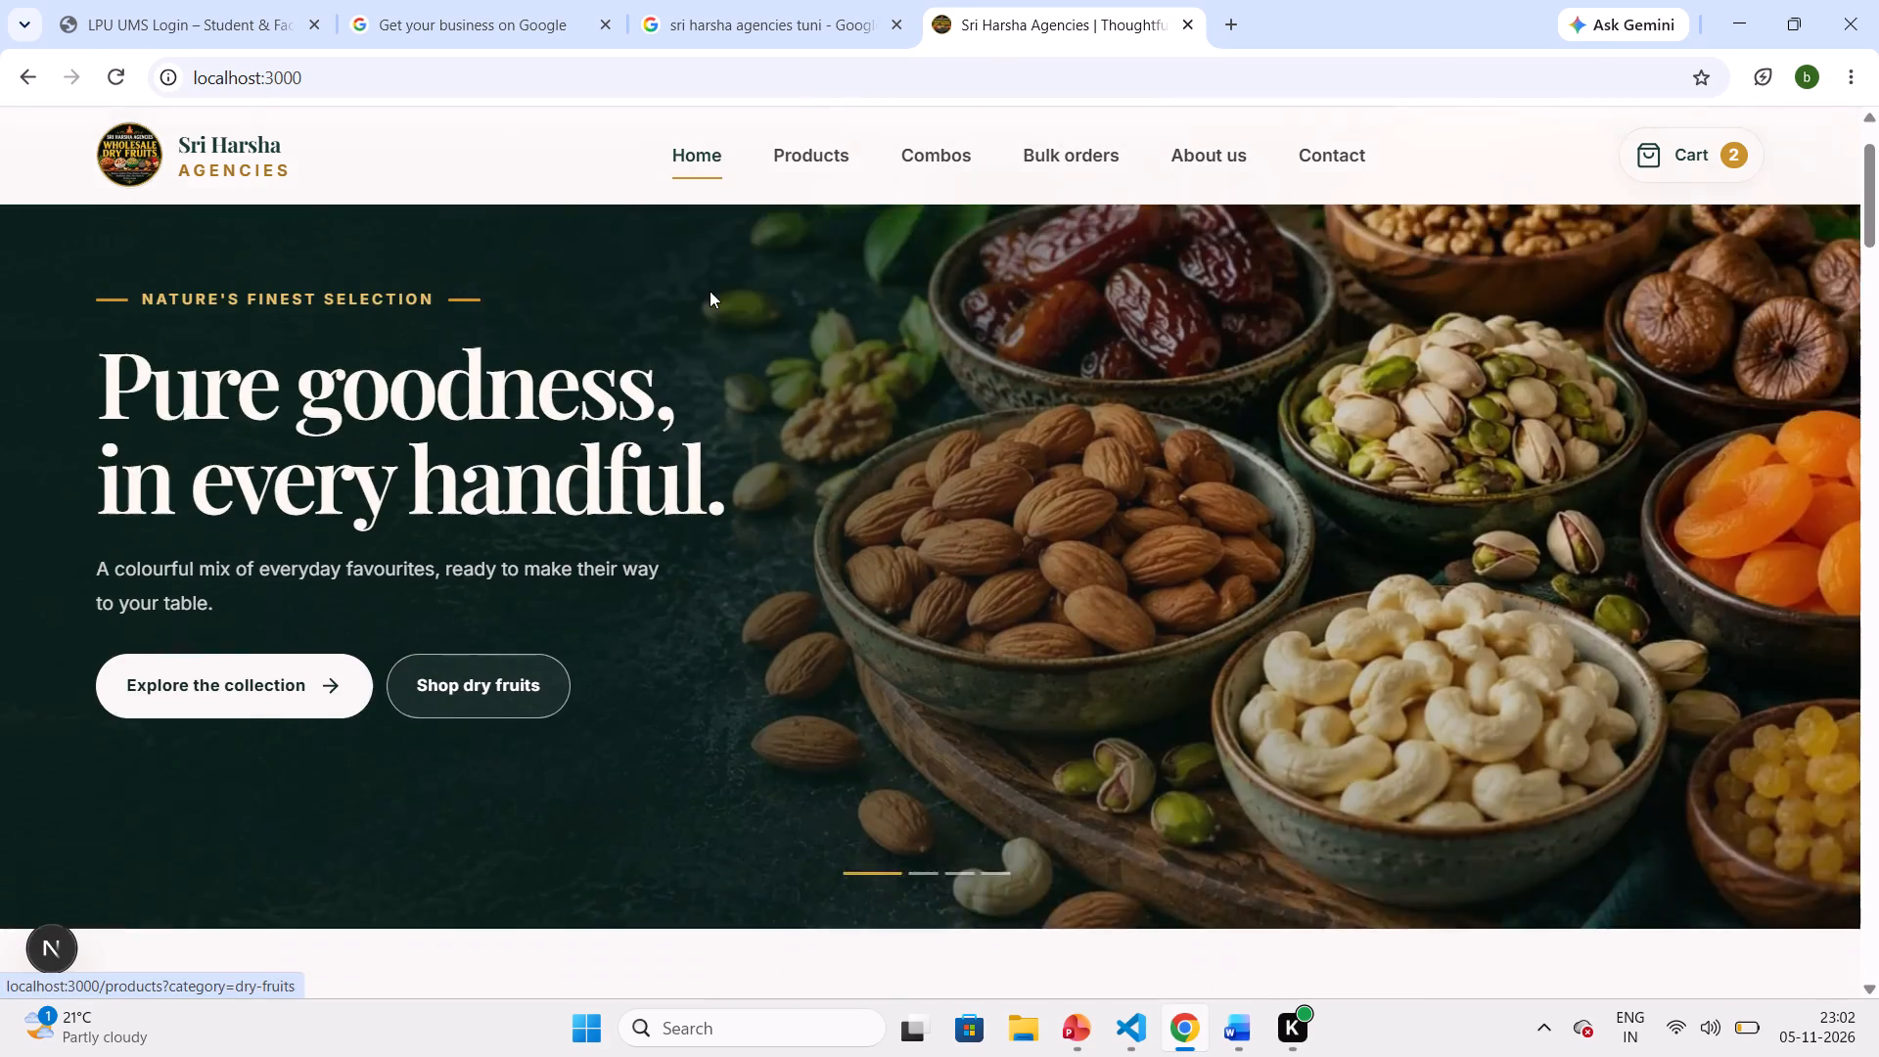
pyautogui.scroll(-8, 710, 291)
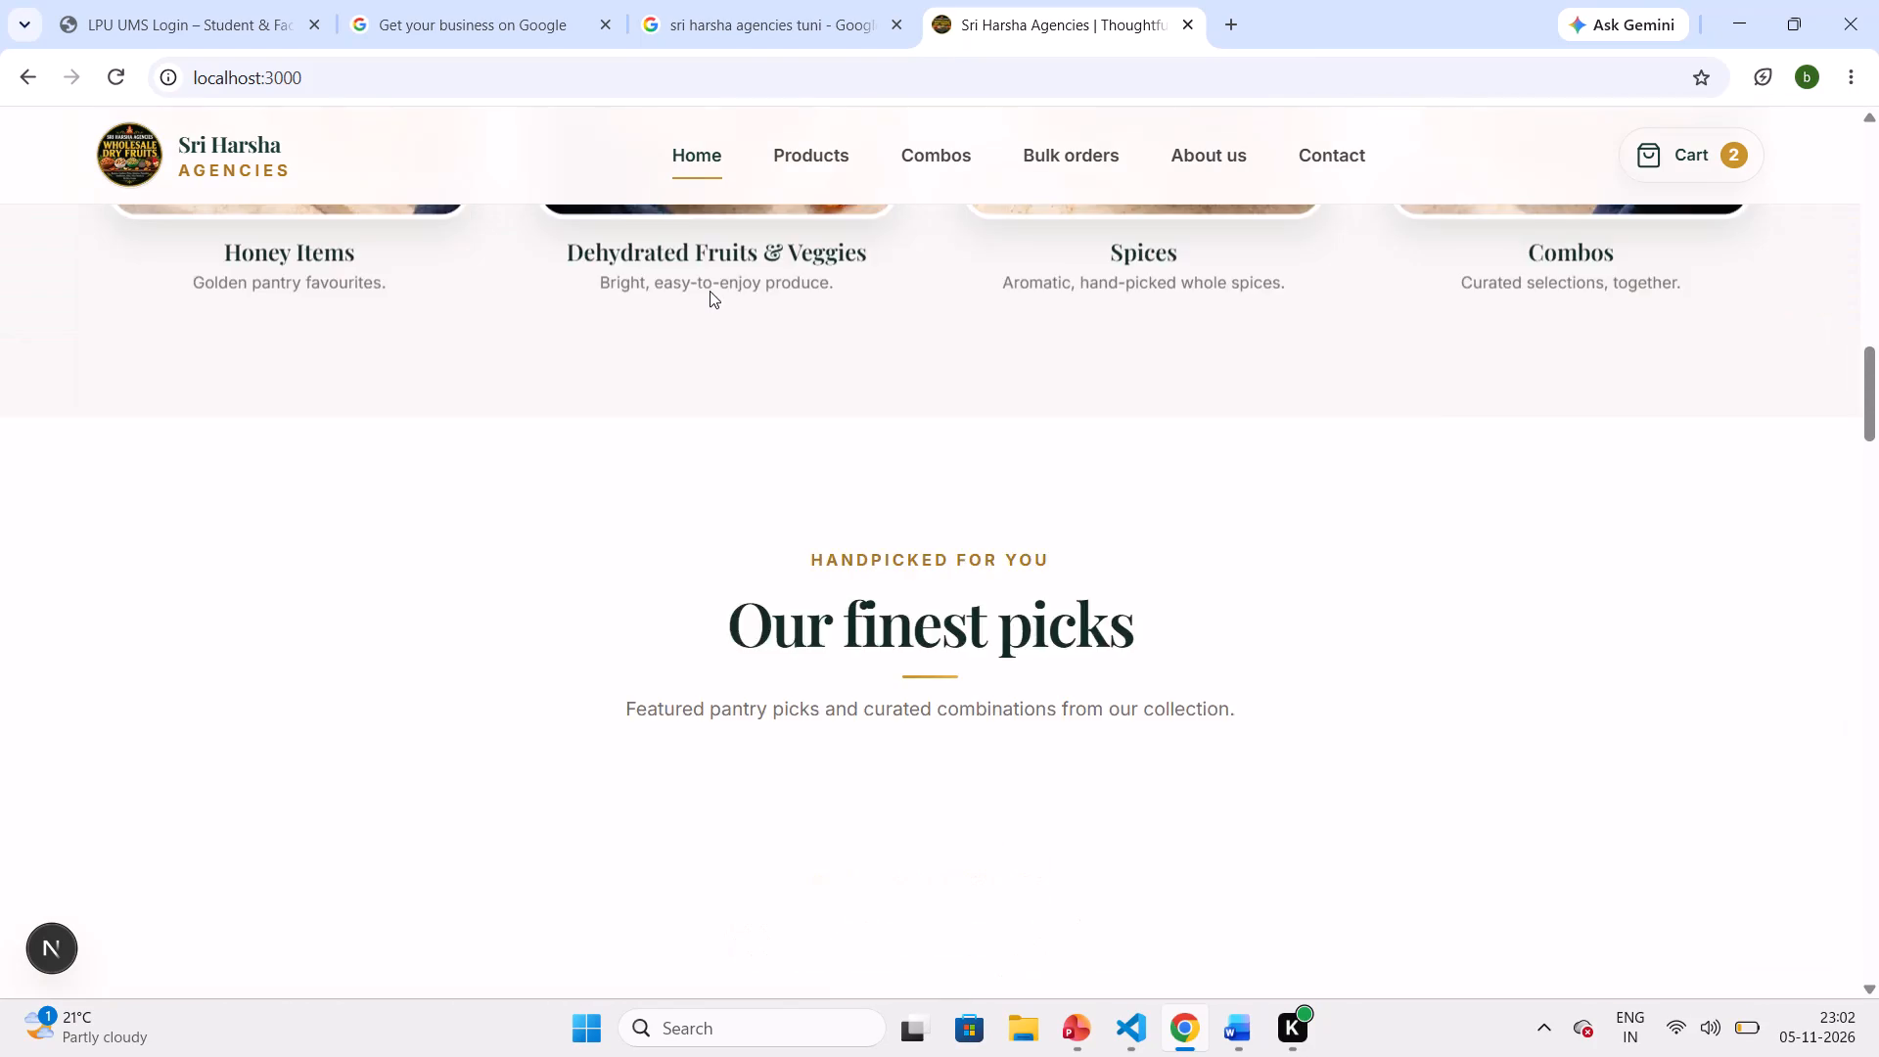
pyautogui.scroll(-2, 710, 291)
pyautogui.scroll(12, 710, 291)
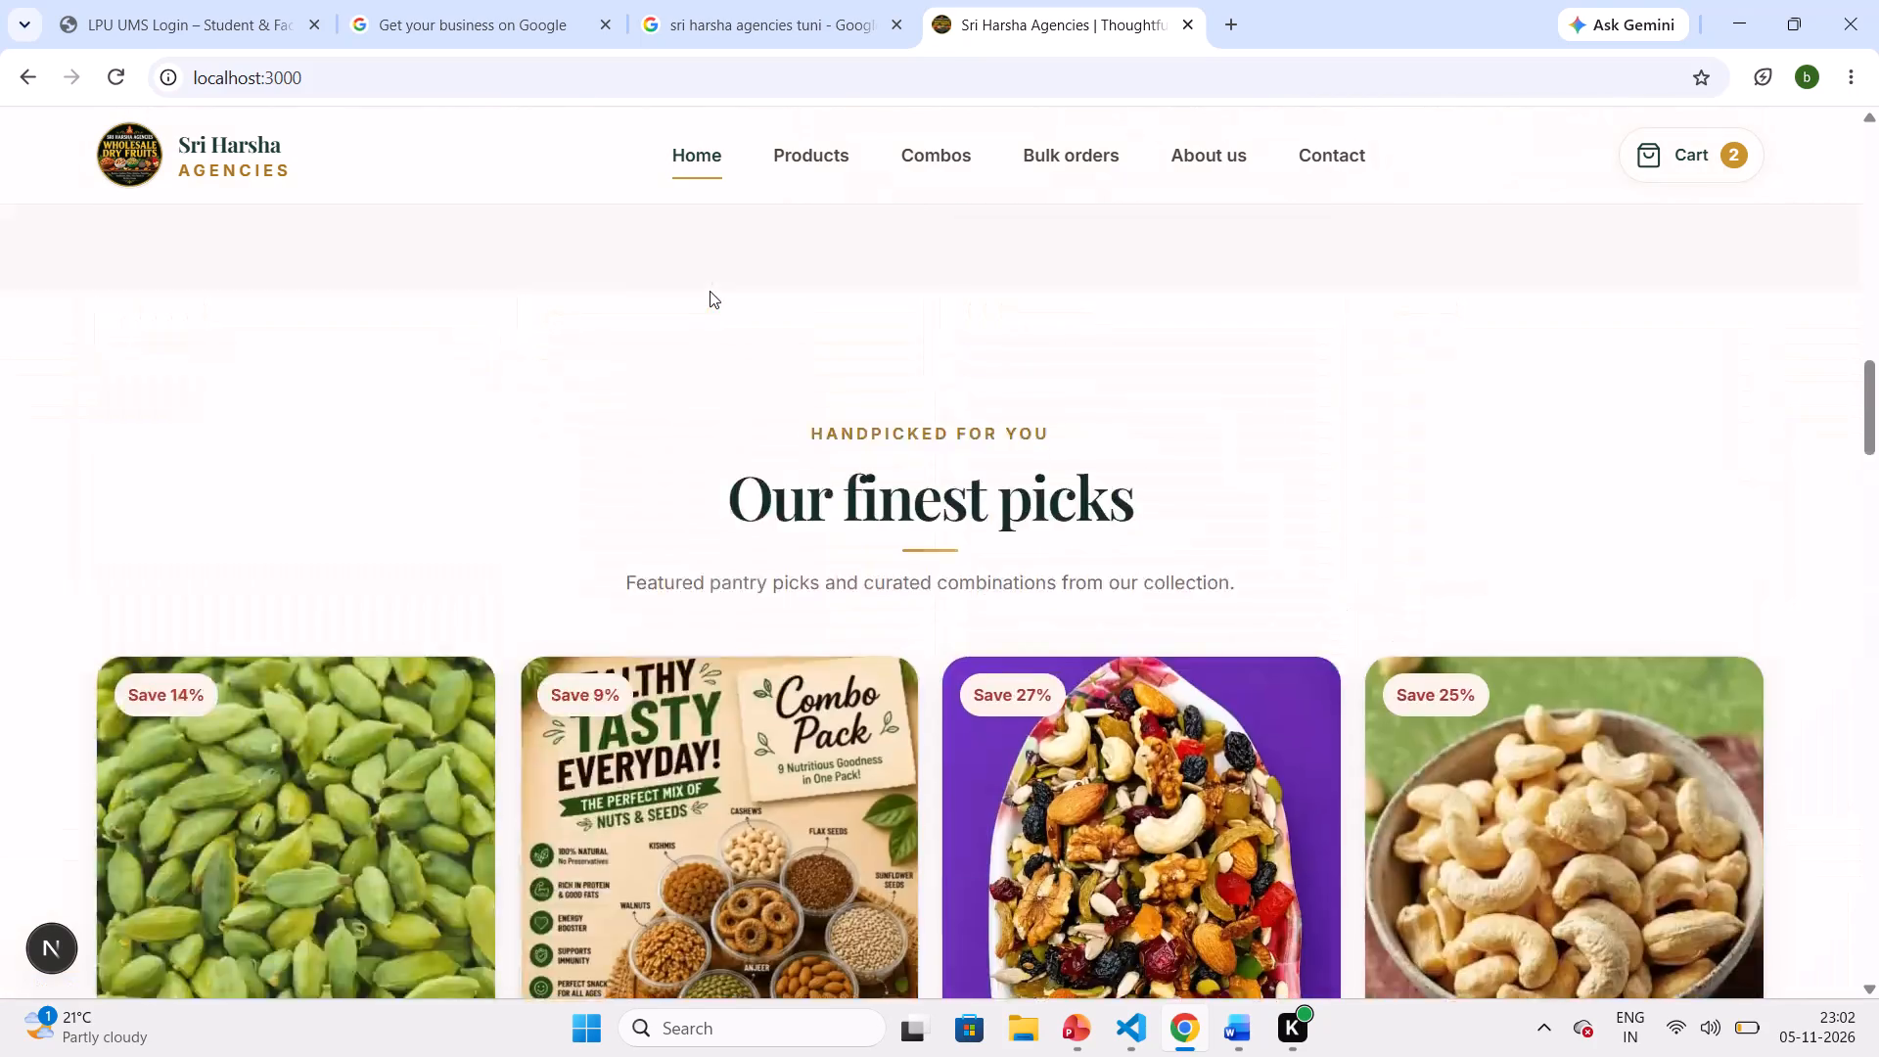
pyautogui.scroll(4, 710, 291)
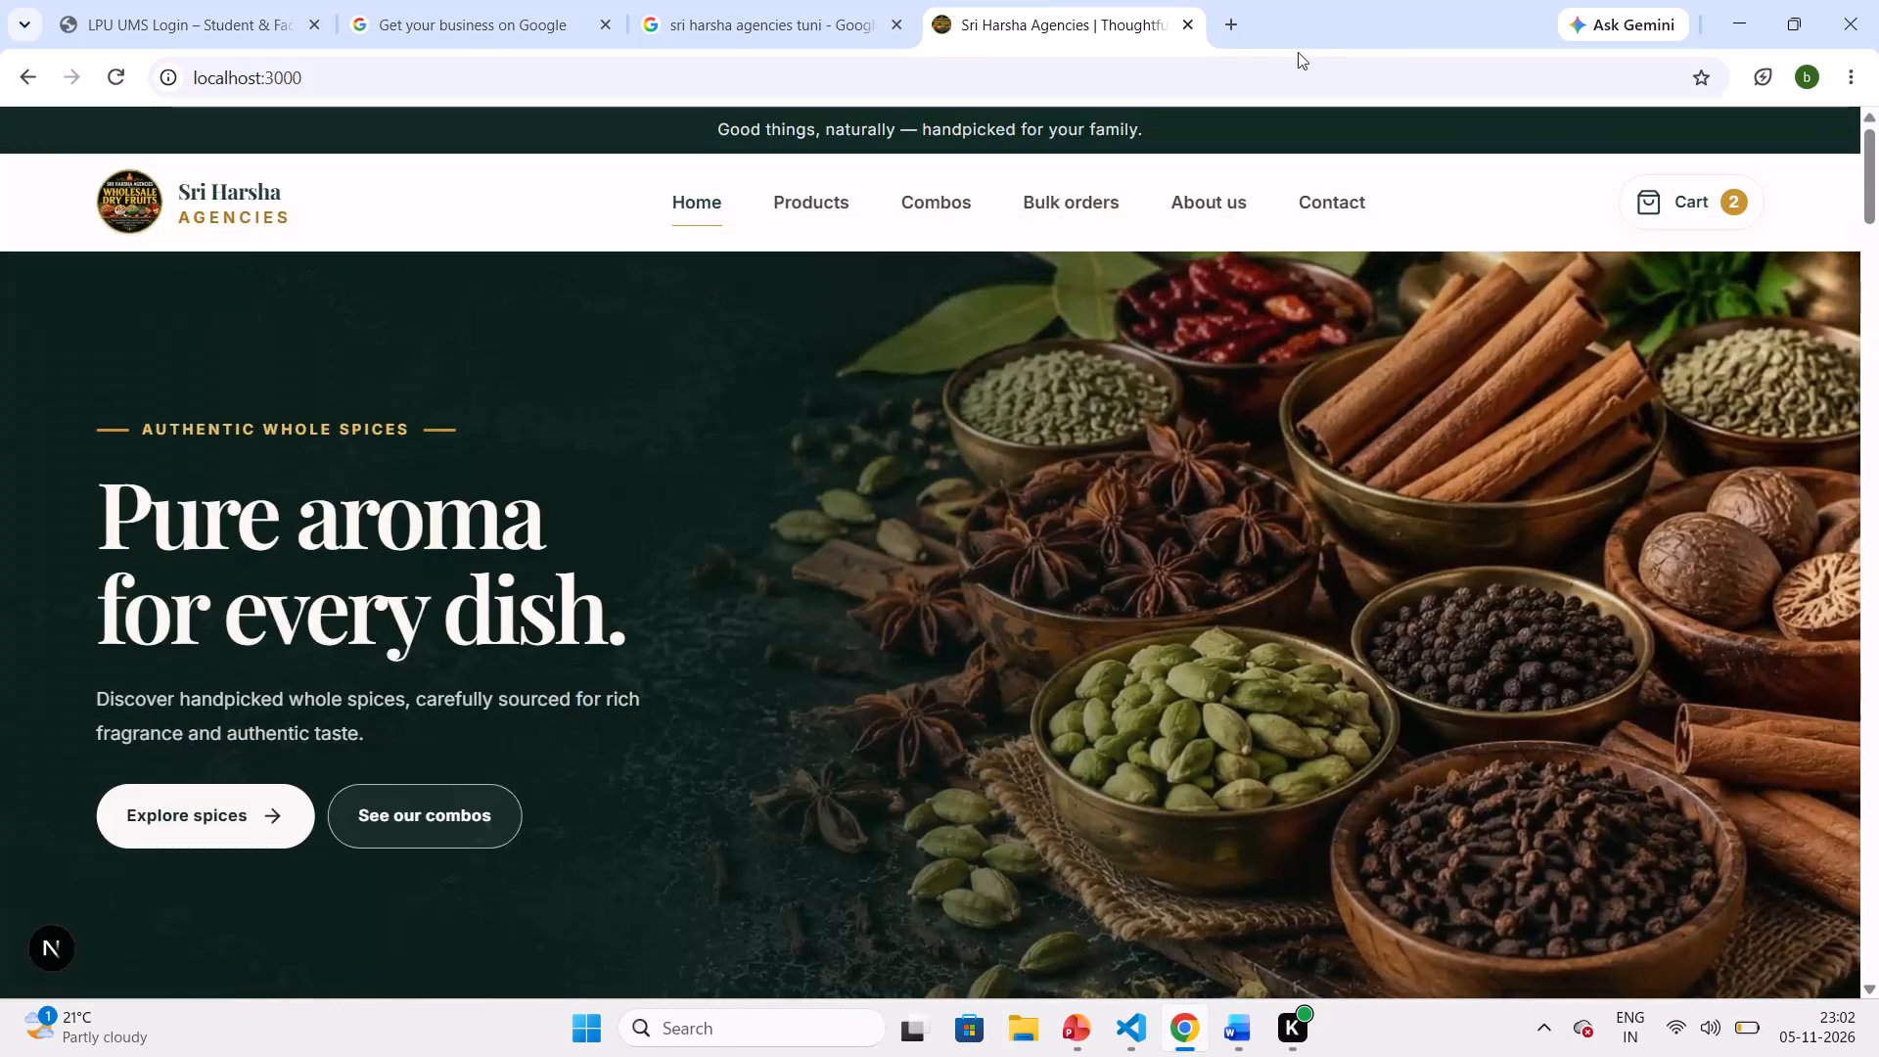
# Open the location map from the website's About us page in Google Maps.
pyautogui.click(1210, 199)
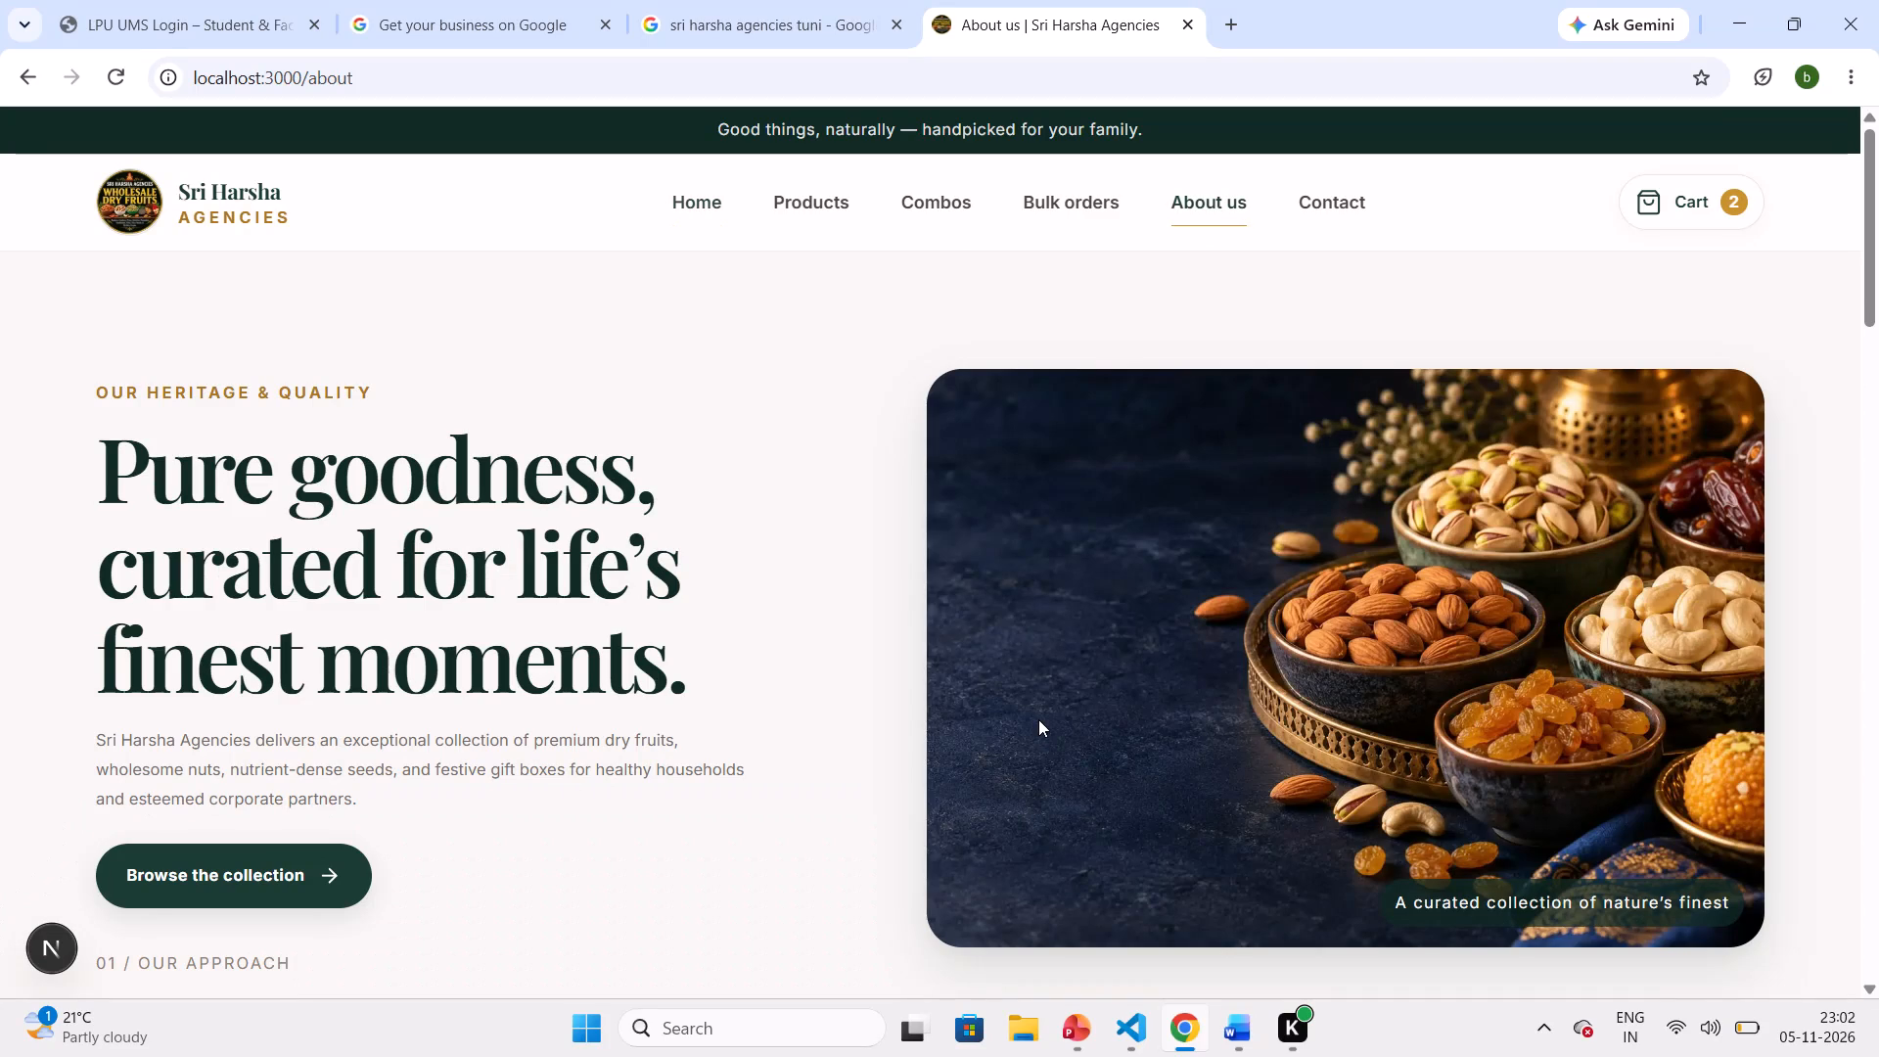
pyautogui.scroll(-6, 1038, 719)
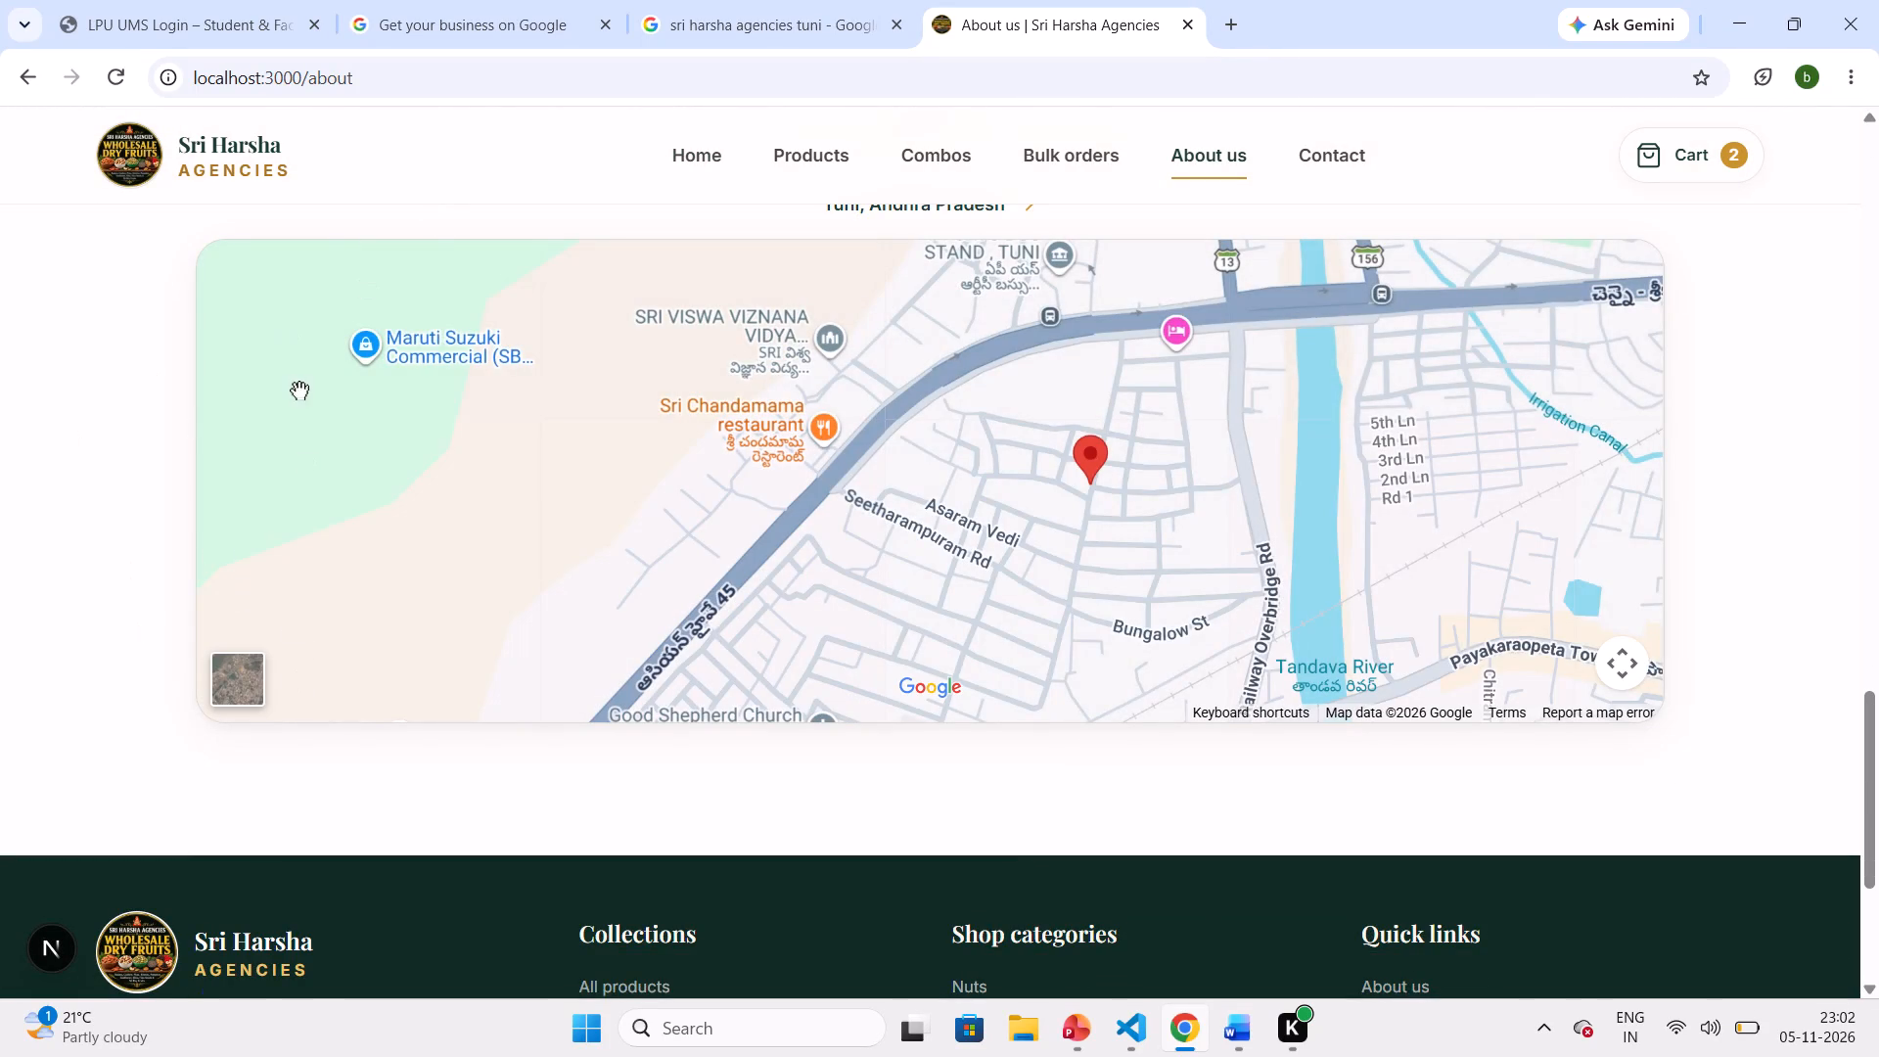
pyautogui.click(330, 318)
pyautogui.click(317, 273)
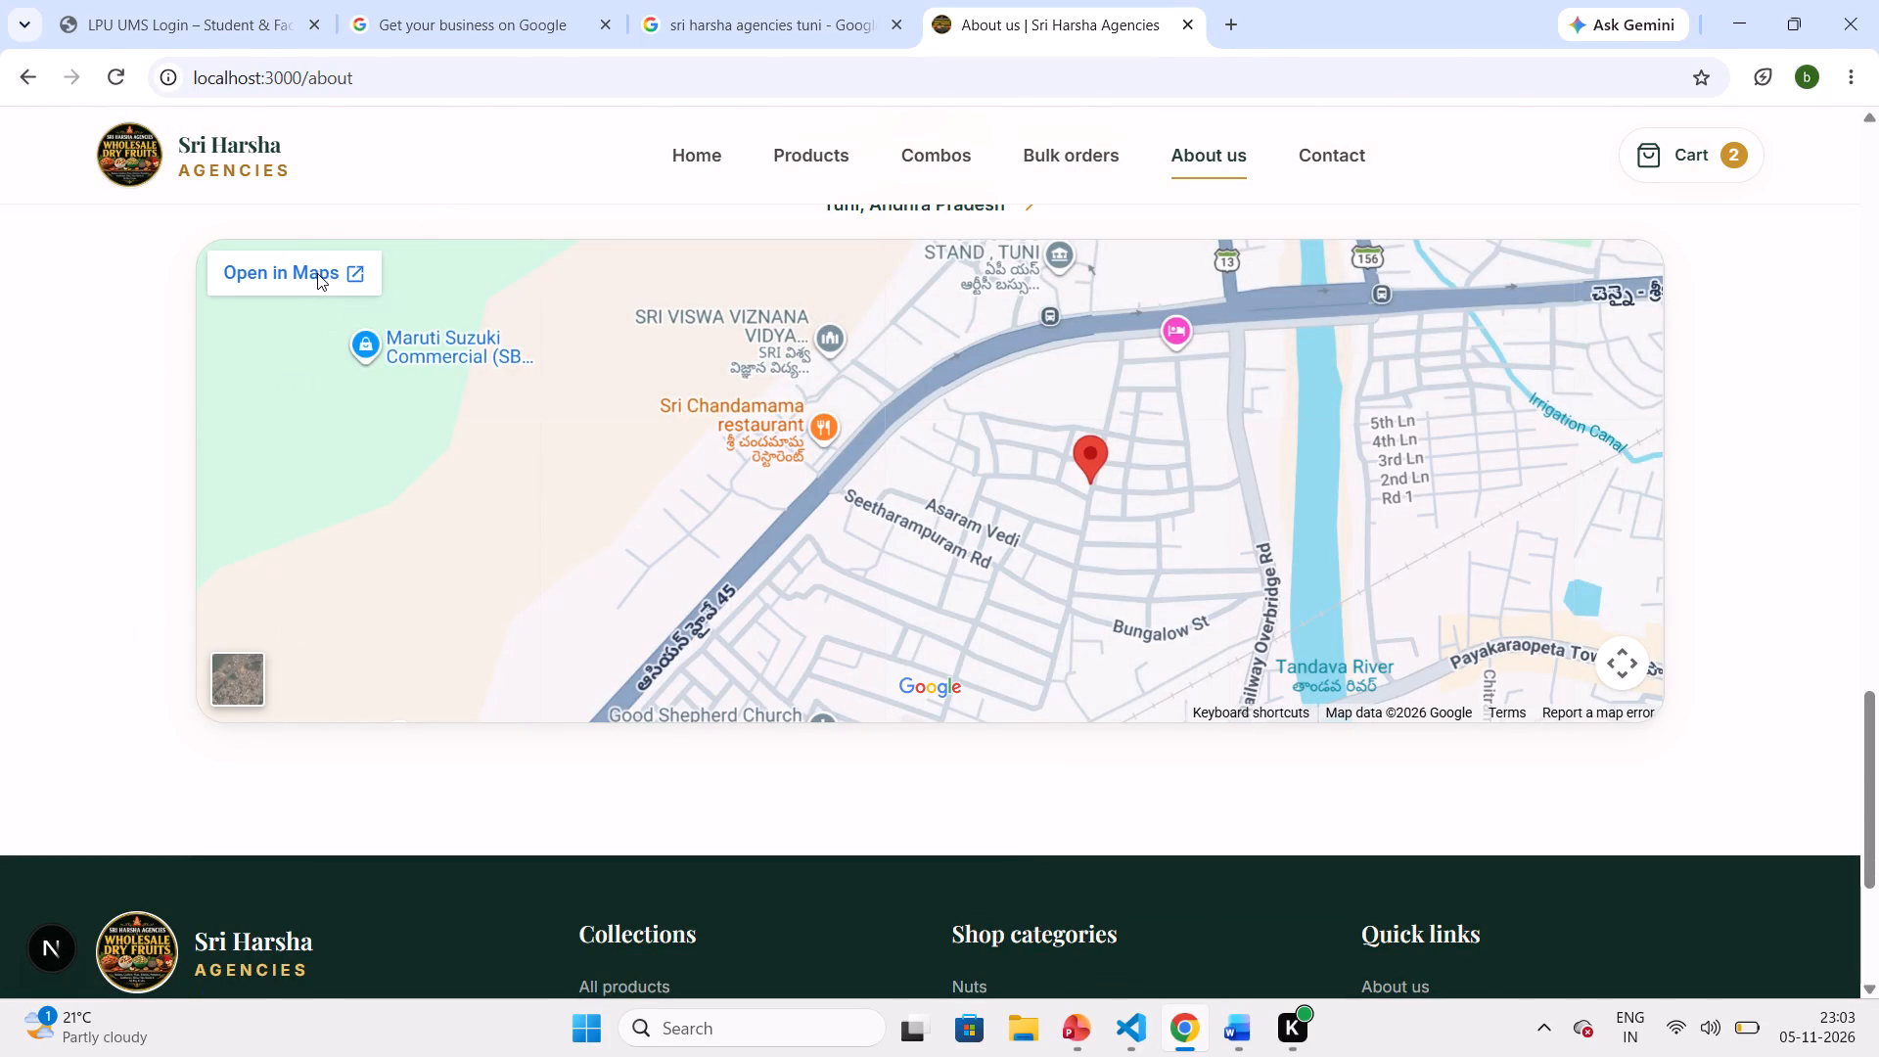
pyautogui.click(1219, 270)
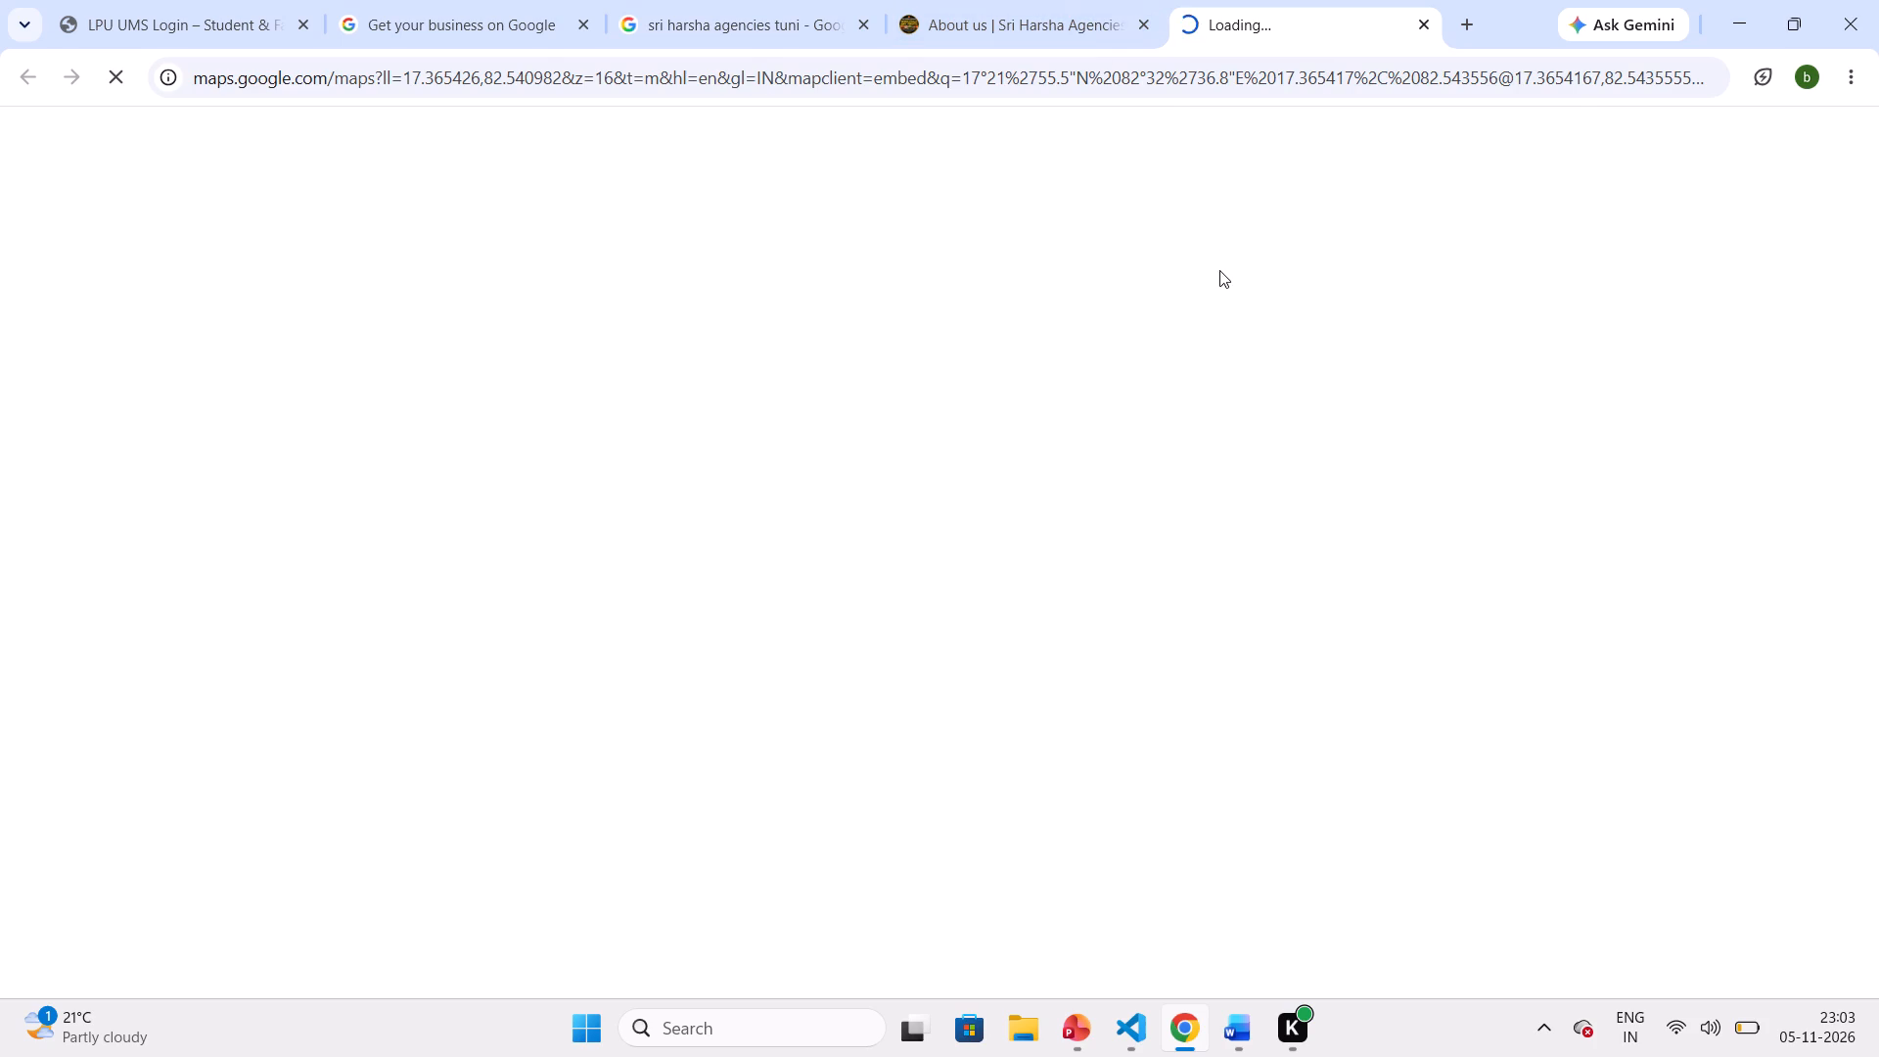
# Inspect the shop location's plus code and its pin on the map.
pyautogui.scroll(-1, 1214, 242)
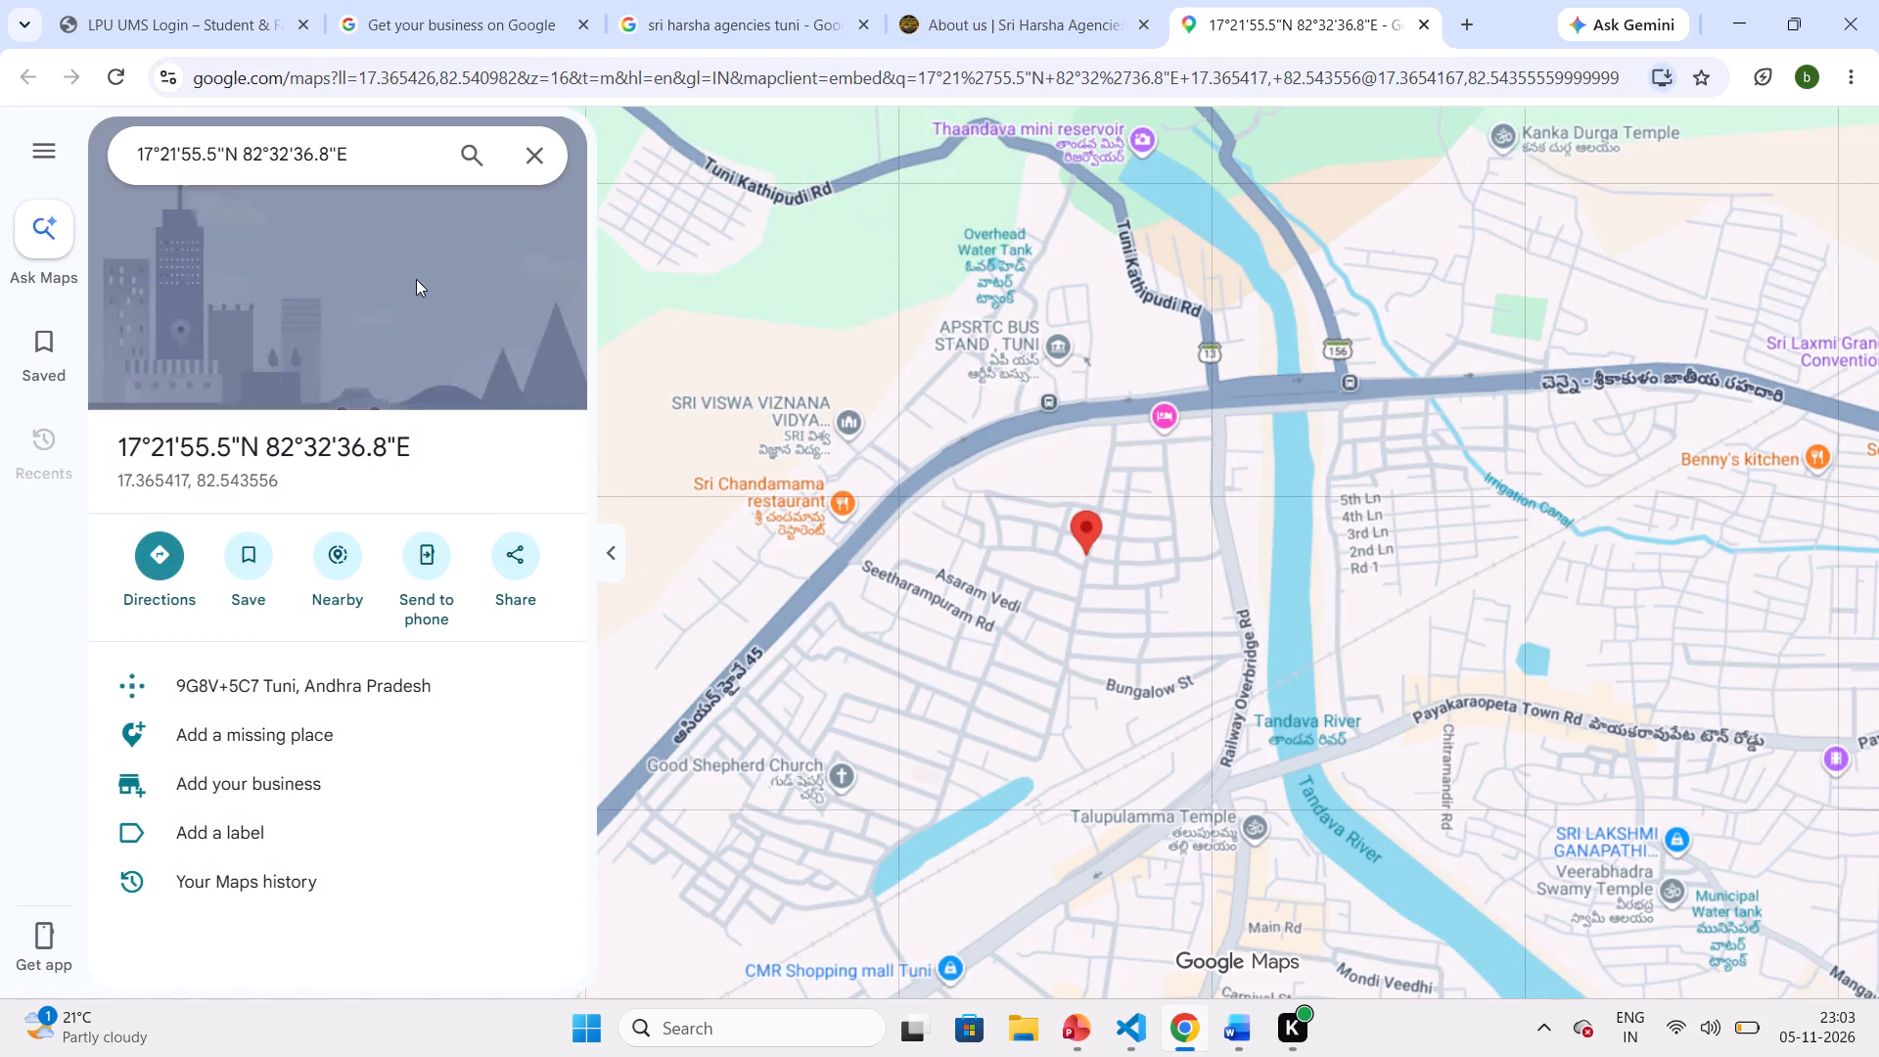
pyautogui.click(315, 692)
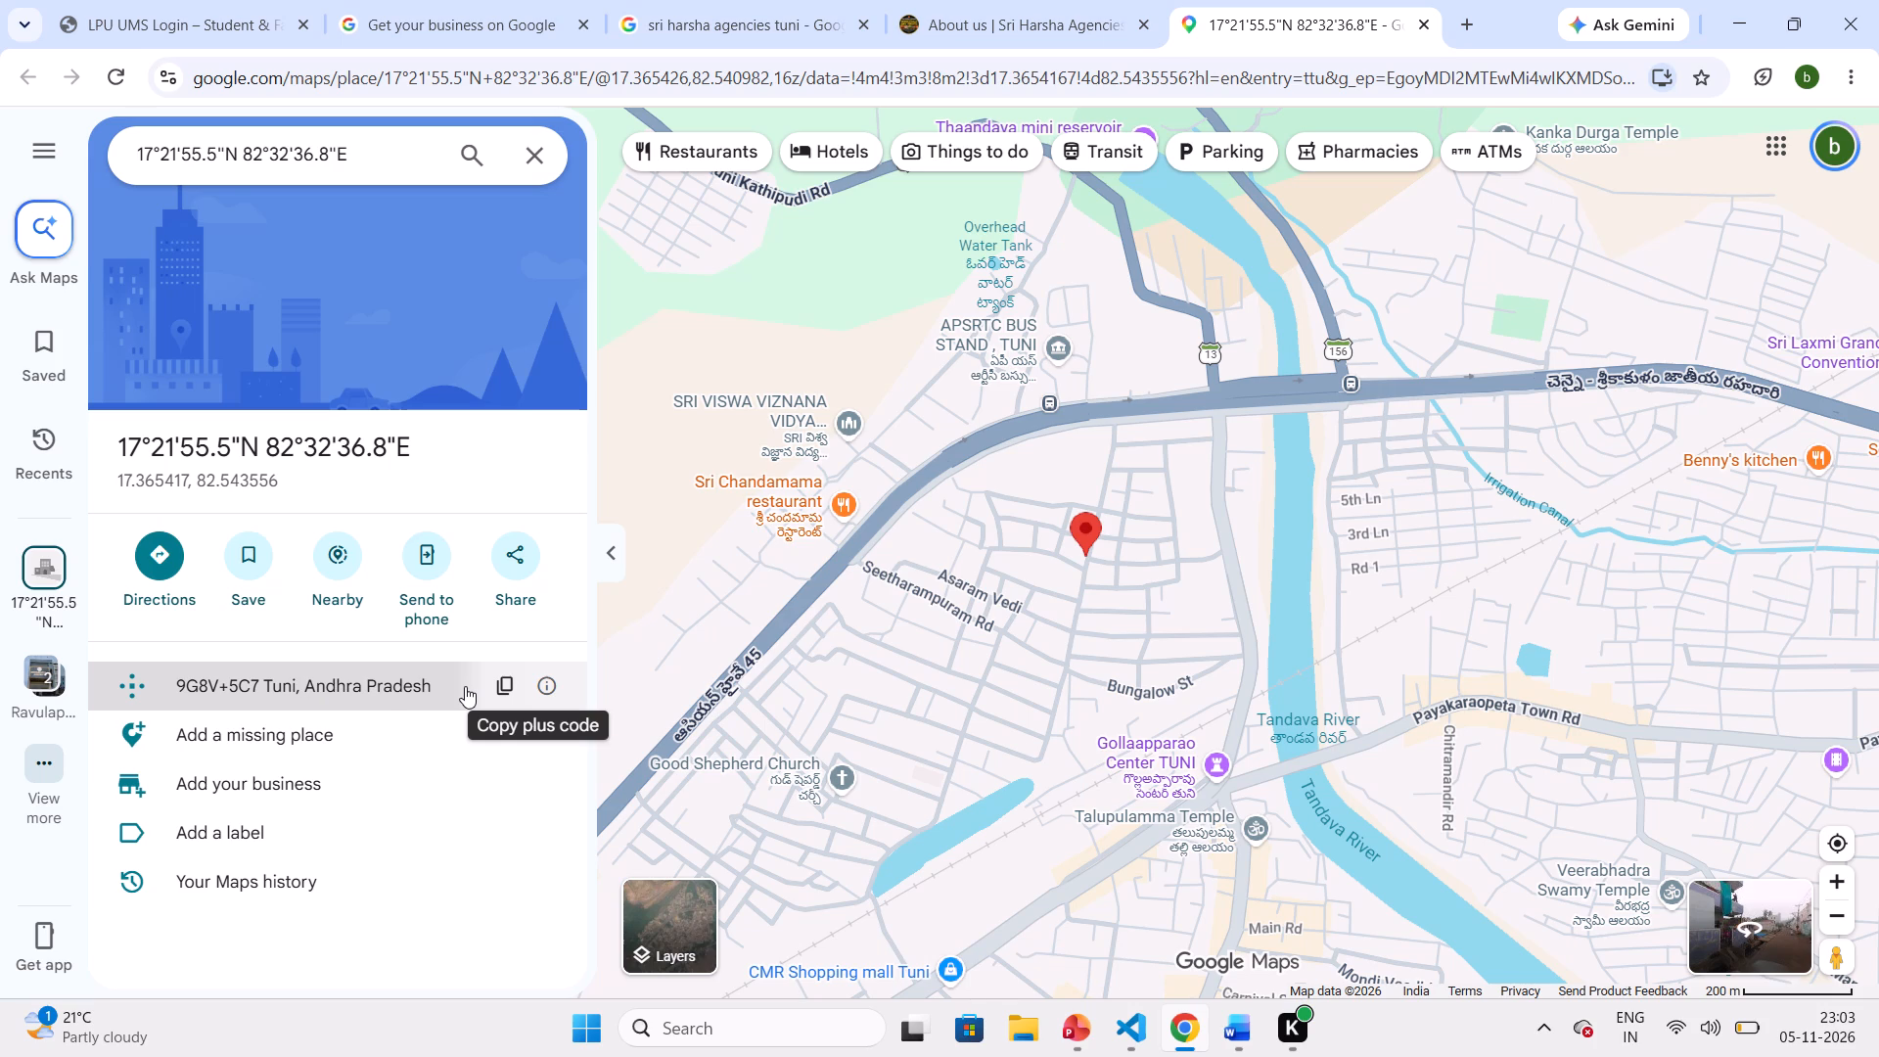
pyautogui.click(1085, 536)
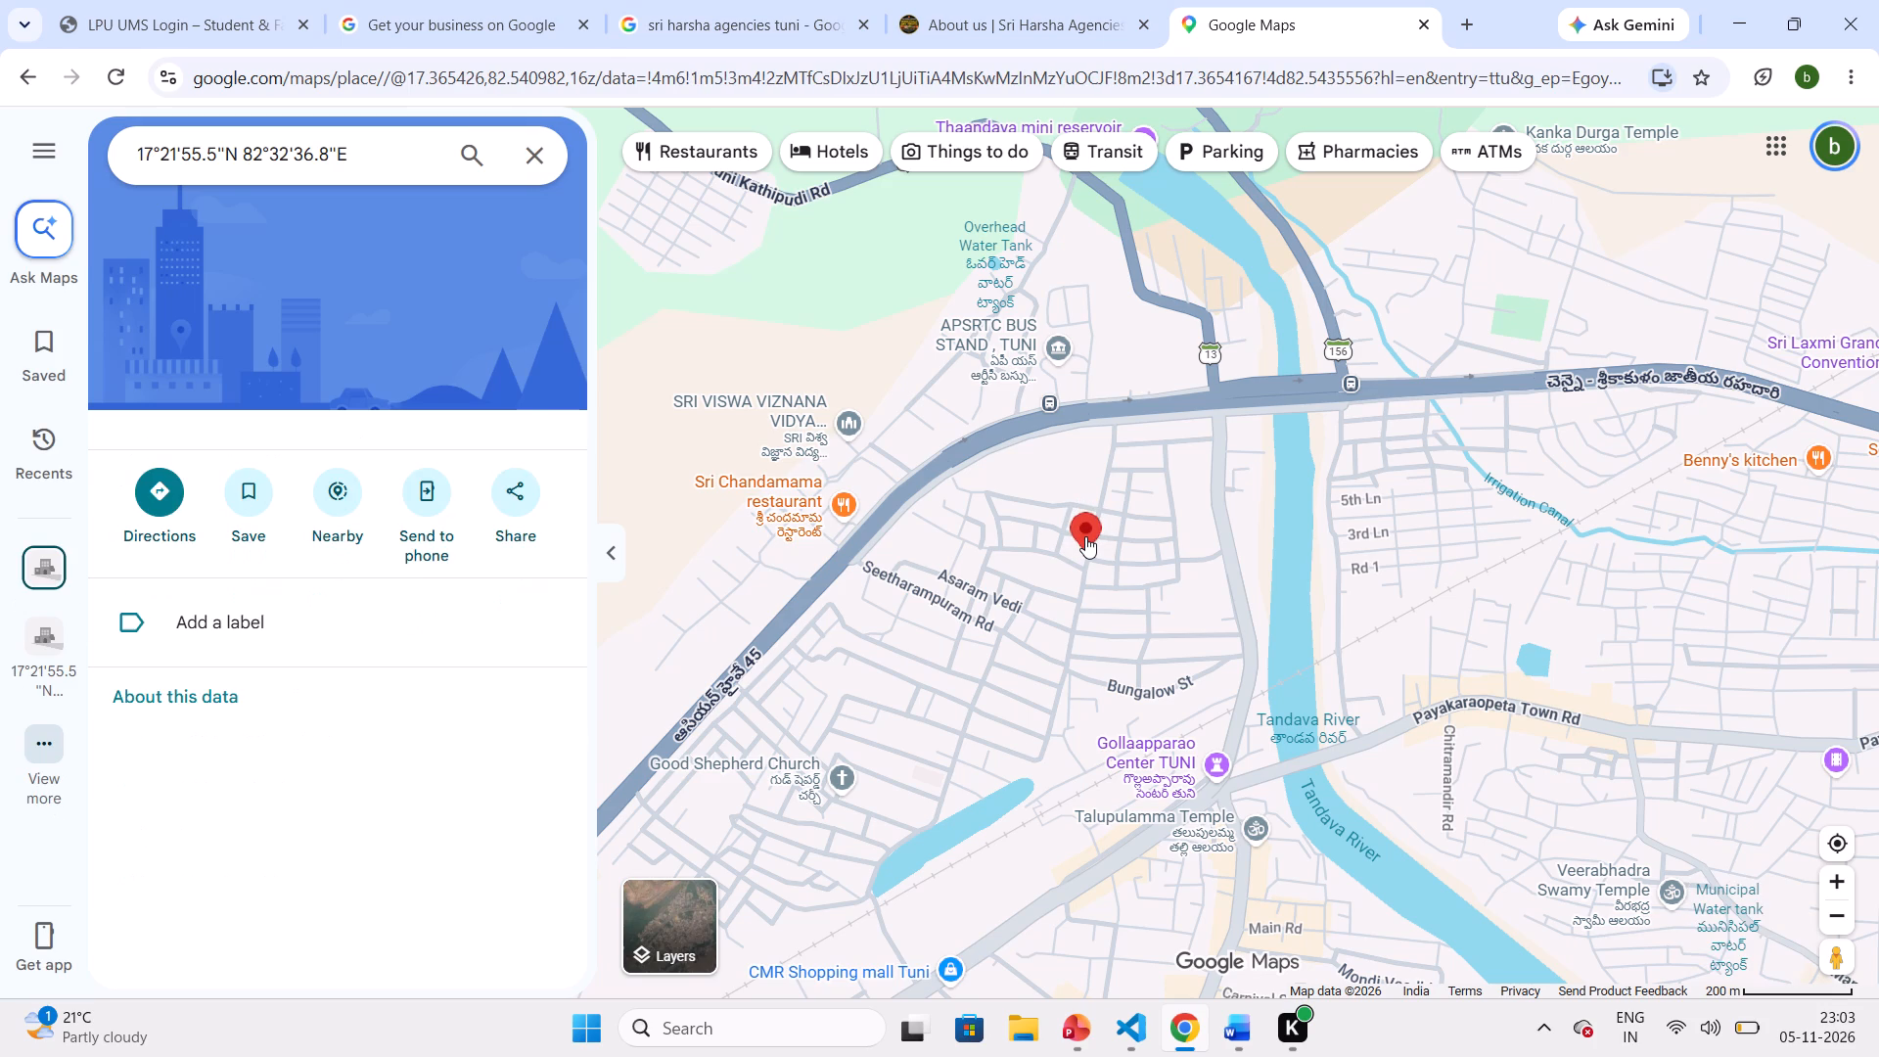
pyautogui.click(1090, 554)
# Go back to the About us page and open its location map in Google Maps again.
pyautogui.click(995, 0)
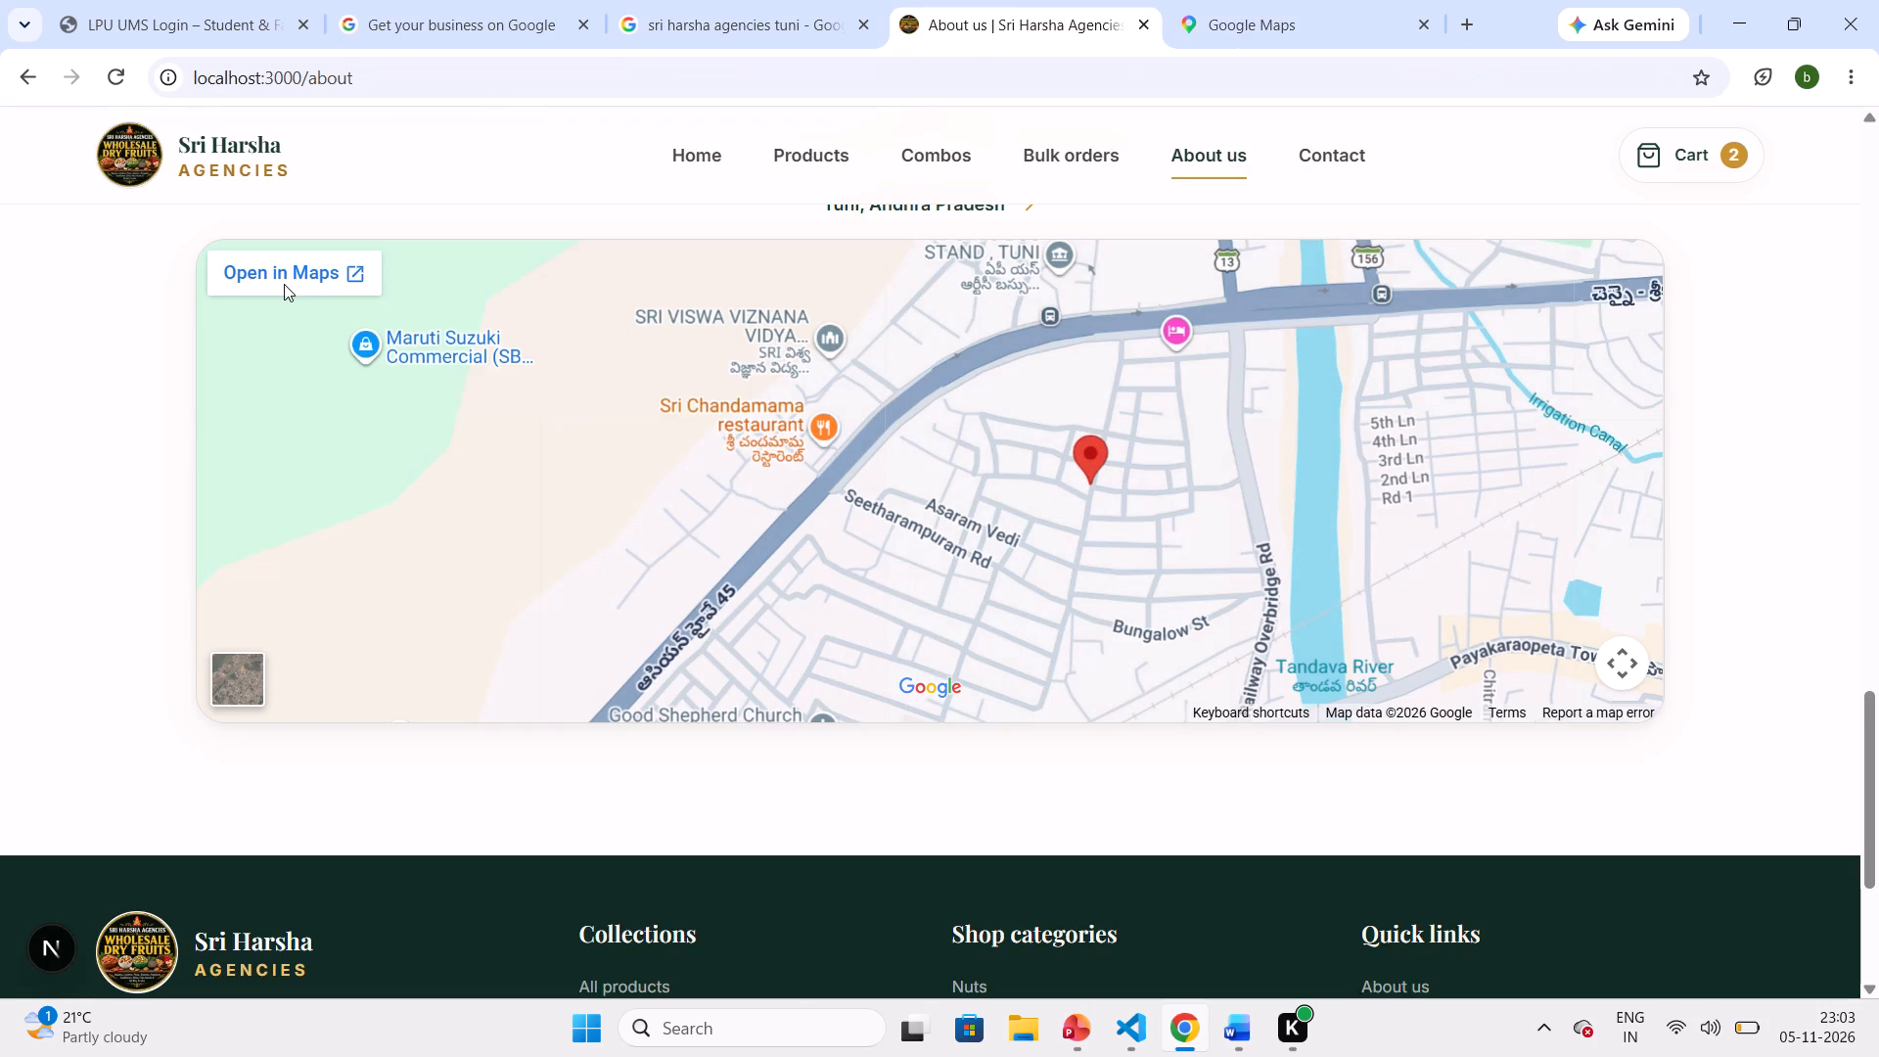
pyautogui.click(284, 284)
pyautogui.click(340, 265)
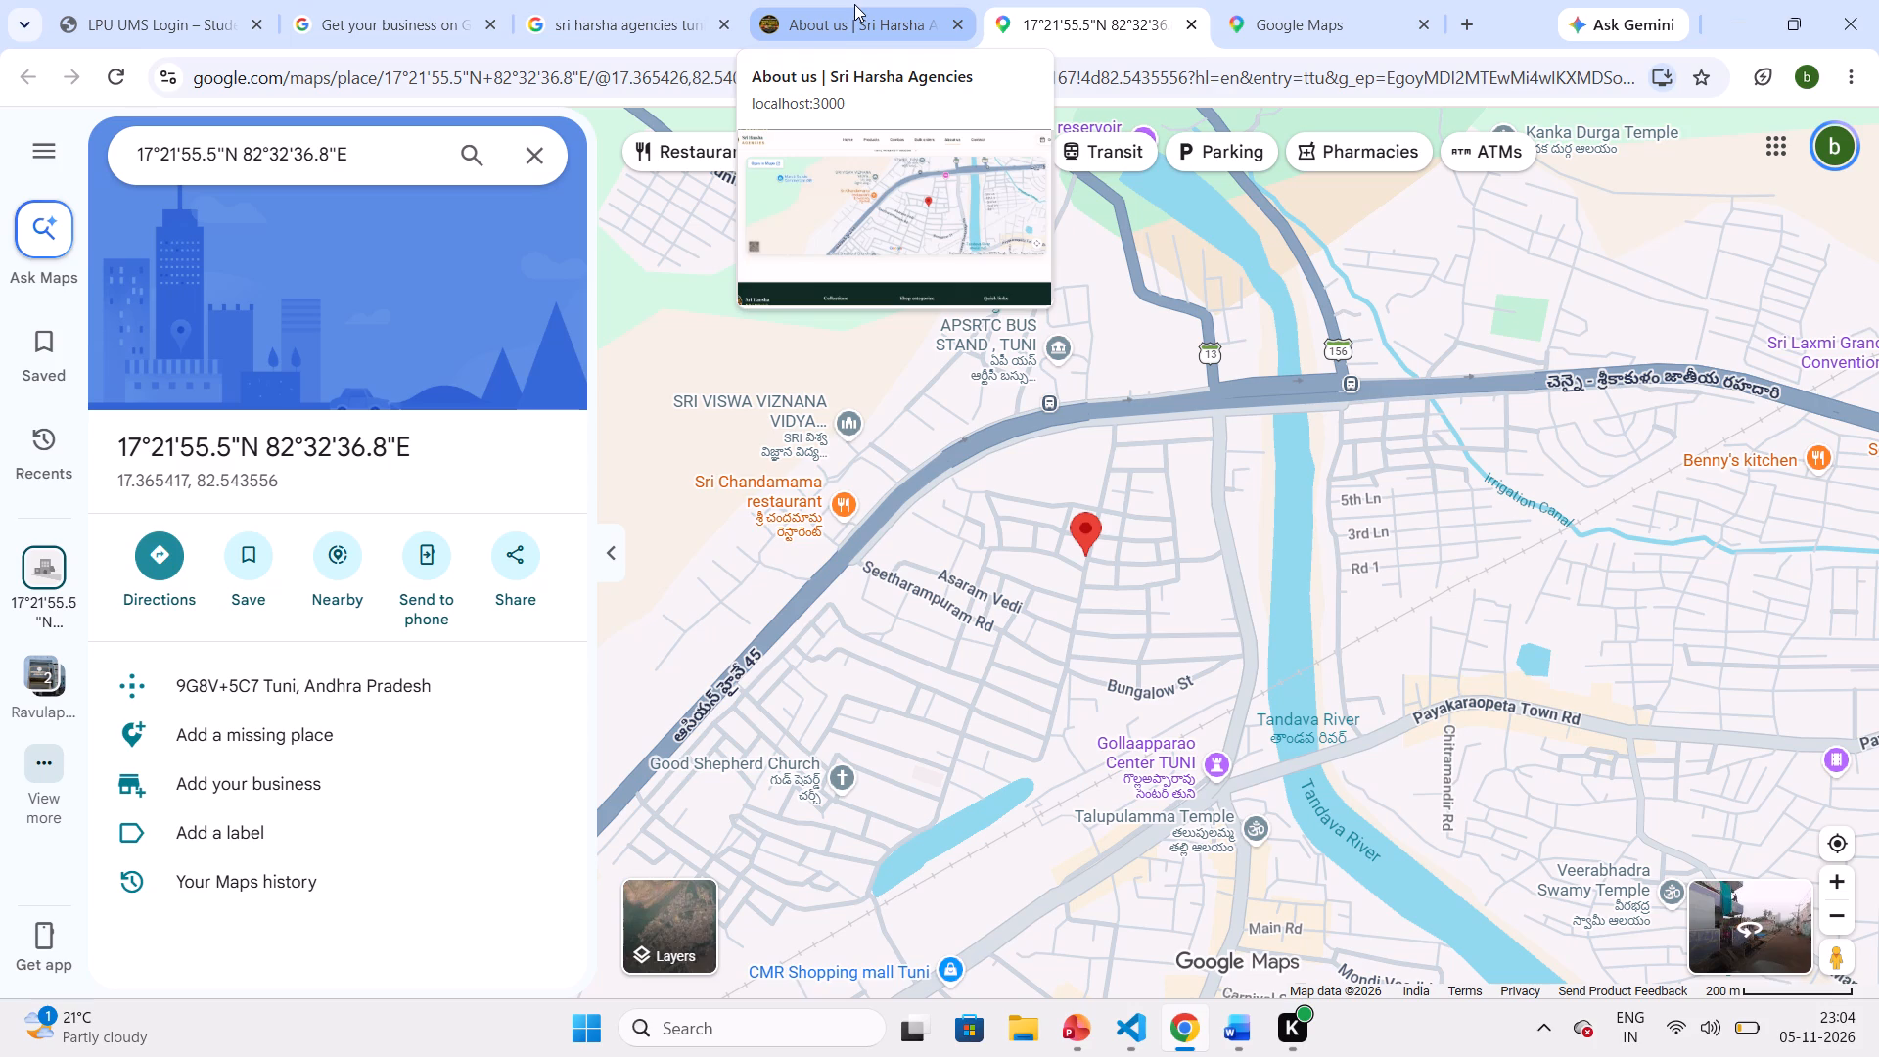
# Check the web search results again and return to the business profile's address form.
pyautogui.click(650, 6)
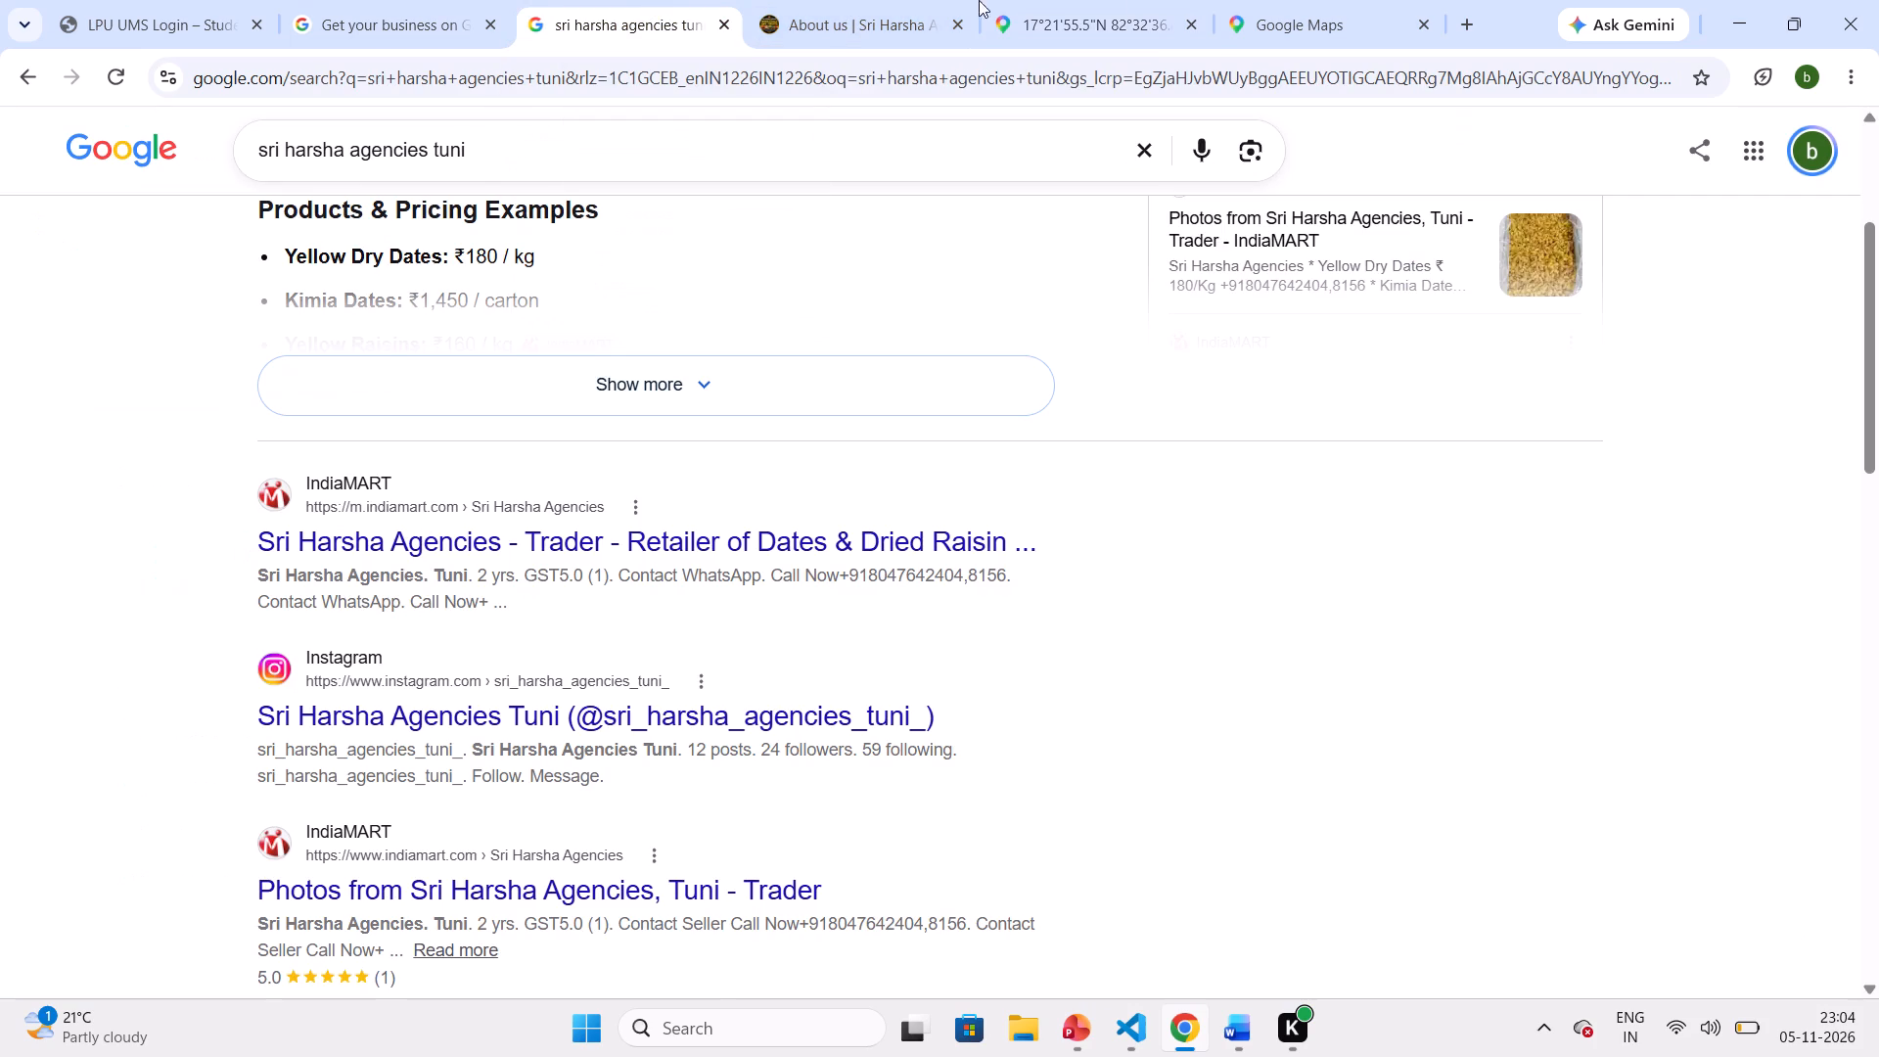
pyautogui.click(364, 3)
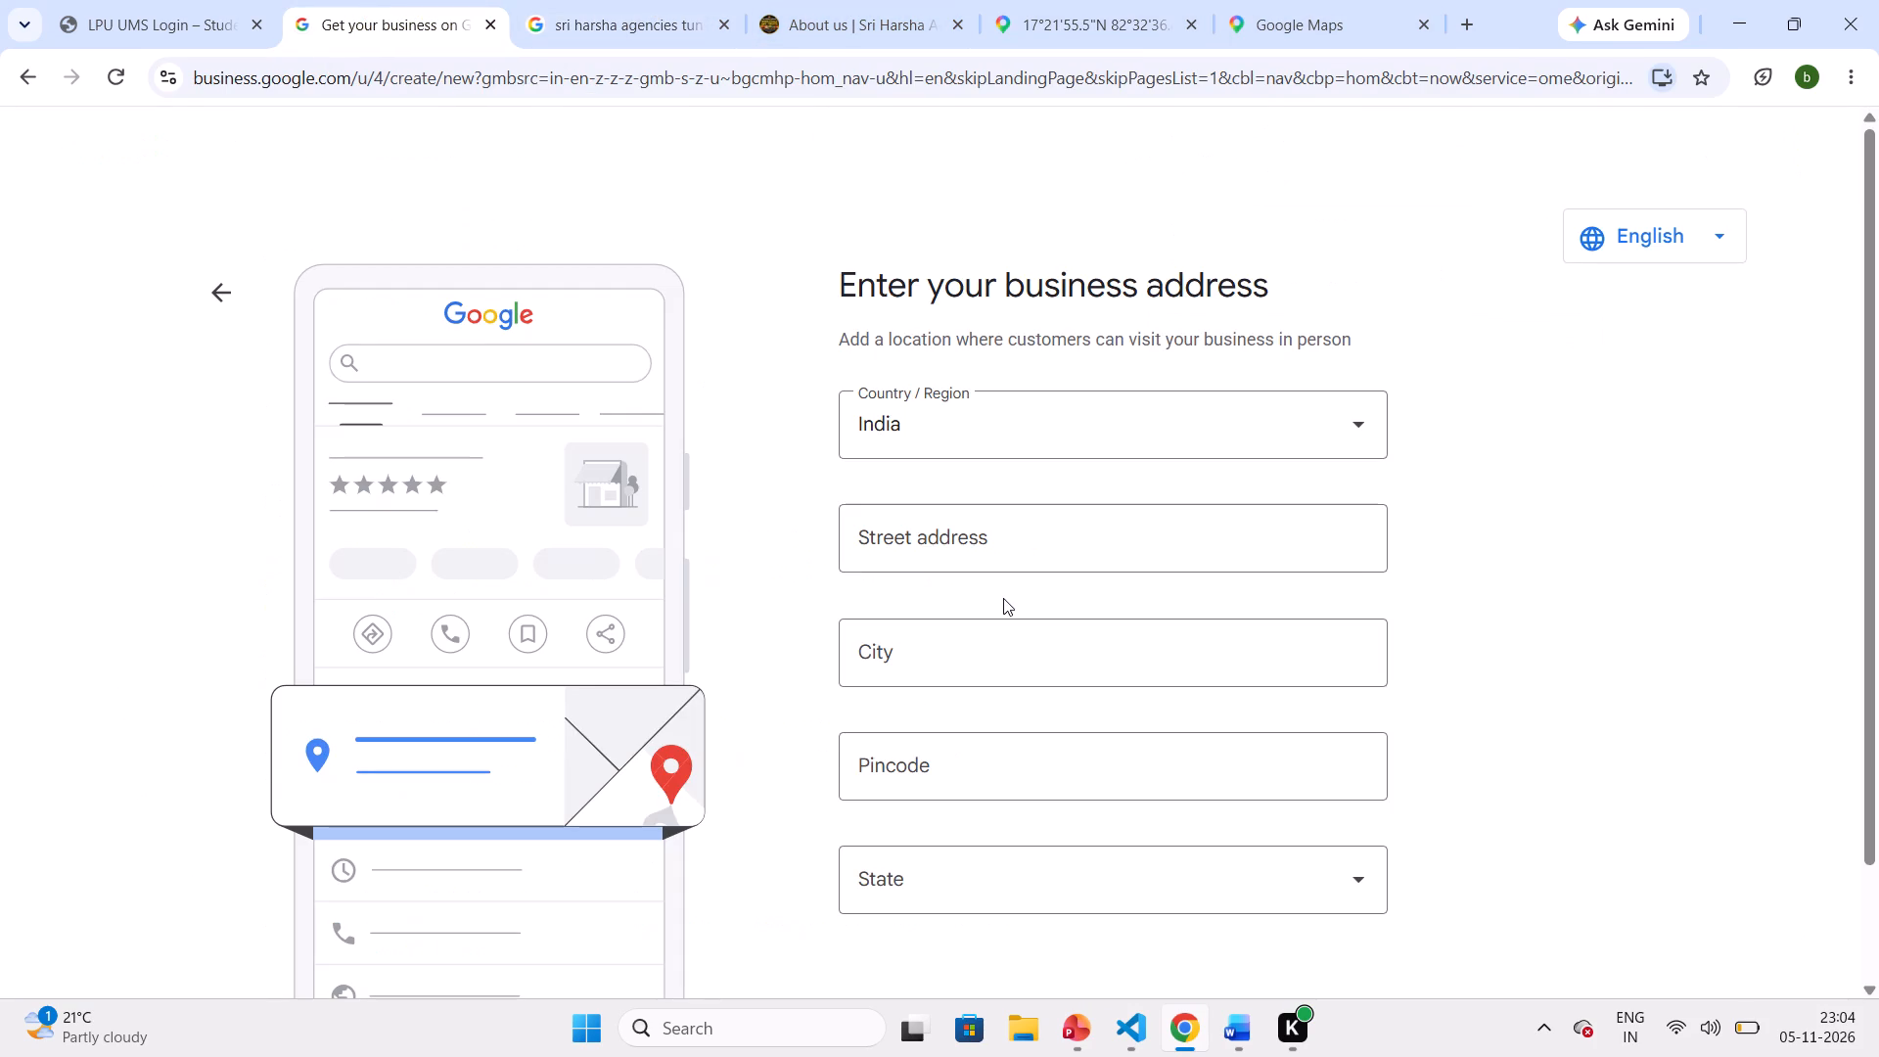
# Enter Tuni as the city in the business address form.
pyautogui.click(955, 531)
pyautogui.click(890, 643)
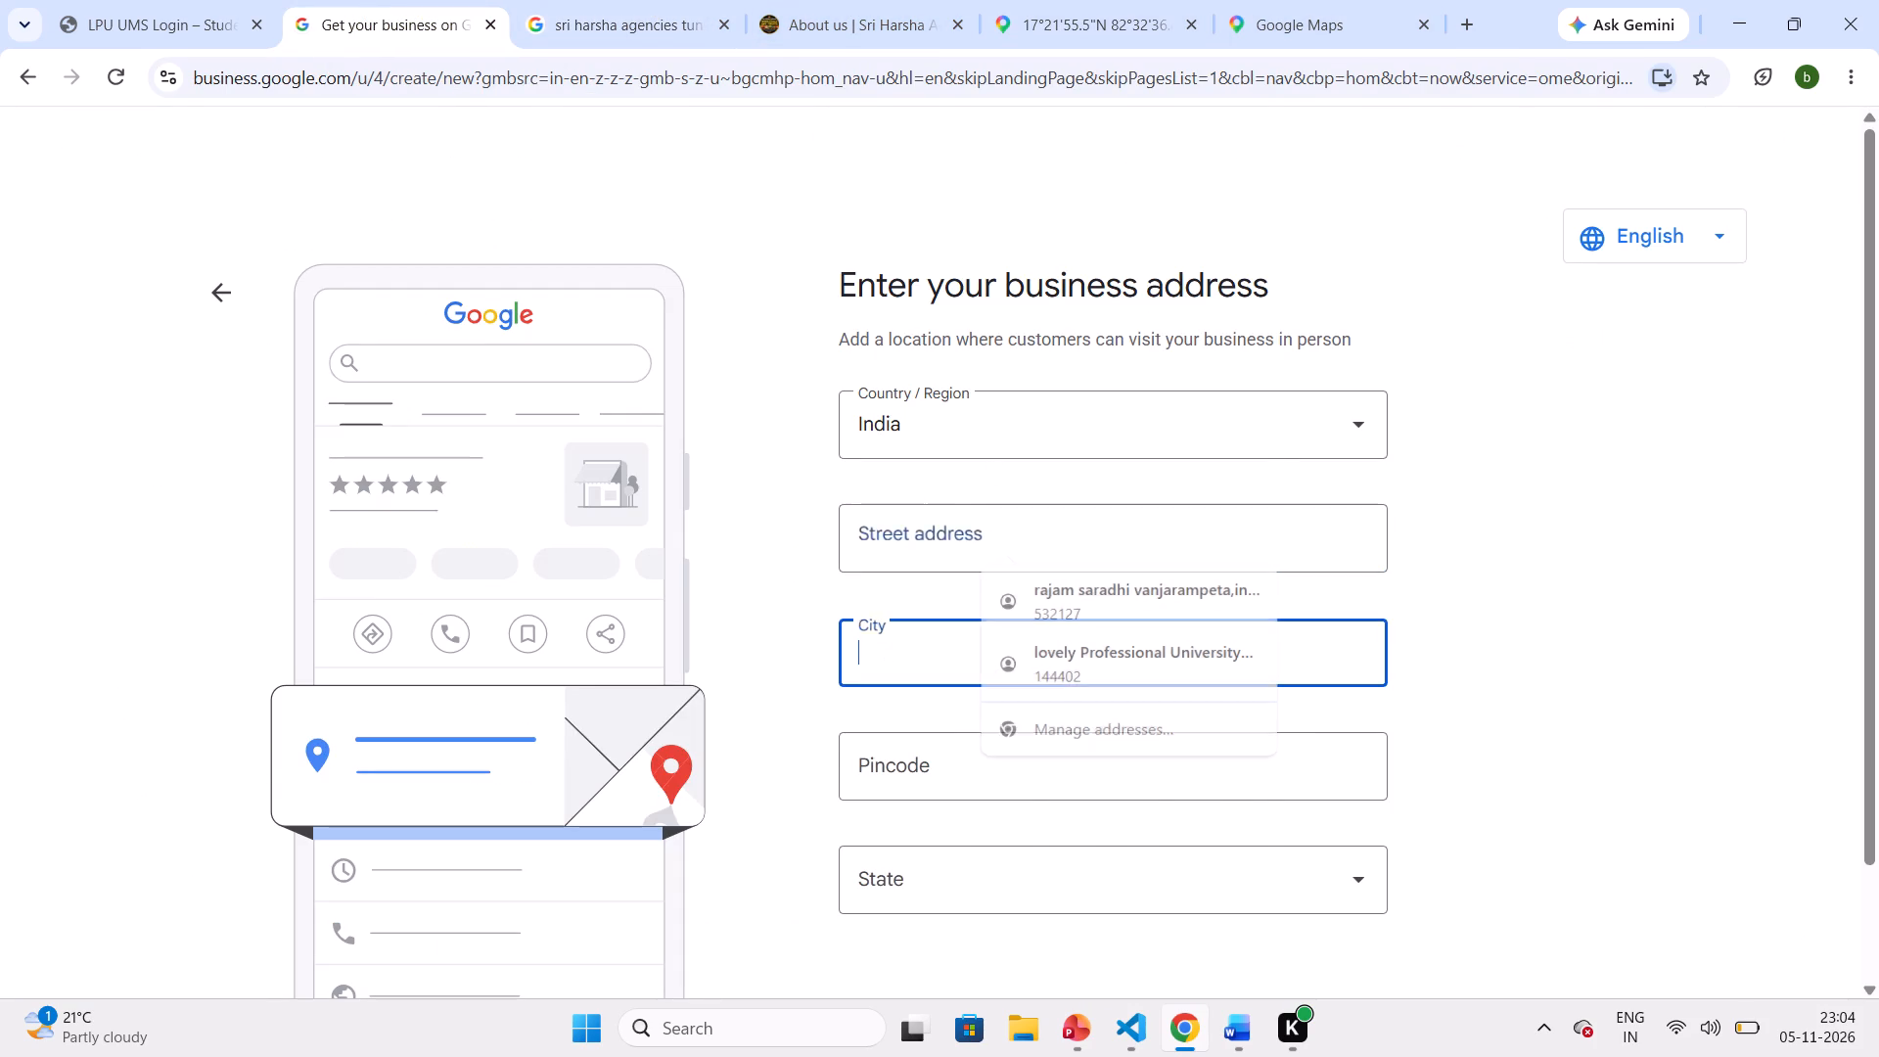
pyautogui.write('Tuni')
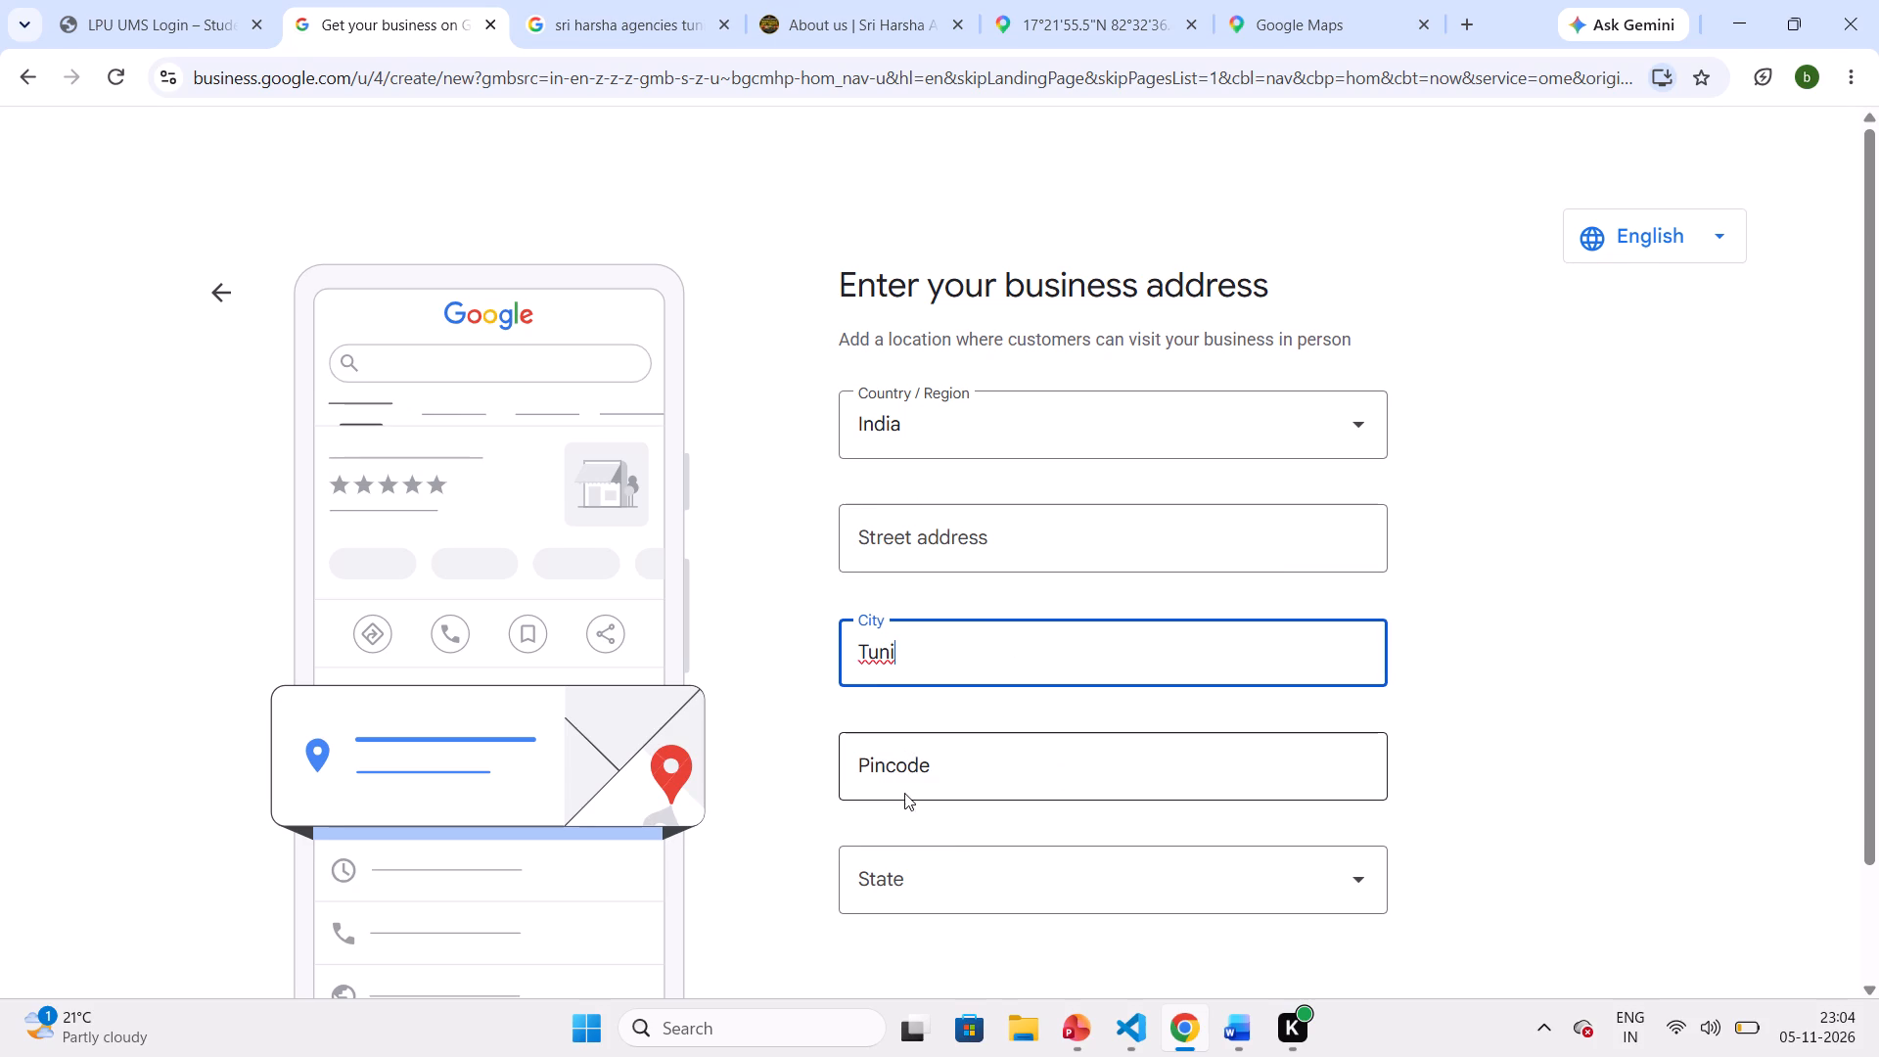
# Check the open Google Maps pages for the shop location and close the duplicate one.
pyautogui.click(906, 780)
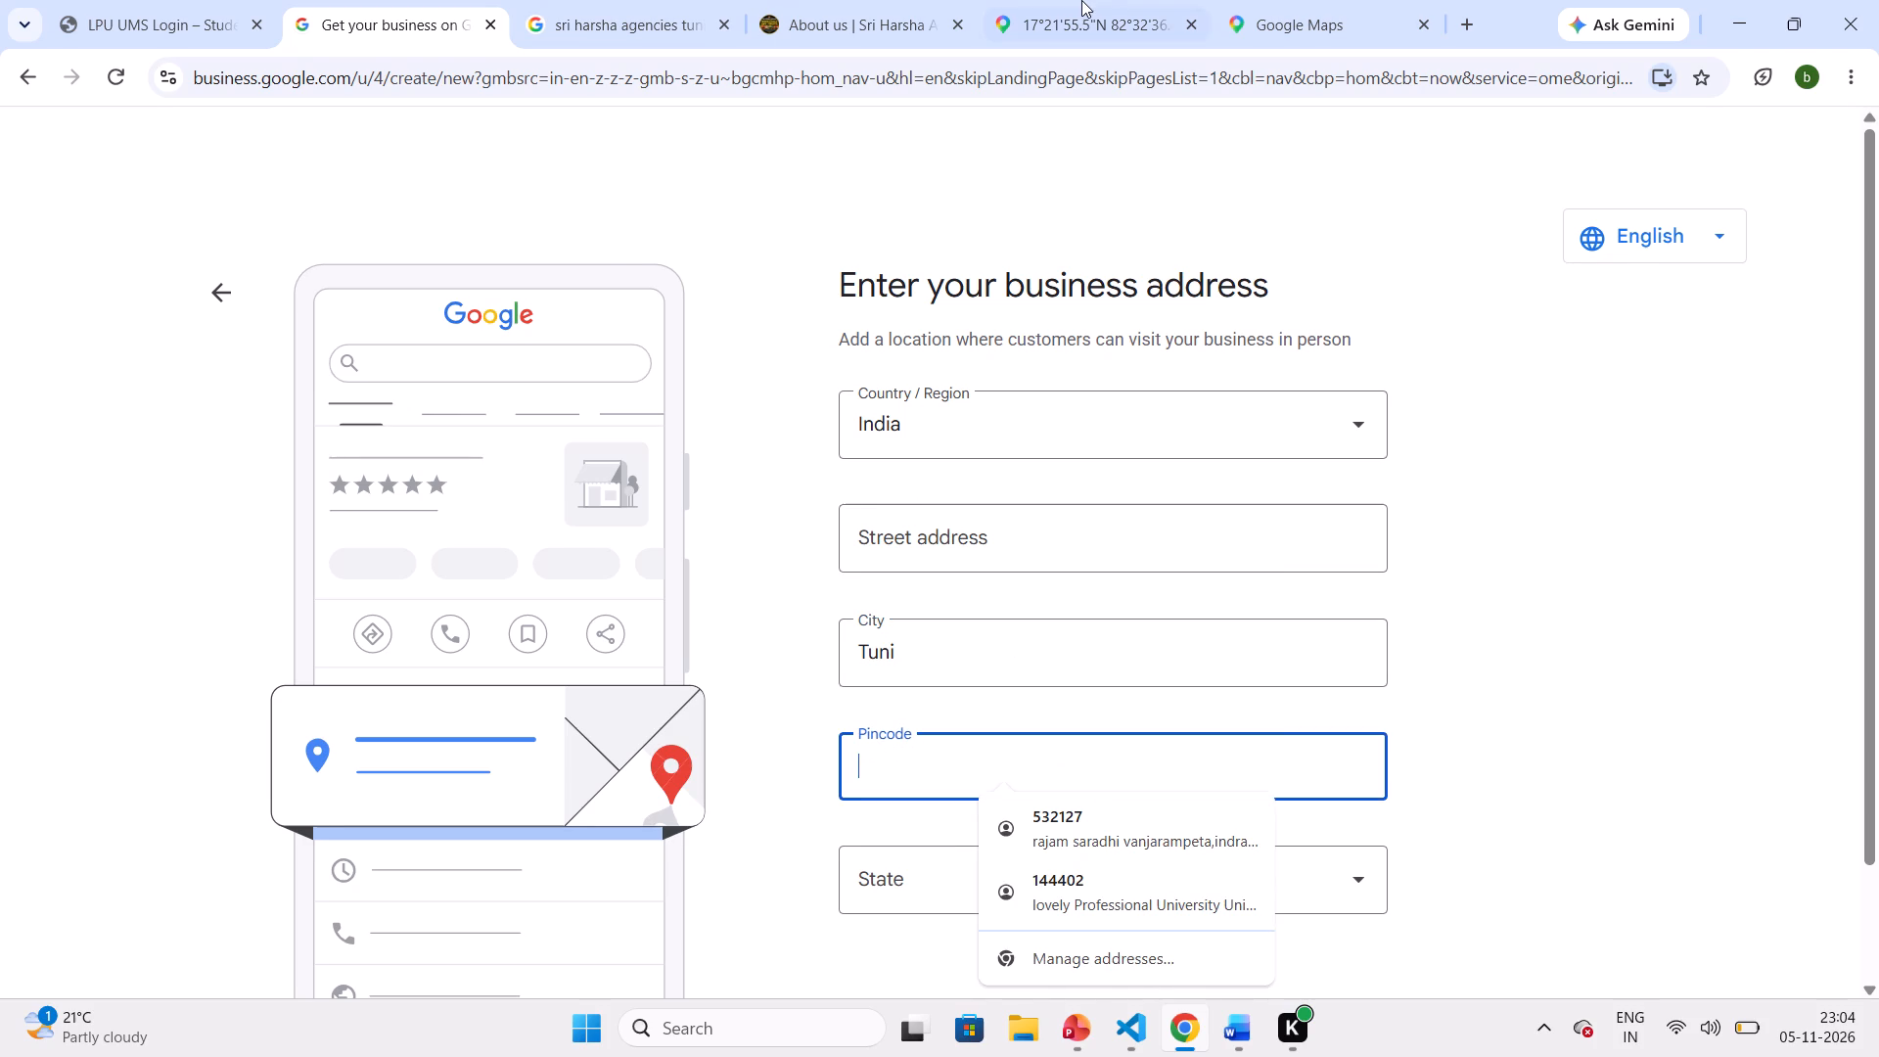
pyautogui.click(1081, 0)
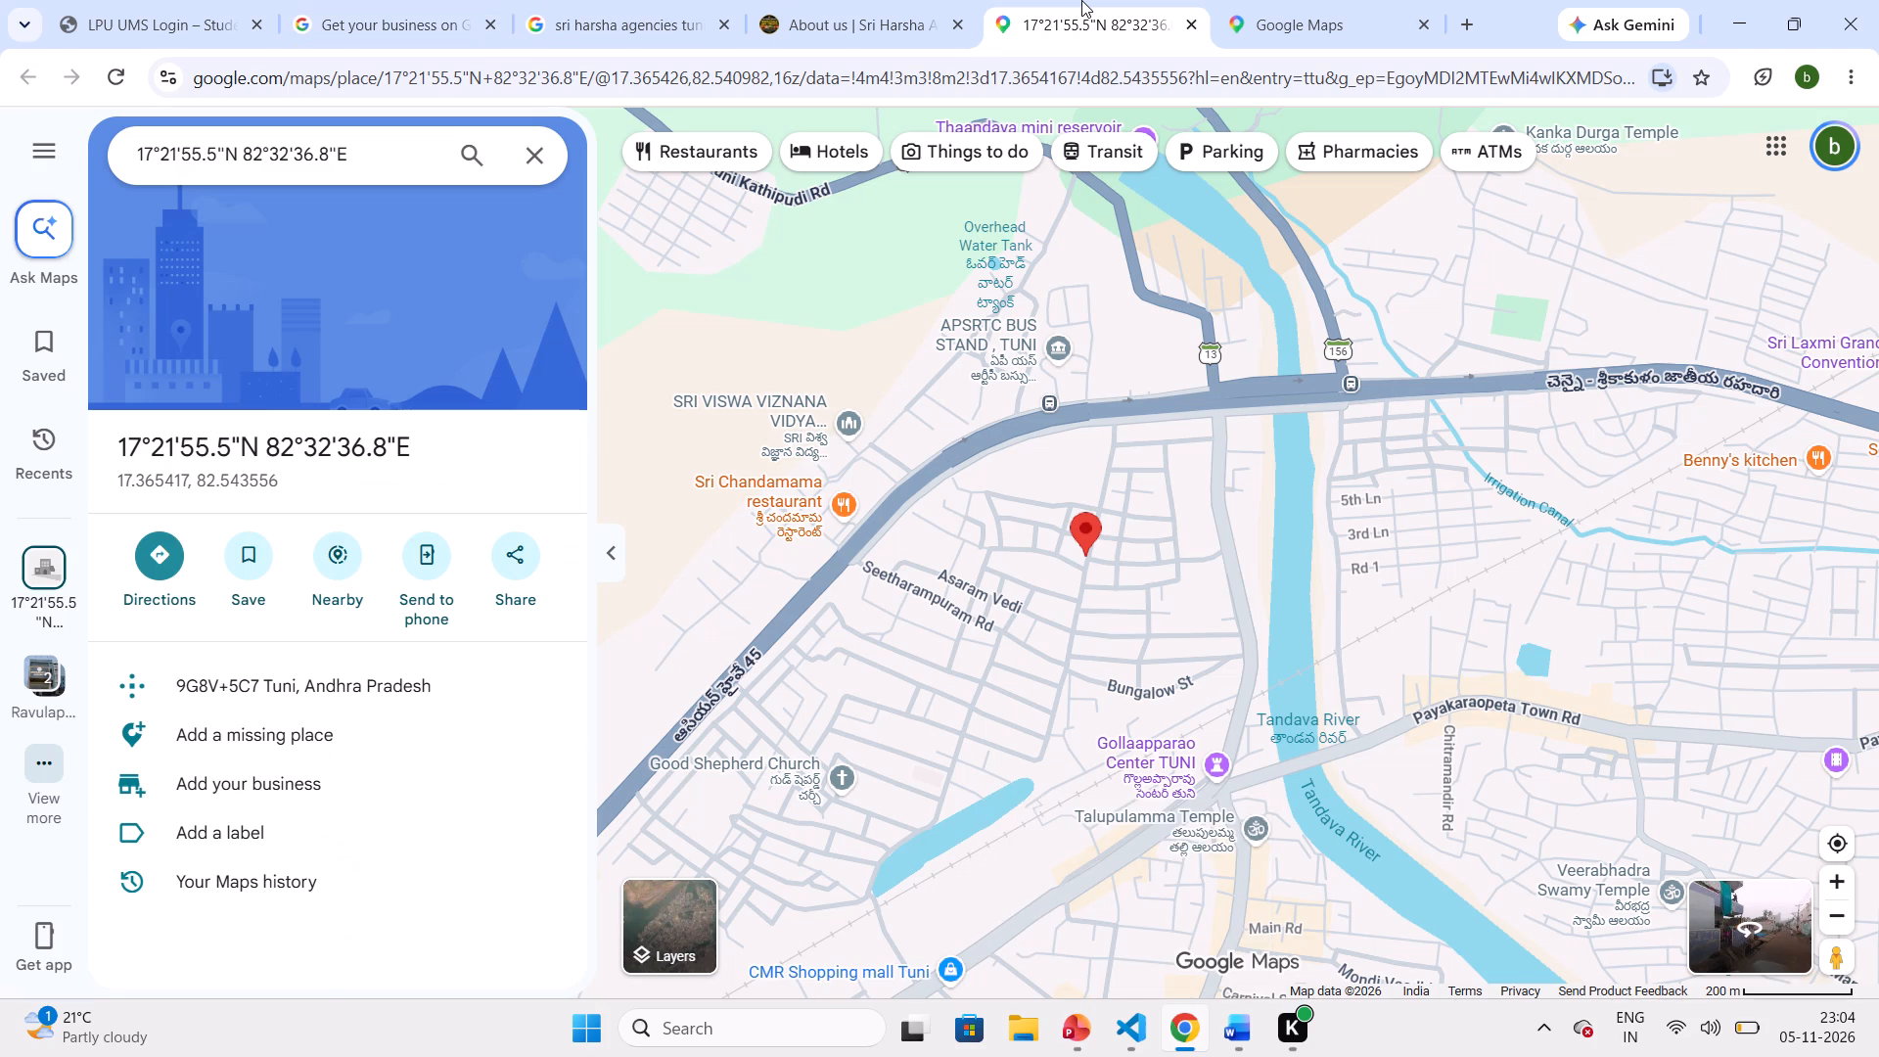
pyautogui.click(1326, 18)
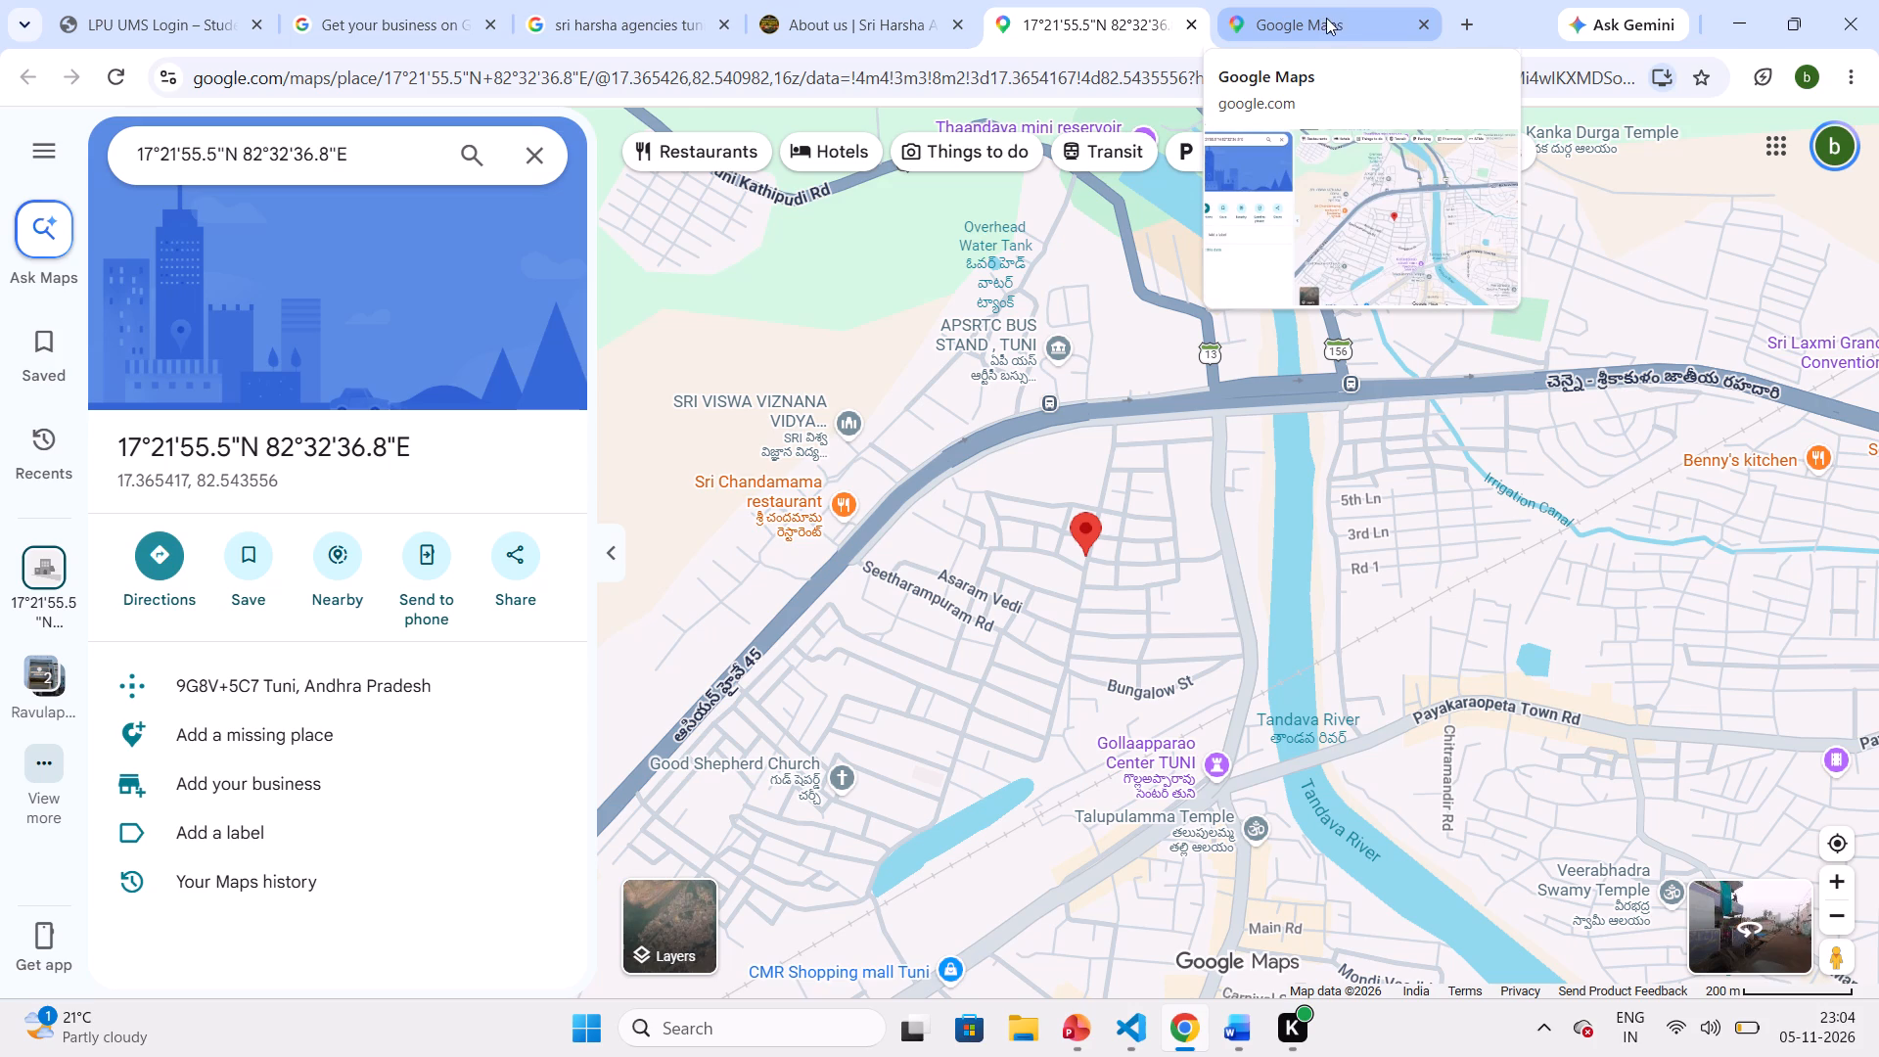
pyautogui.click(1420, 25)
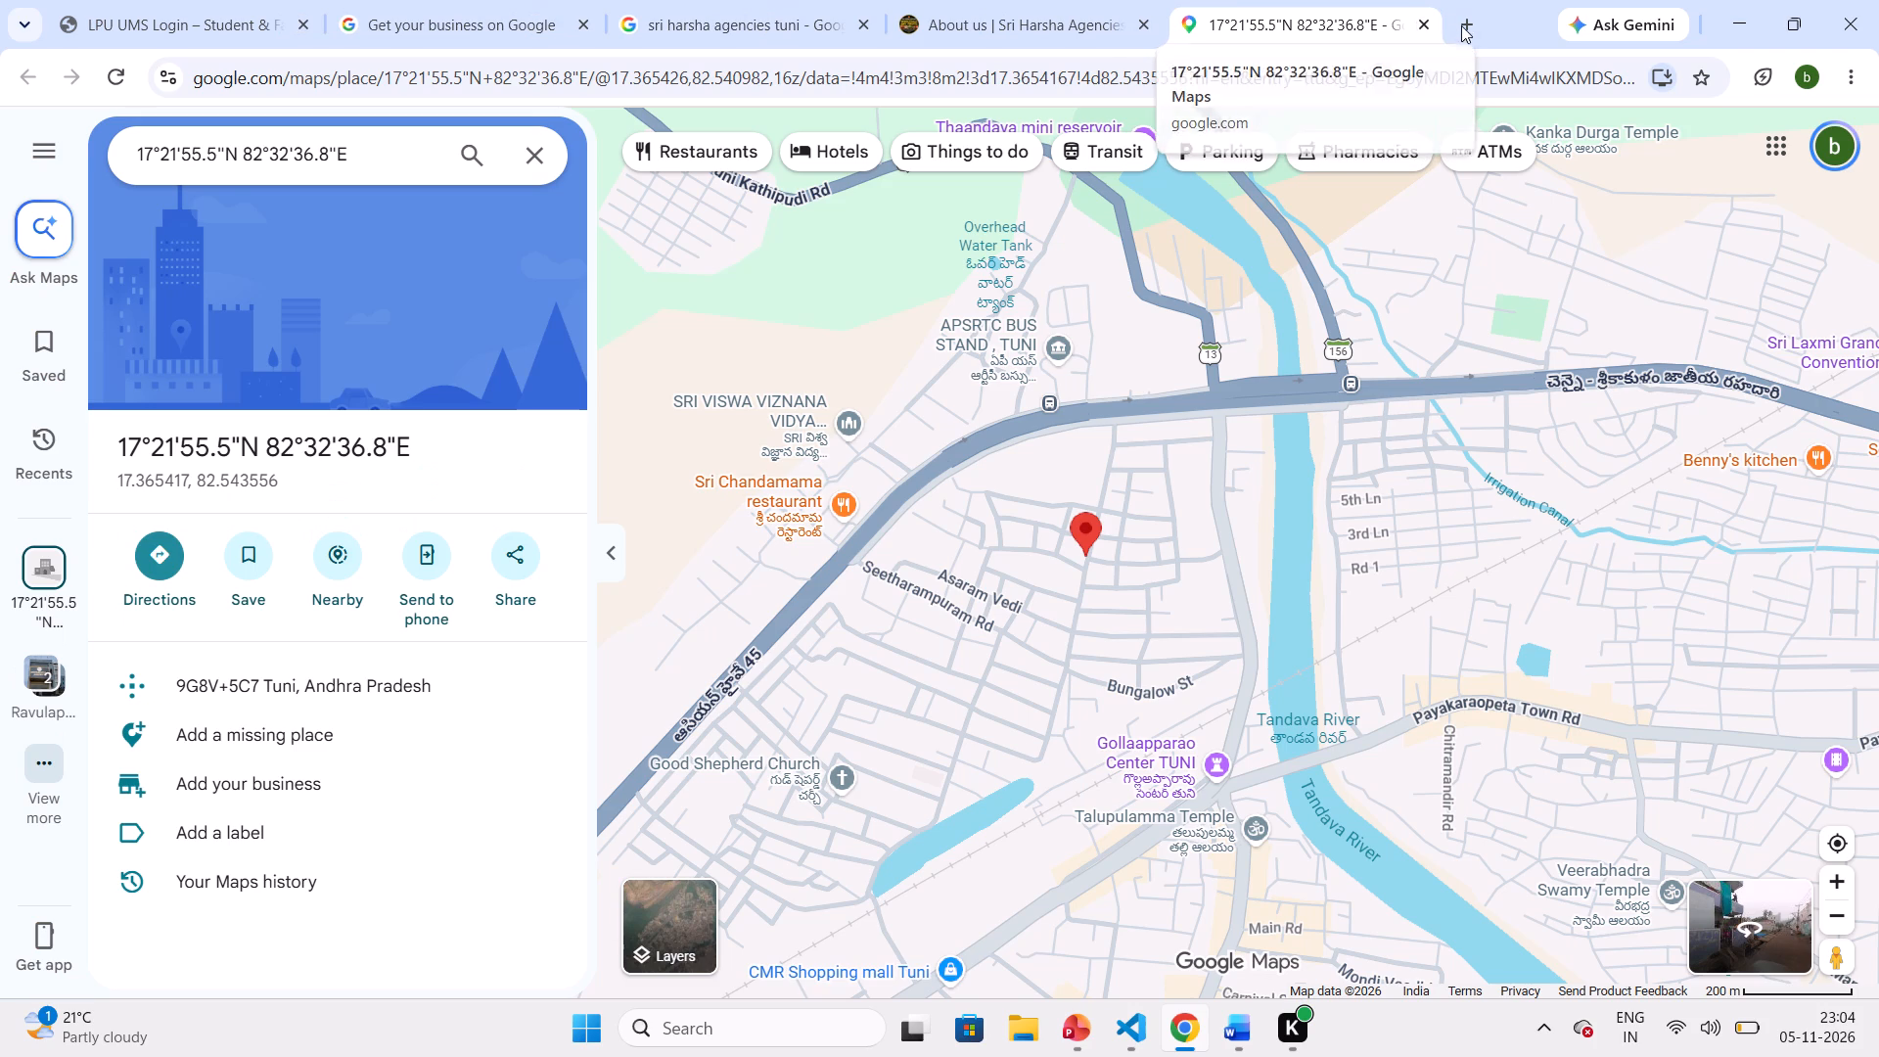
# Search the web for "tuni pincode" in a new browser tab.
pyautogui.click(1466, 23)
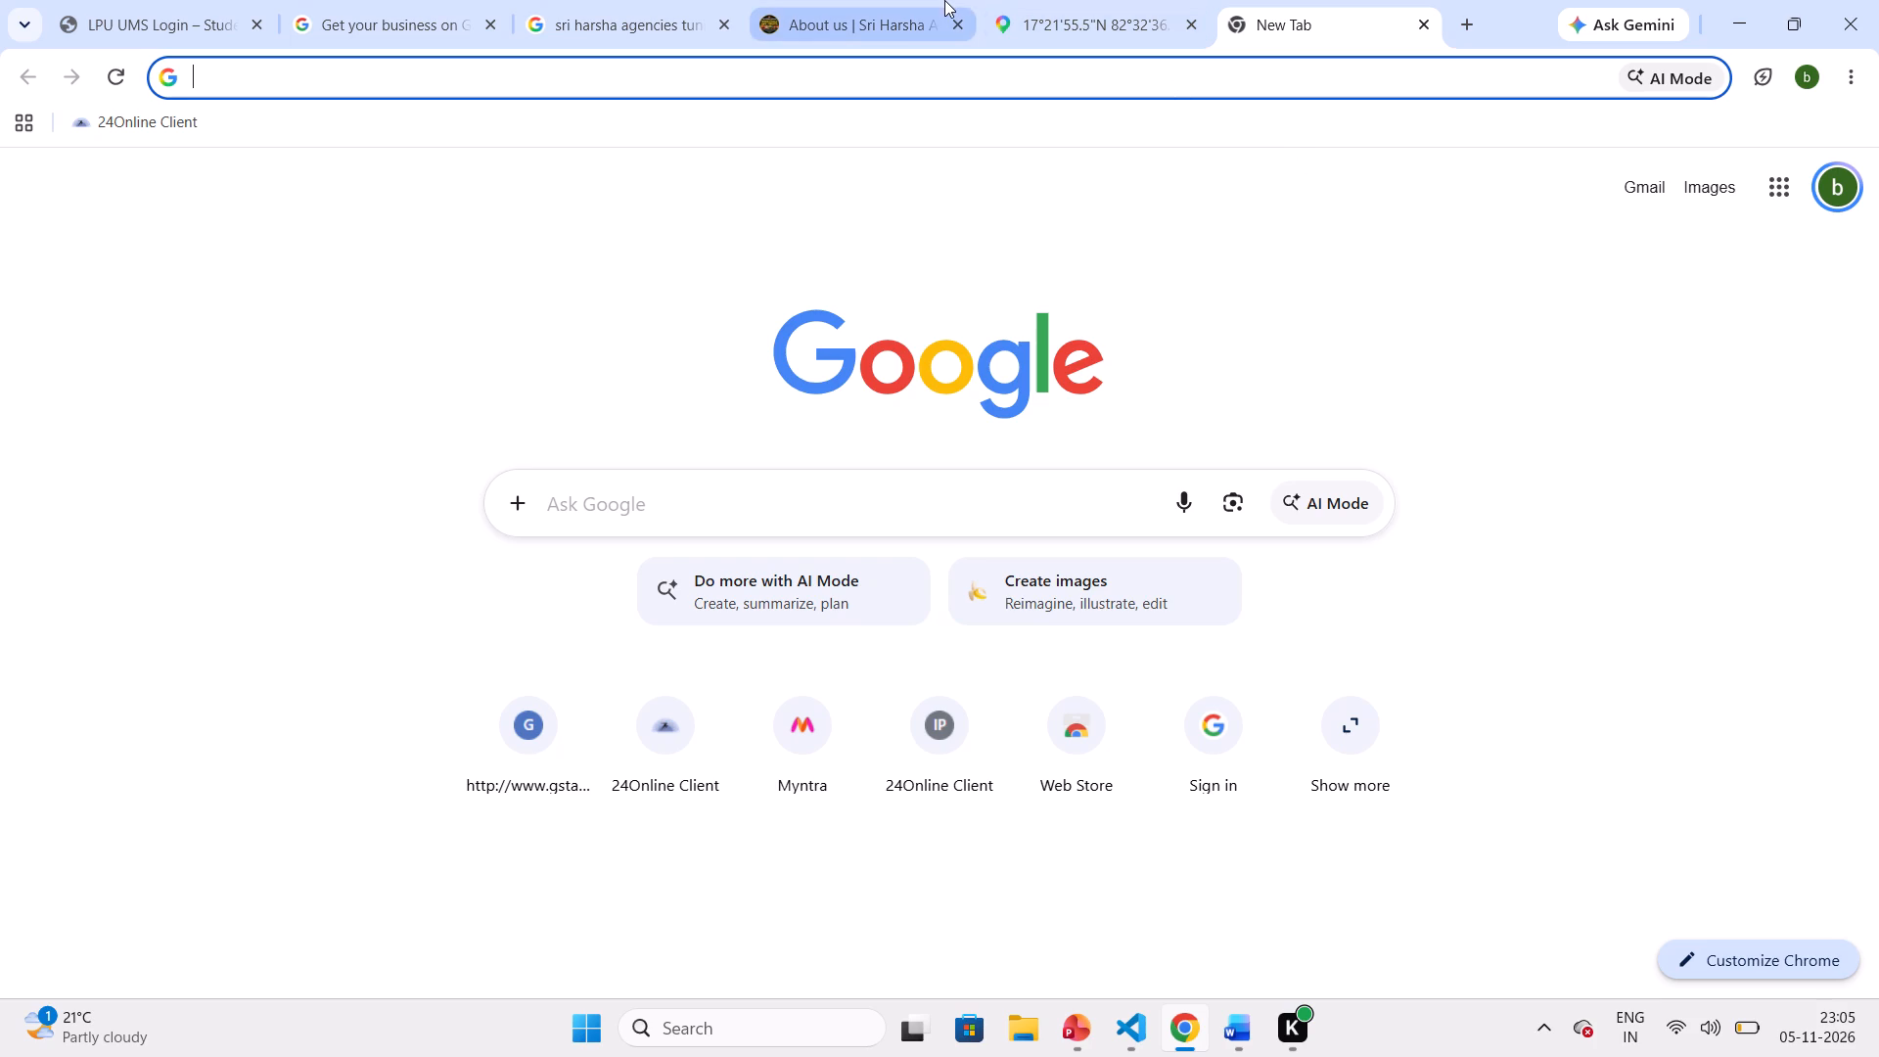
pyautogui.write('tuni')
pyautogui.press('space')
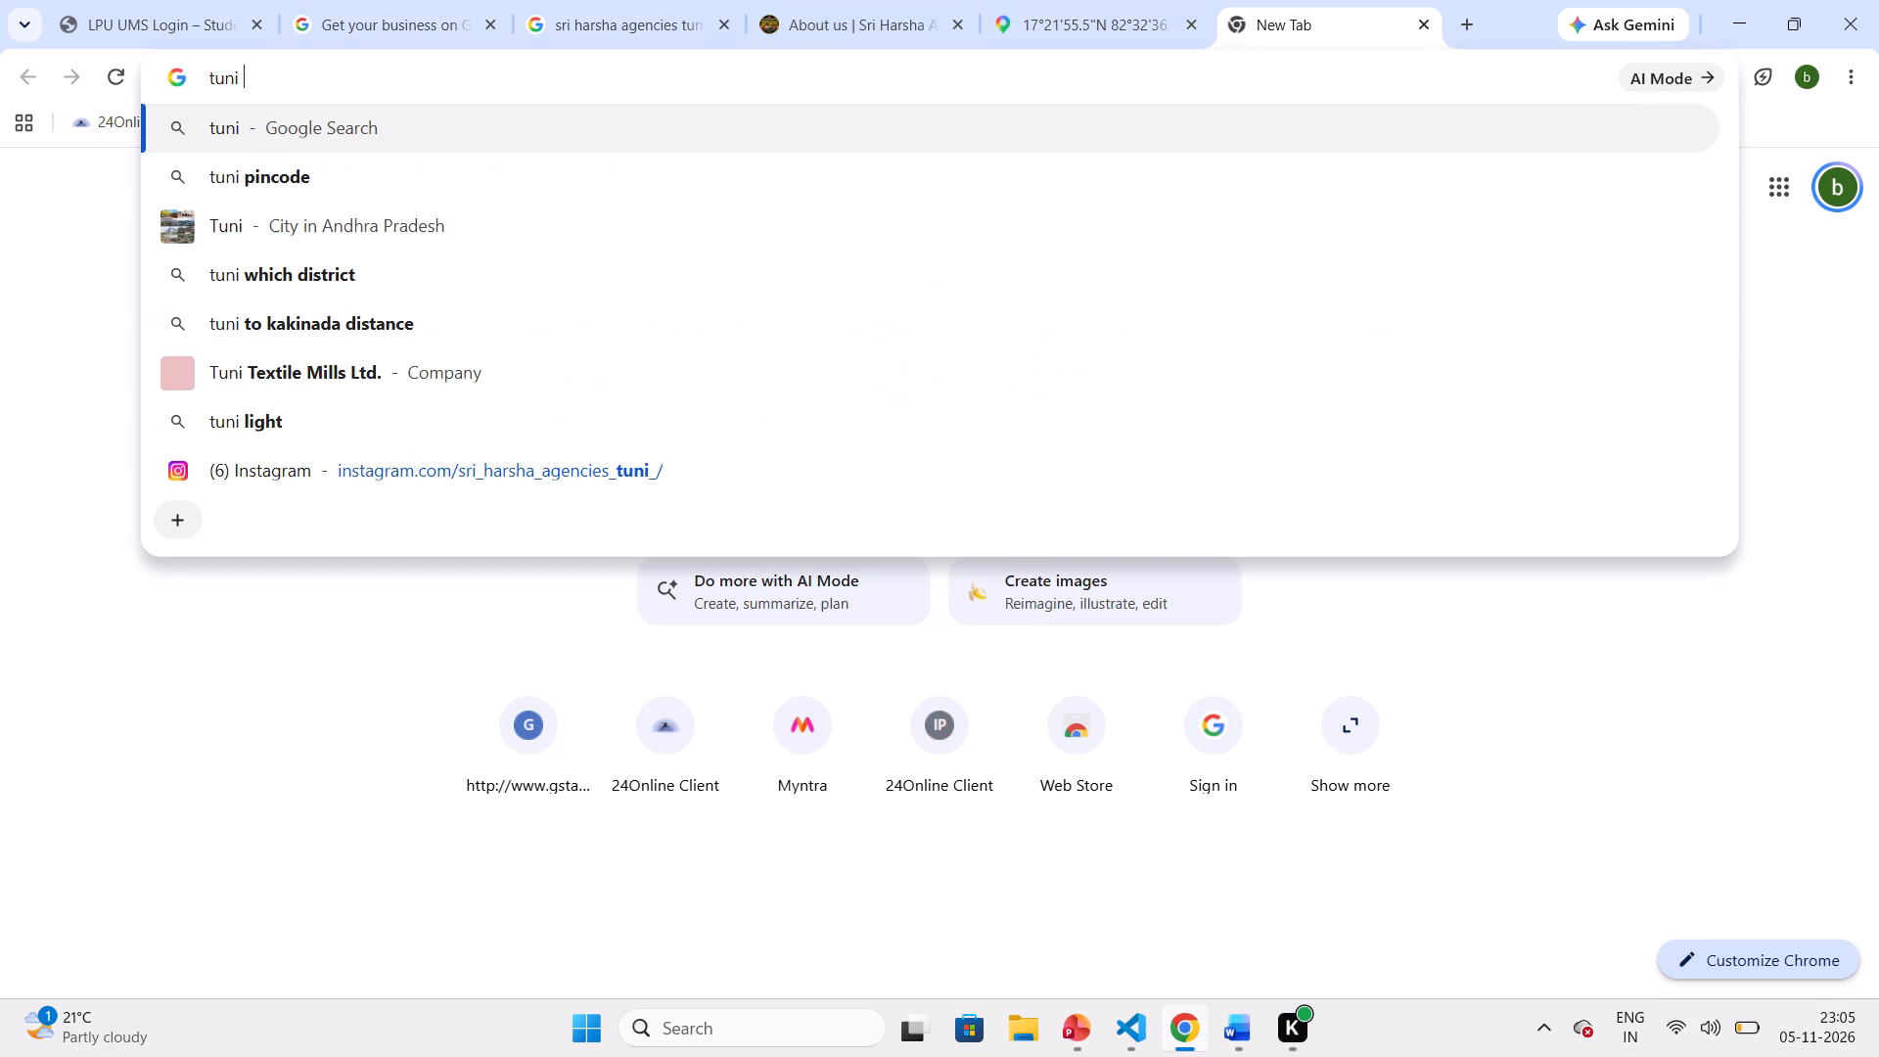
pyautogui.click(253, 168)
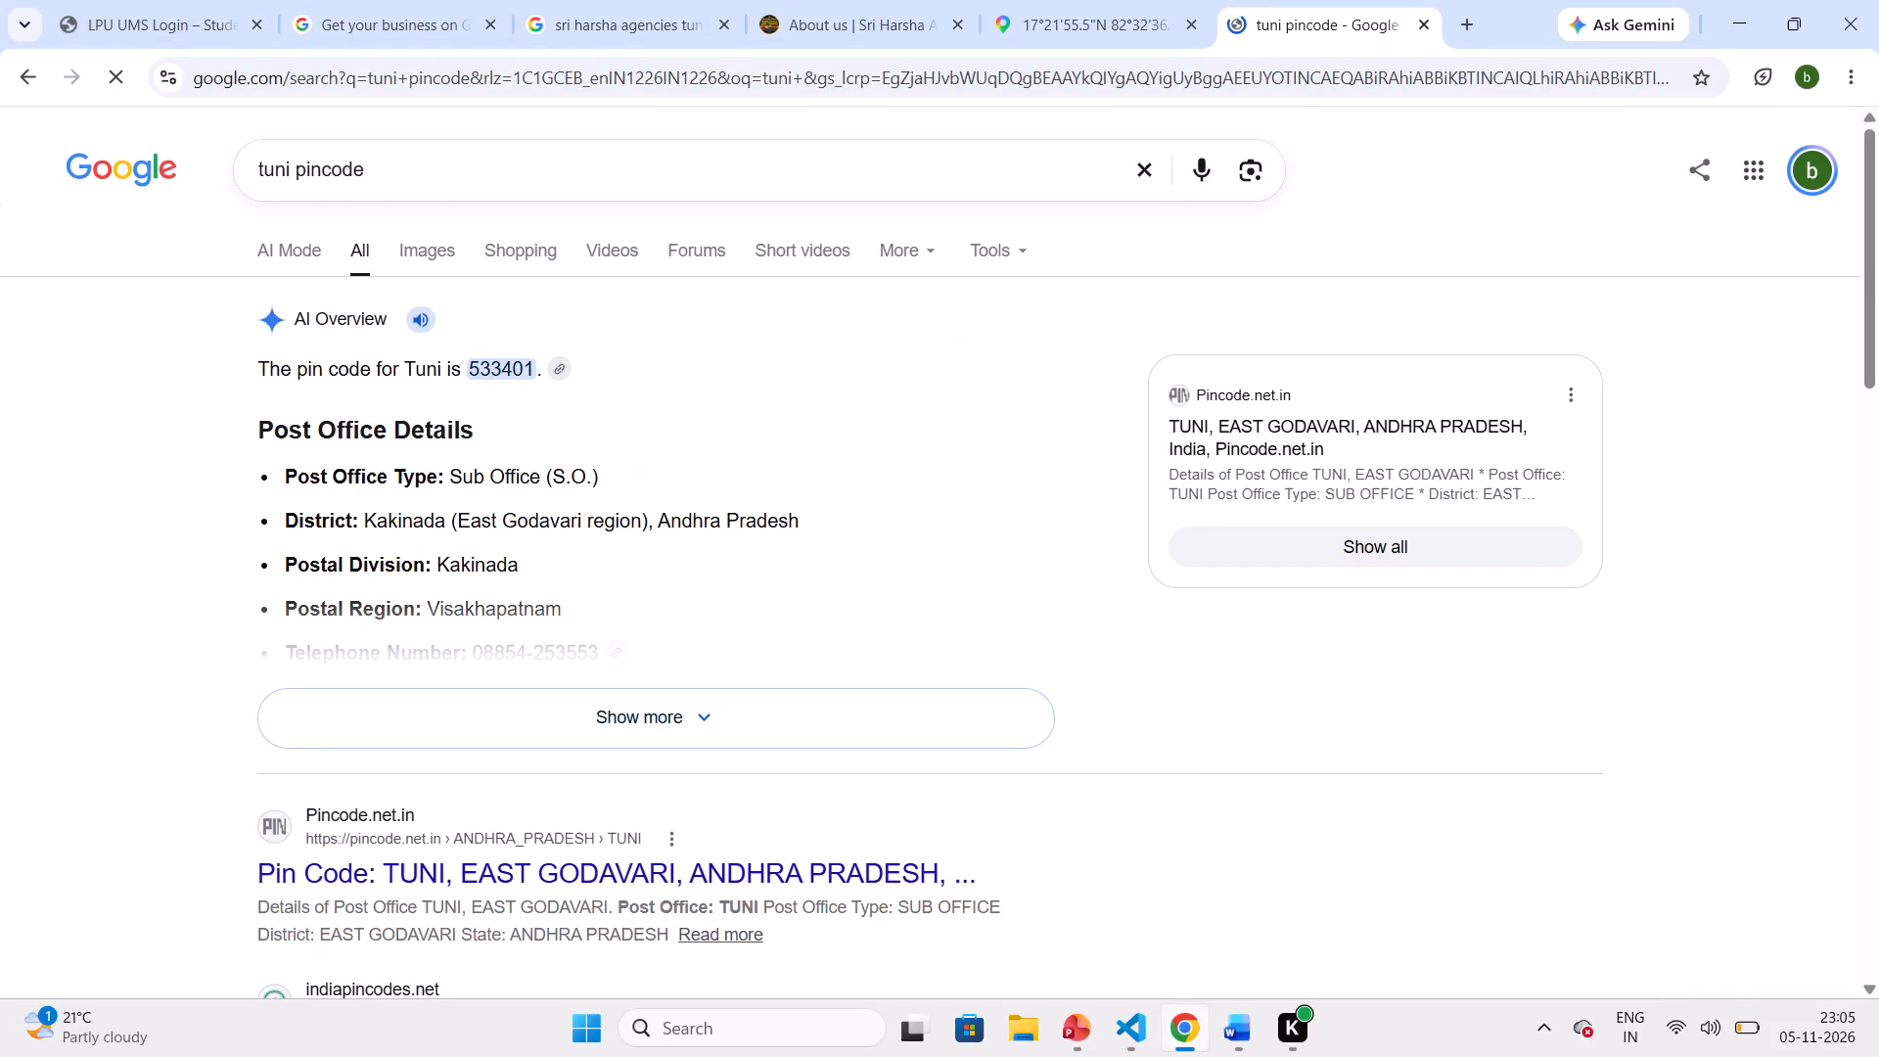
# Copy the pin code 533401 from the search results into the address form's Pincode field.
pyautogui.moveTo(464, 370); pyautogui.dragTo(534, 374)
pyautogui.moveTo(534, 374); pyautogui.dragTo(530, 375)
pyautogui.hotkey('ctrl', 'c')
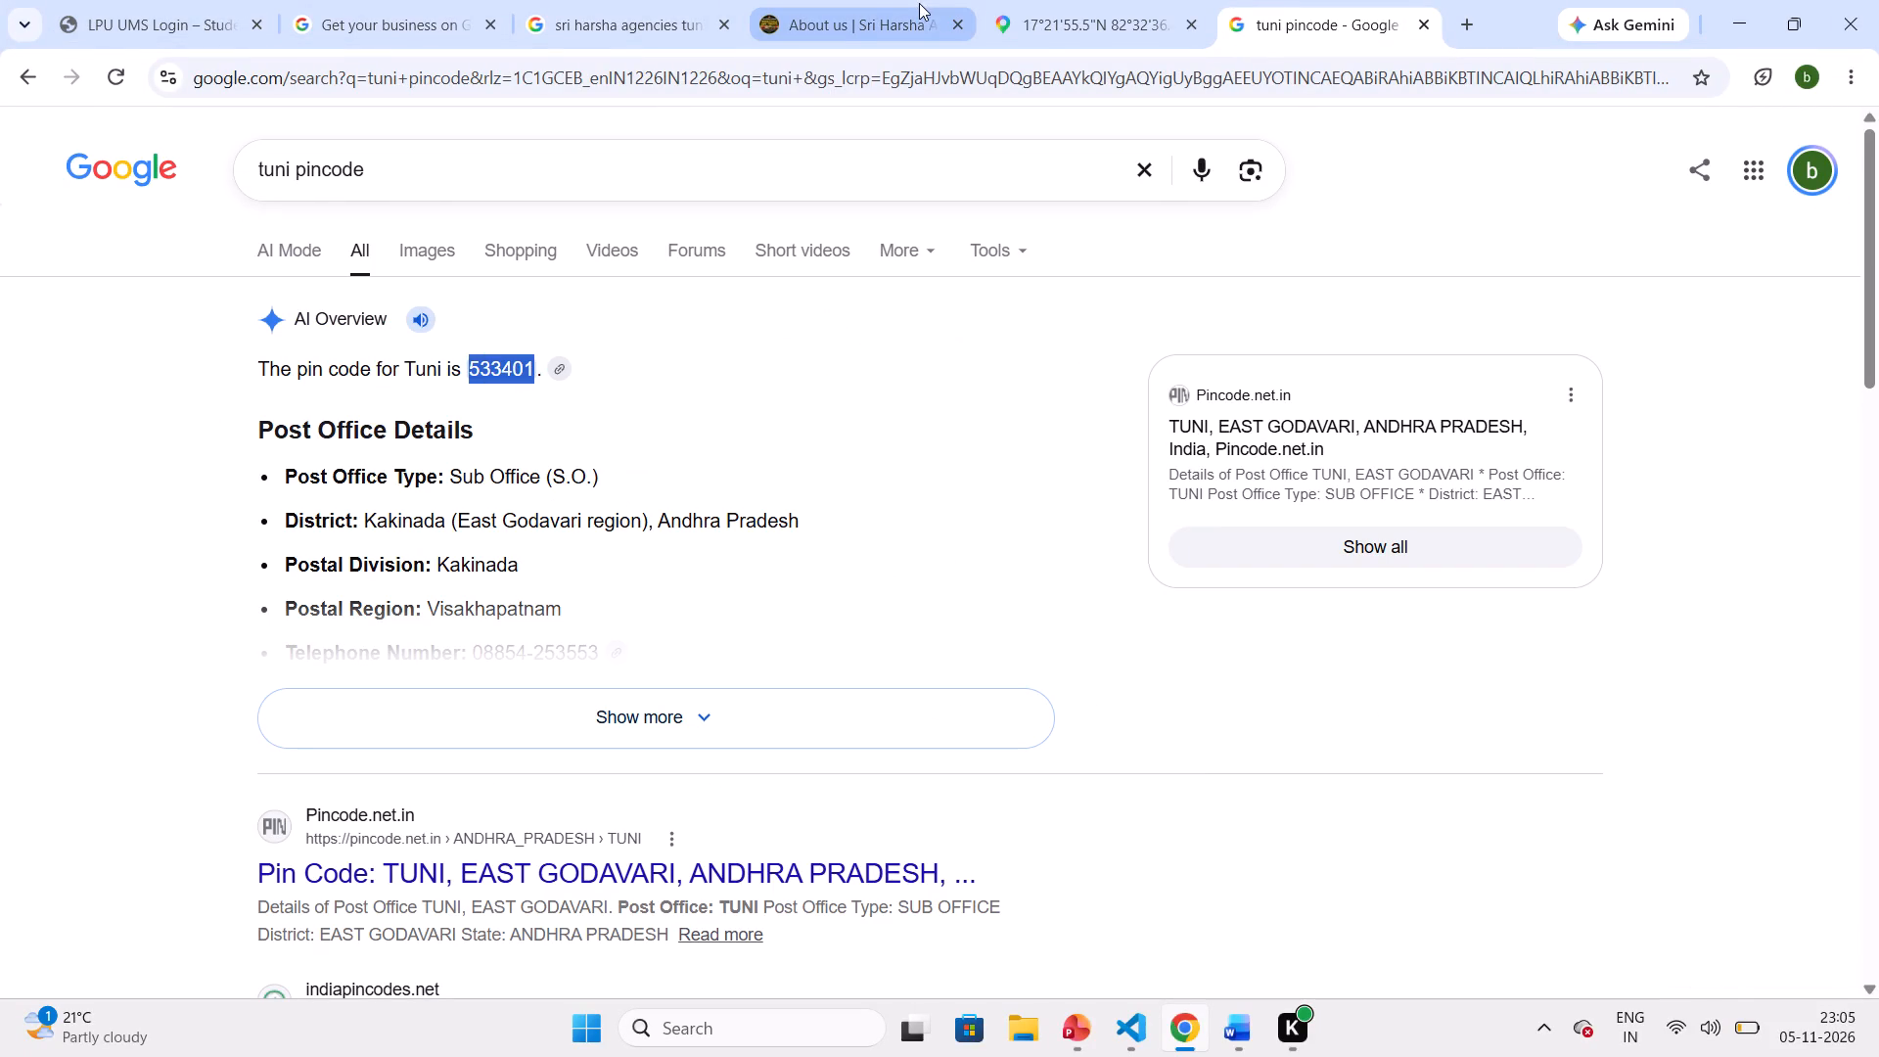
pyautogui.click(391, 2)
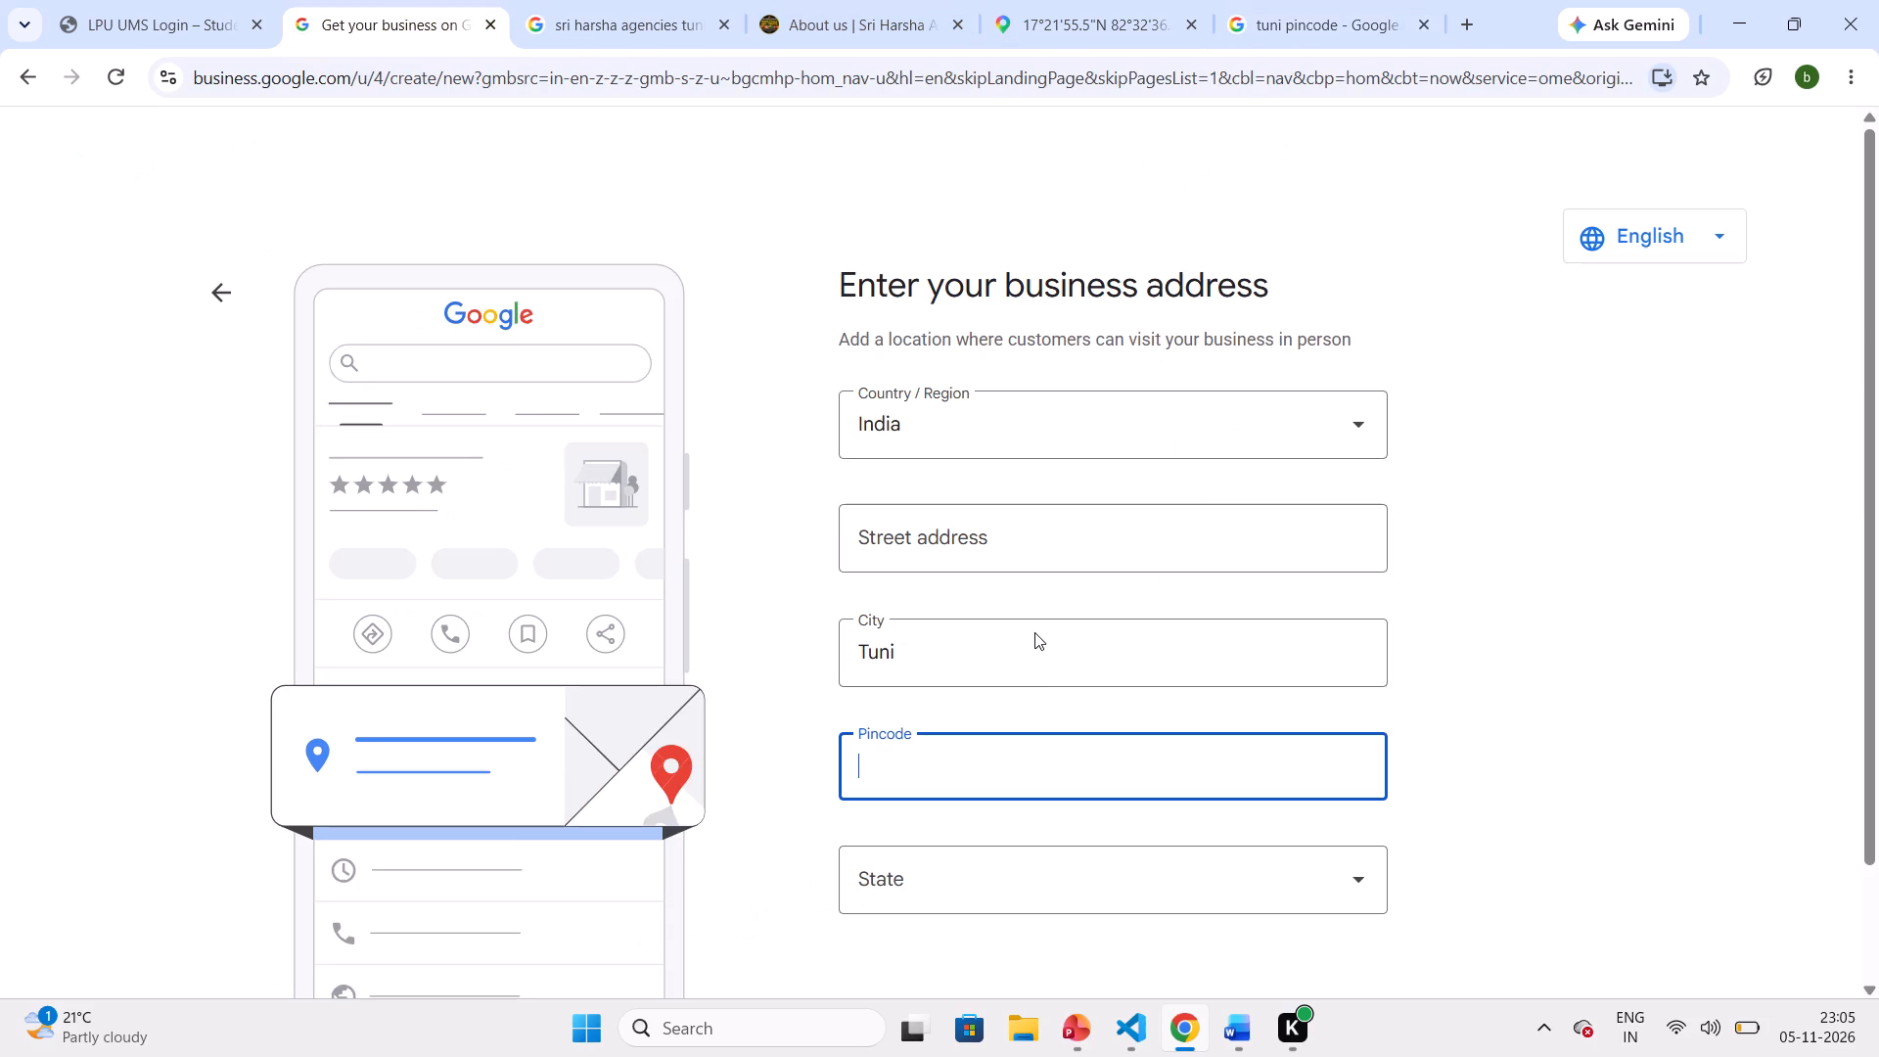
pyautogui.hotkey('ctrl', 'v')
# Set the business address's state to Andhra Pradesh.
pyautogui.click(898, 850)
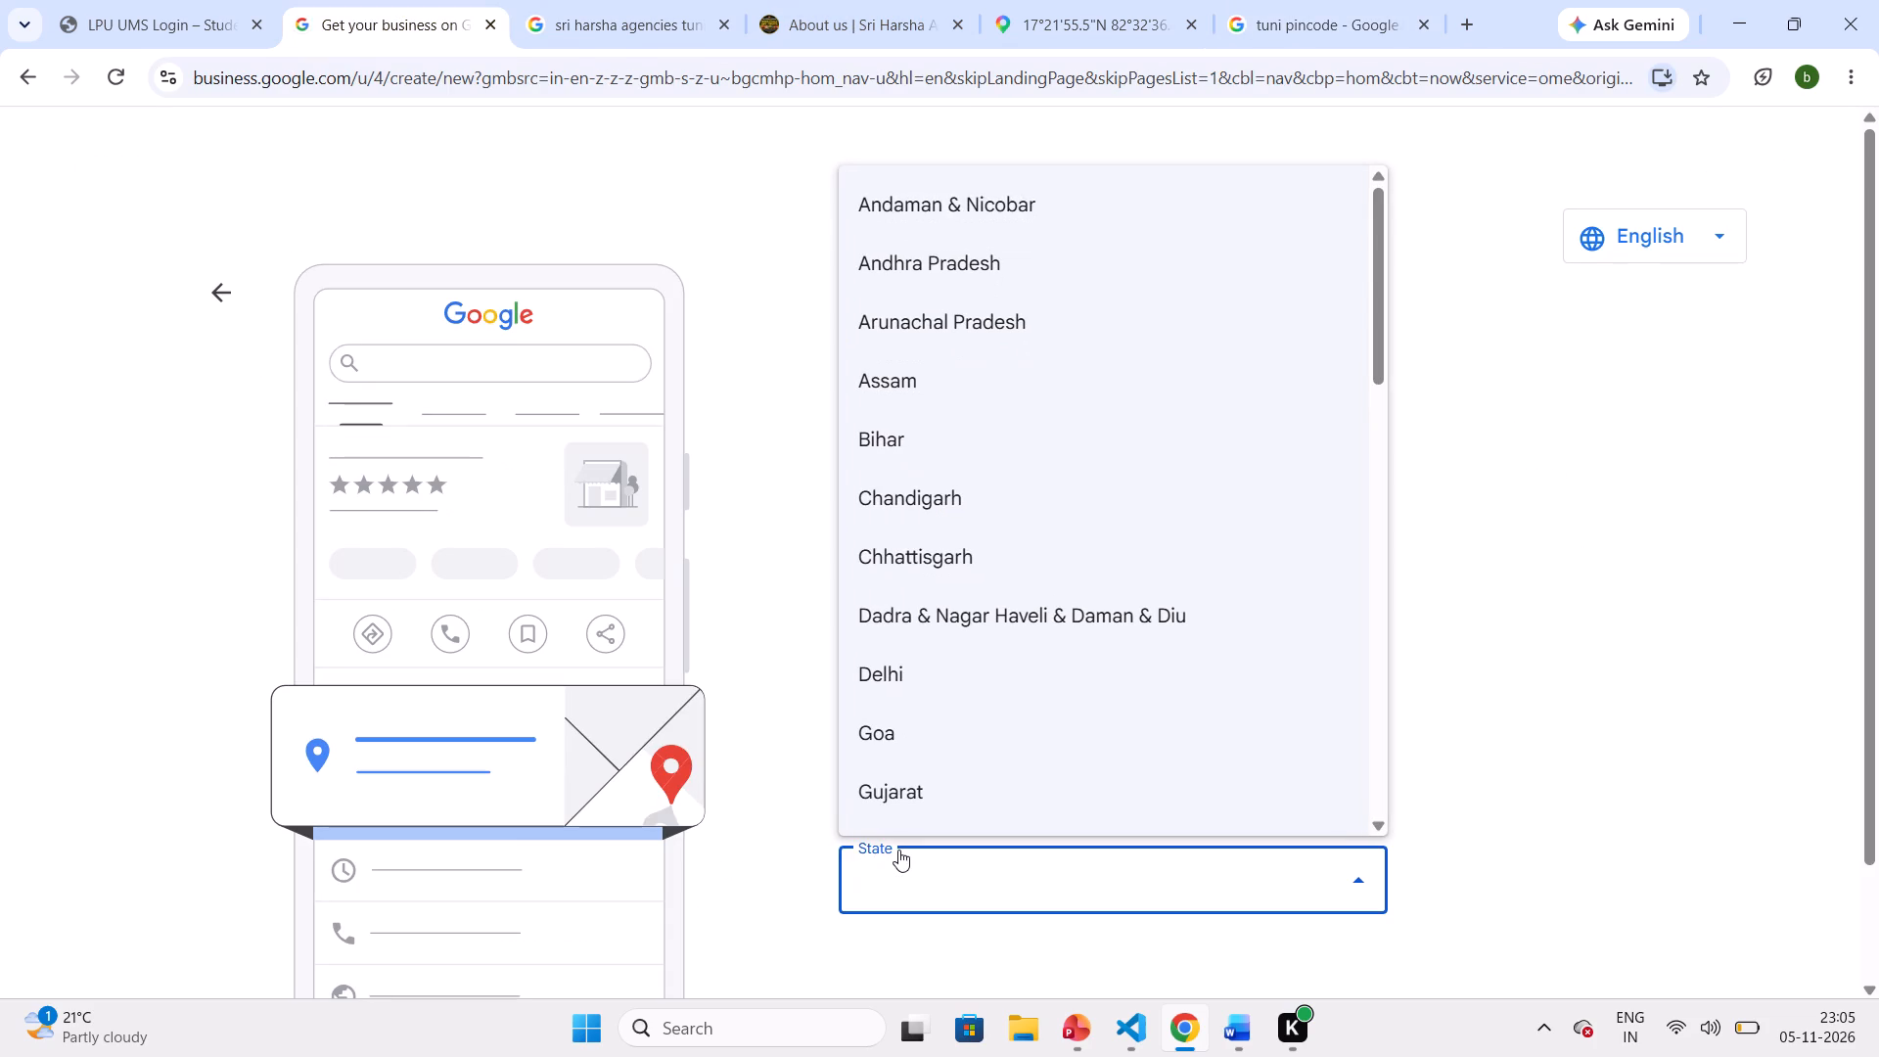
pyautogui.write('and')
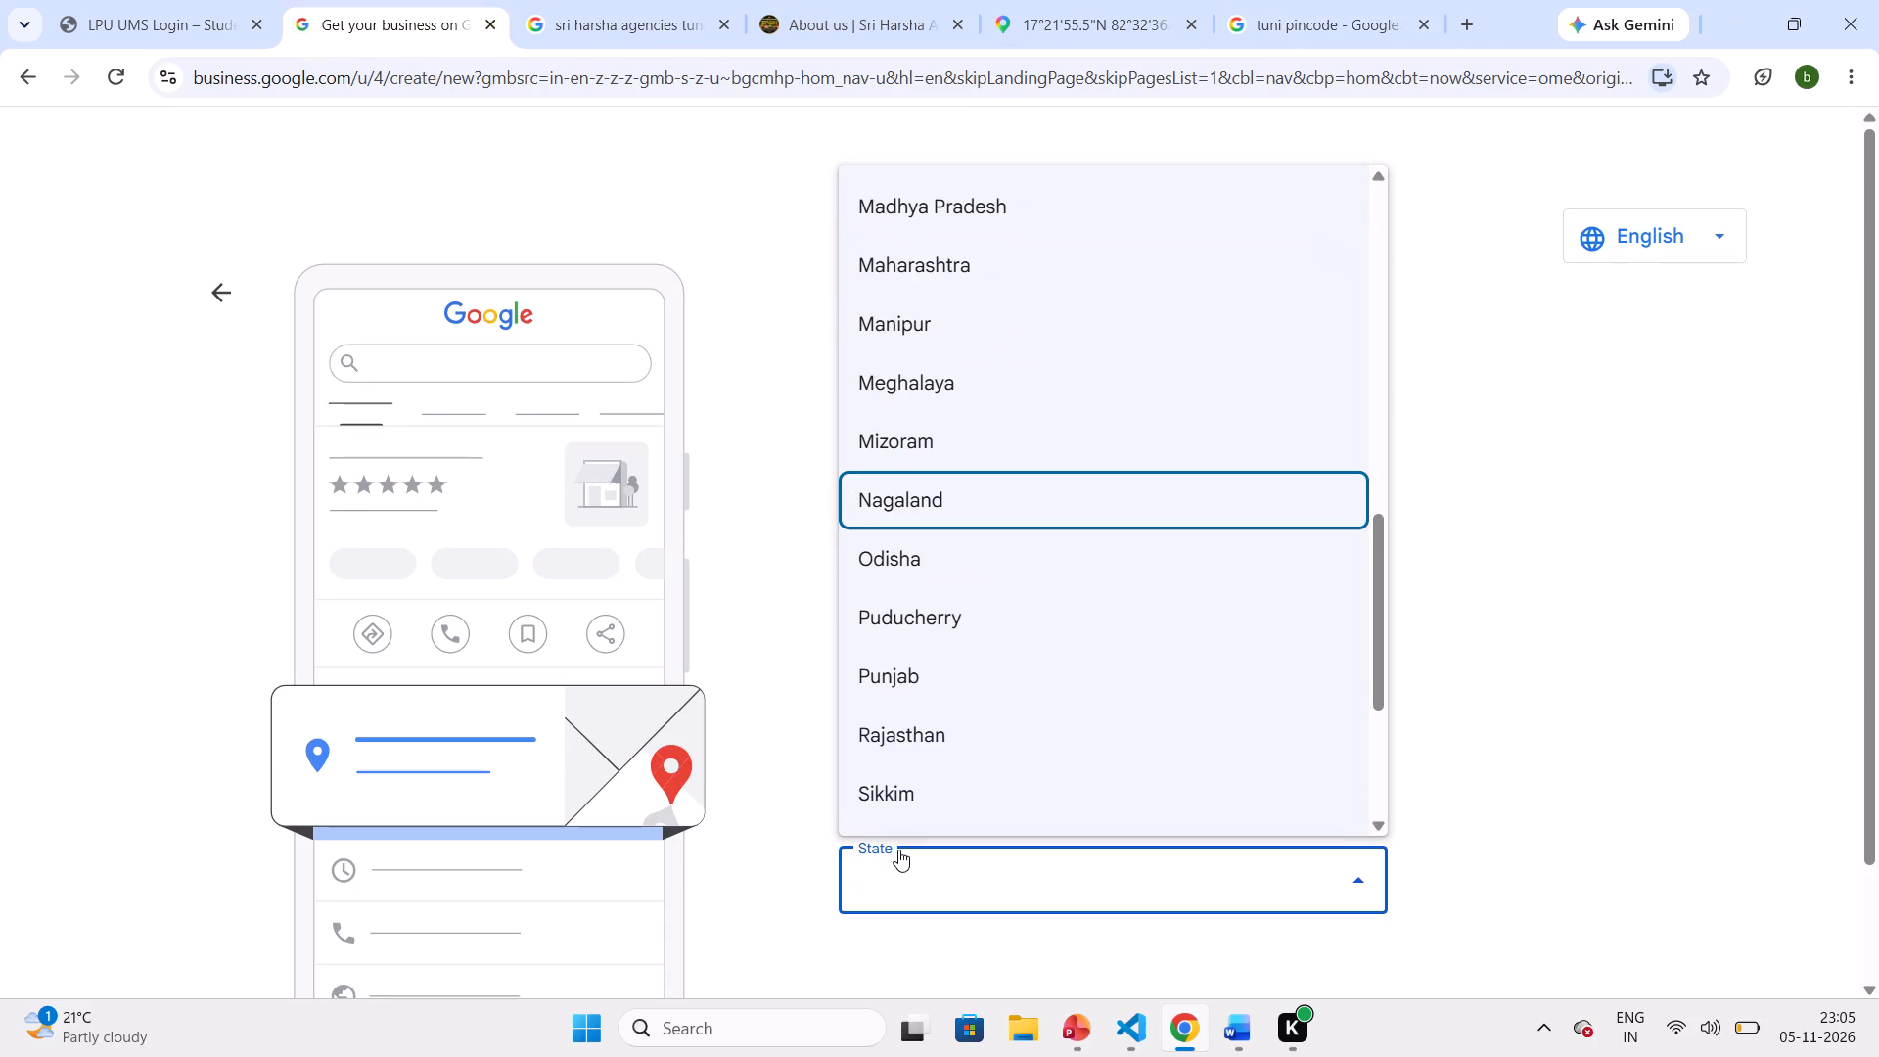
pyautogui.press('BackSpace')
pyautogui.press('BackSpace')
pyautogui.press('a')
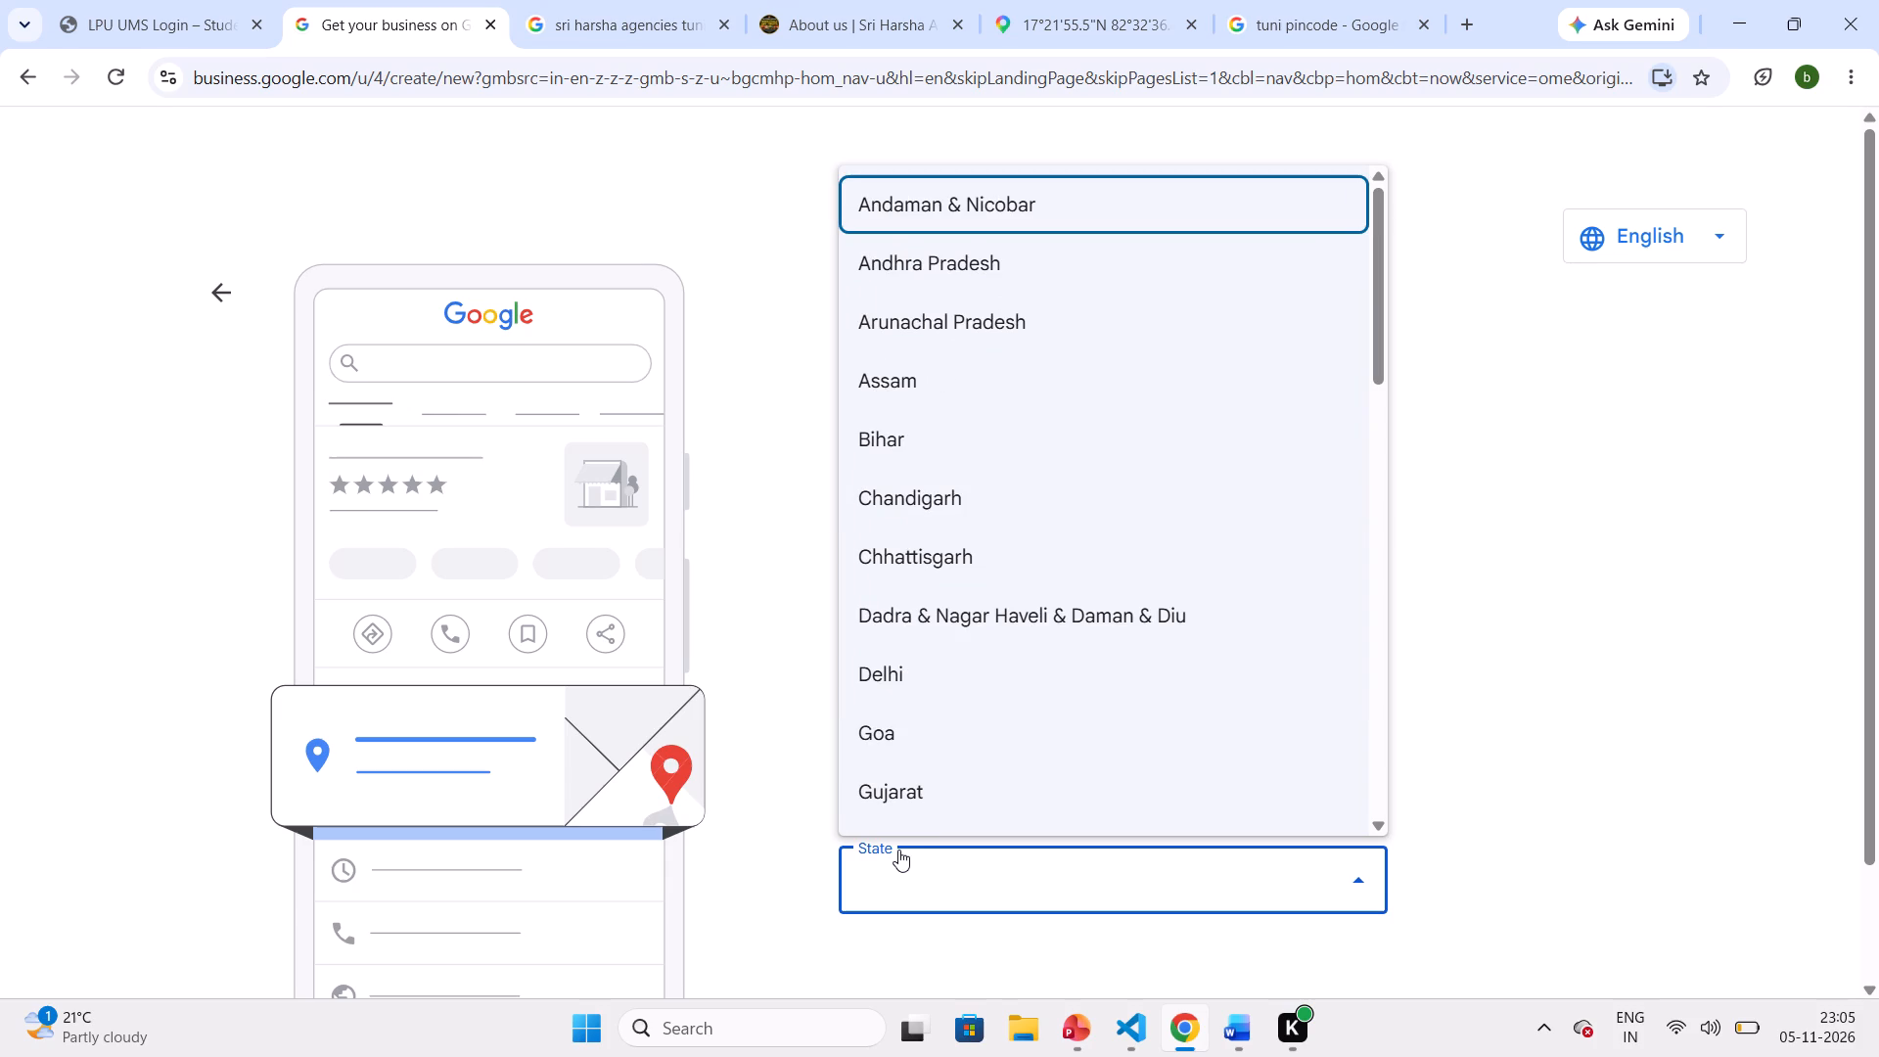
pyautogui.press('Down')
pyautogui.press('Return')
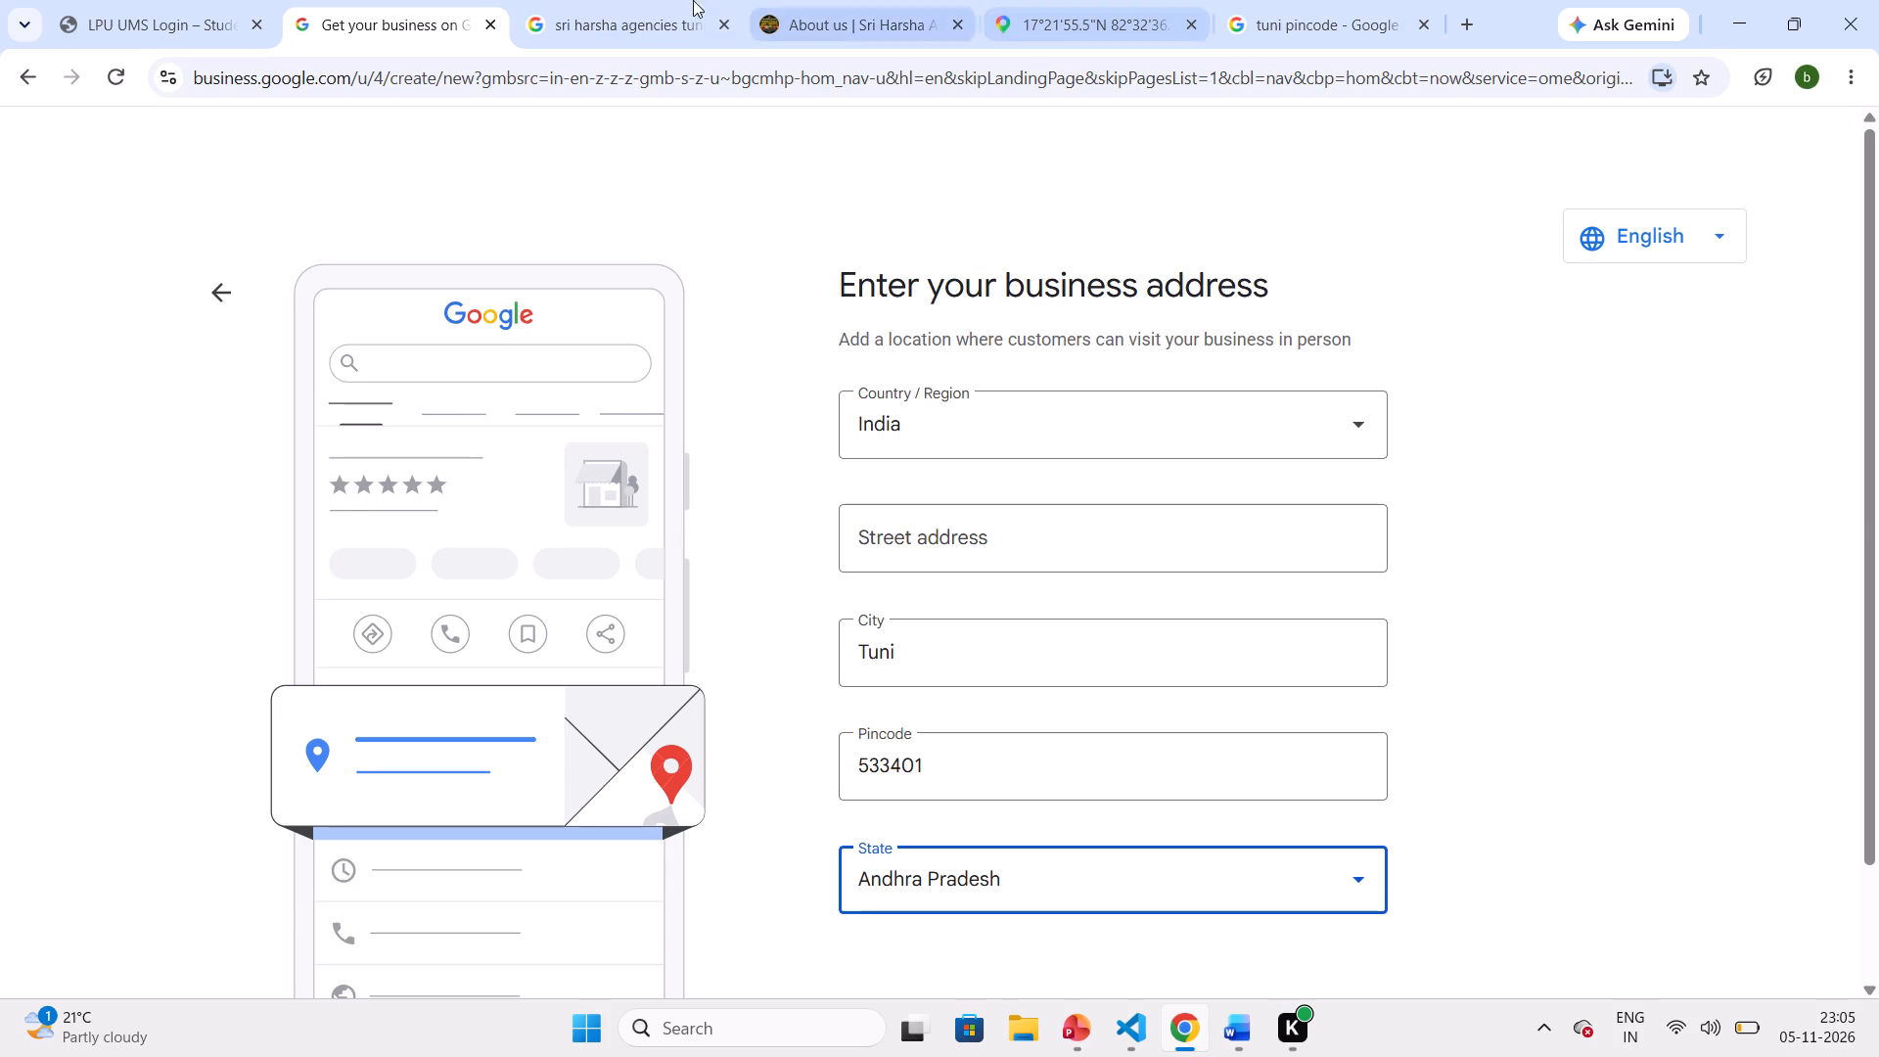
# Search the web for "sri harsha agencies tuni address" and expand the AI overview of the business details.
pyautogui.click(638, 0)
pyautogui.scroll(5, 599, 404)
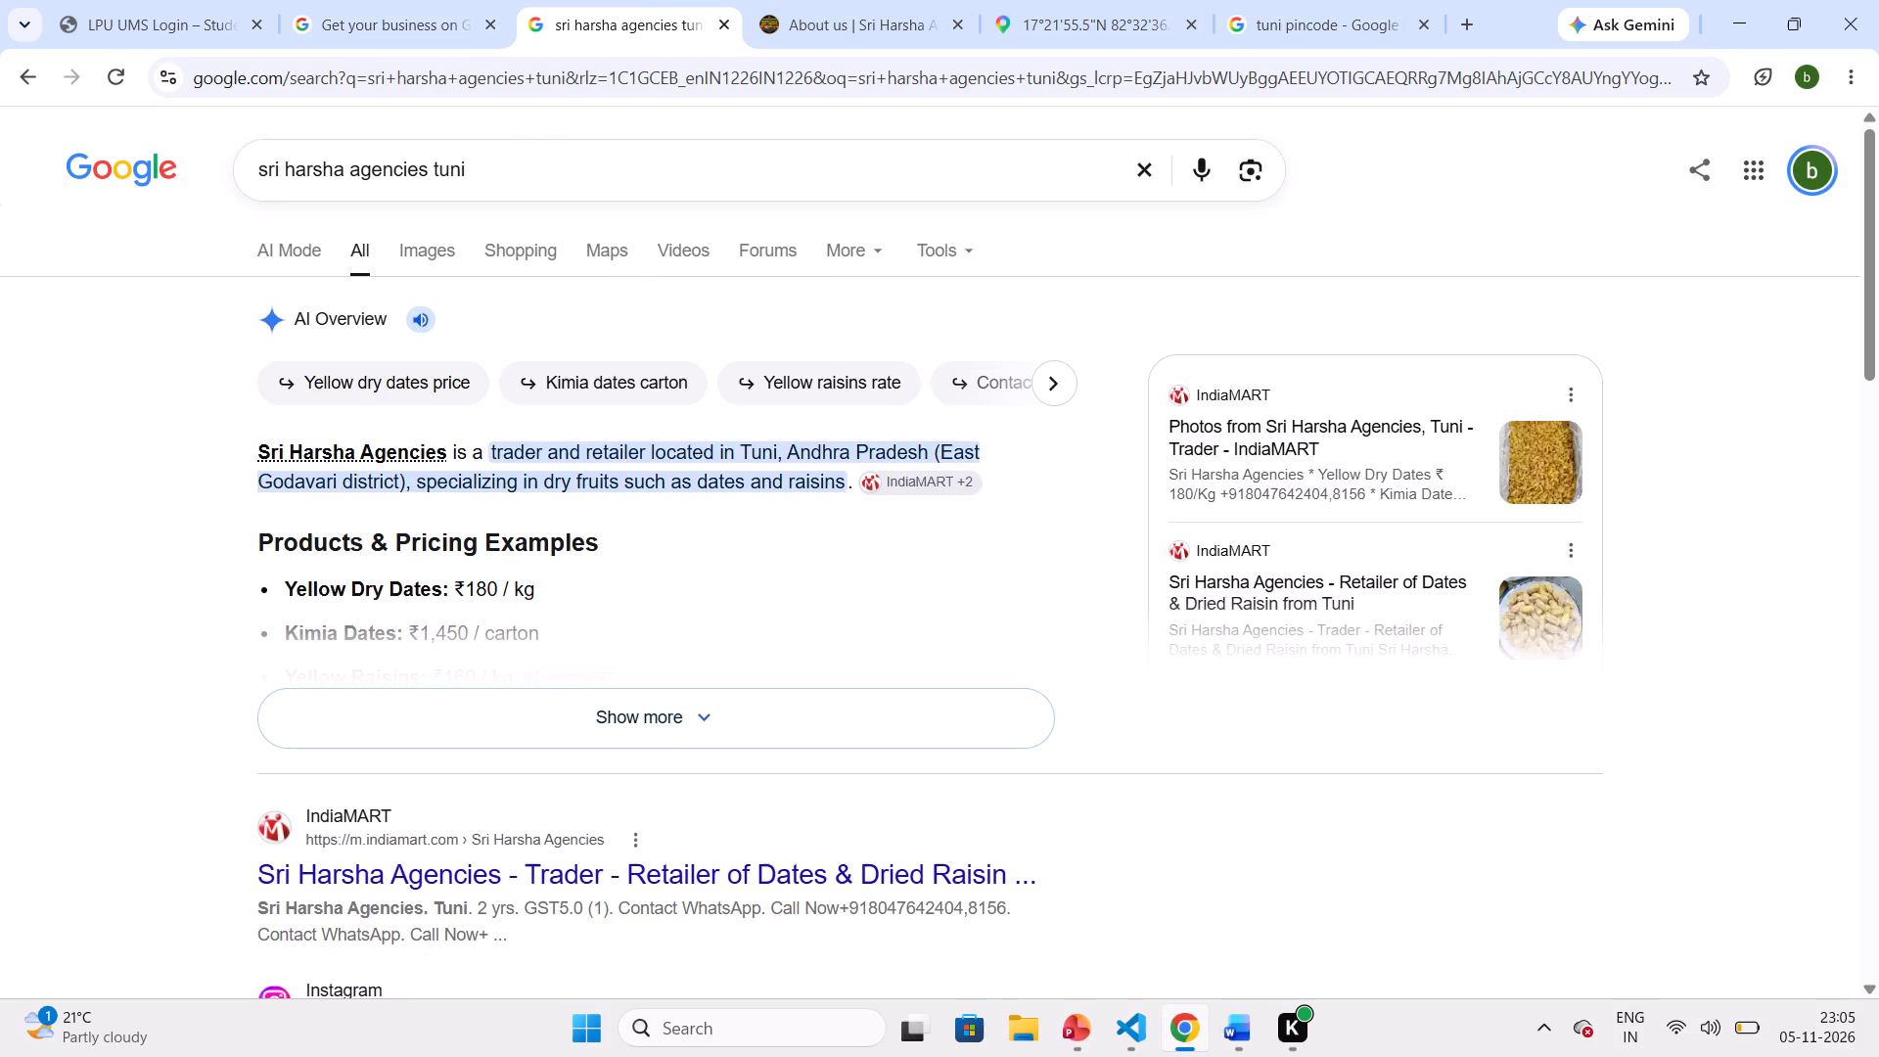
pyautogui.click(500, 160)
pyautogui.press('space')
pyautogui.write('address')
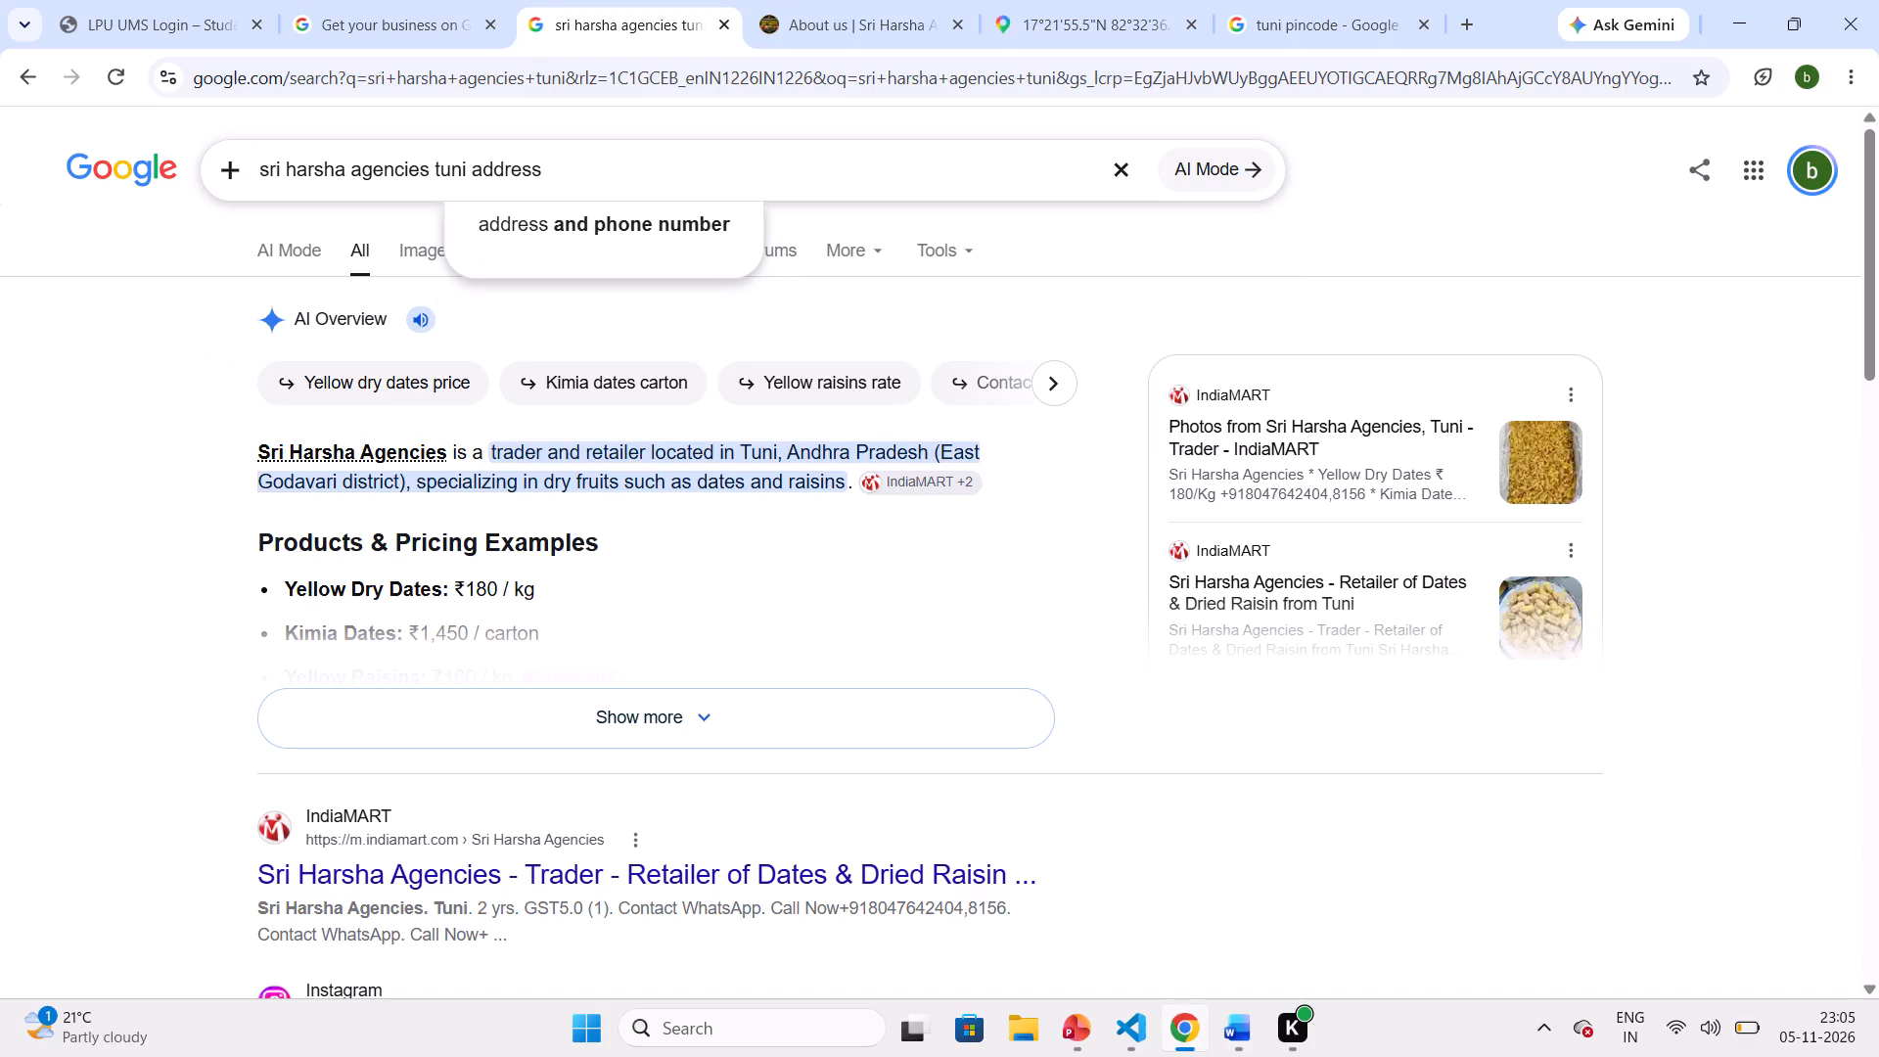
pyautogui.press('Return')
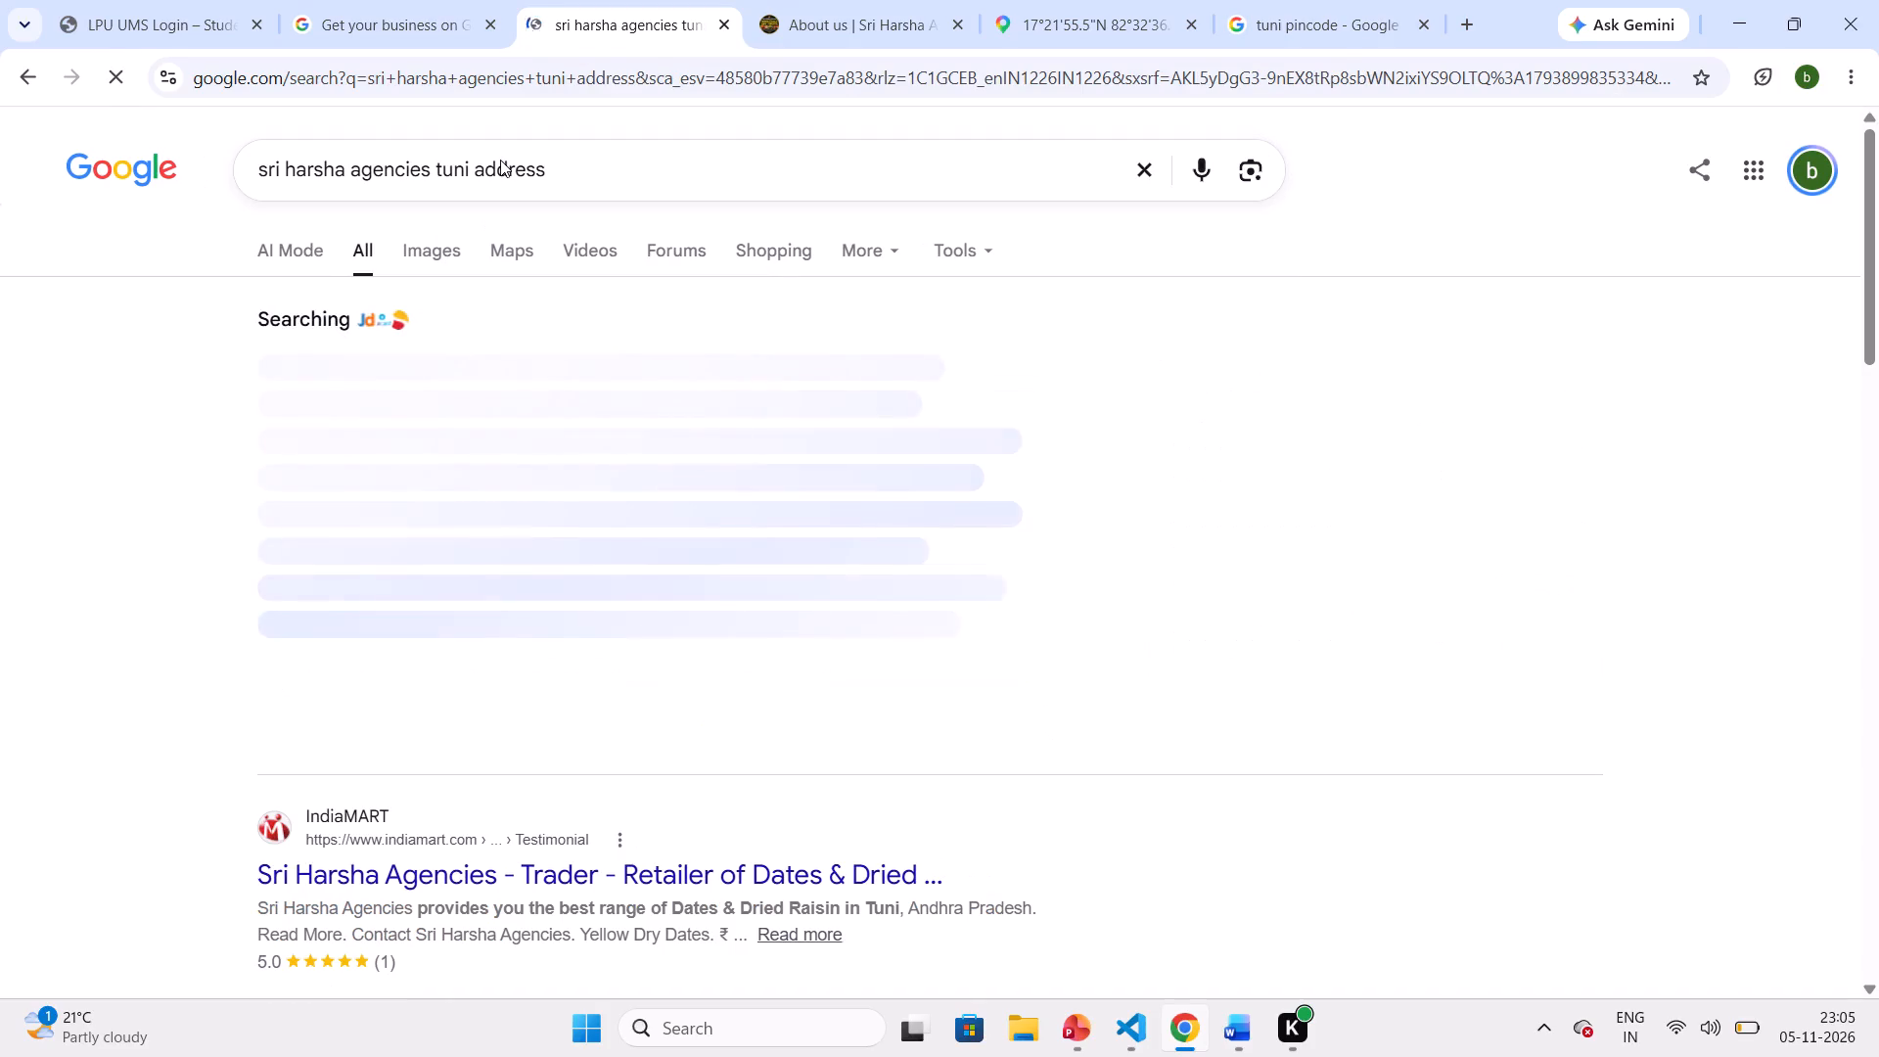
pyautogui.scroll(2, 500, 160)
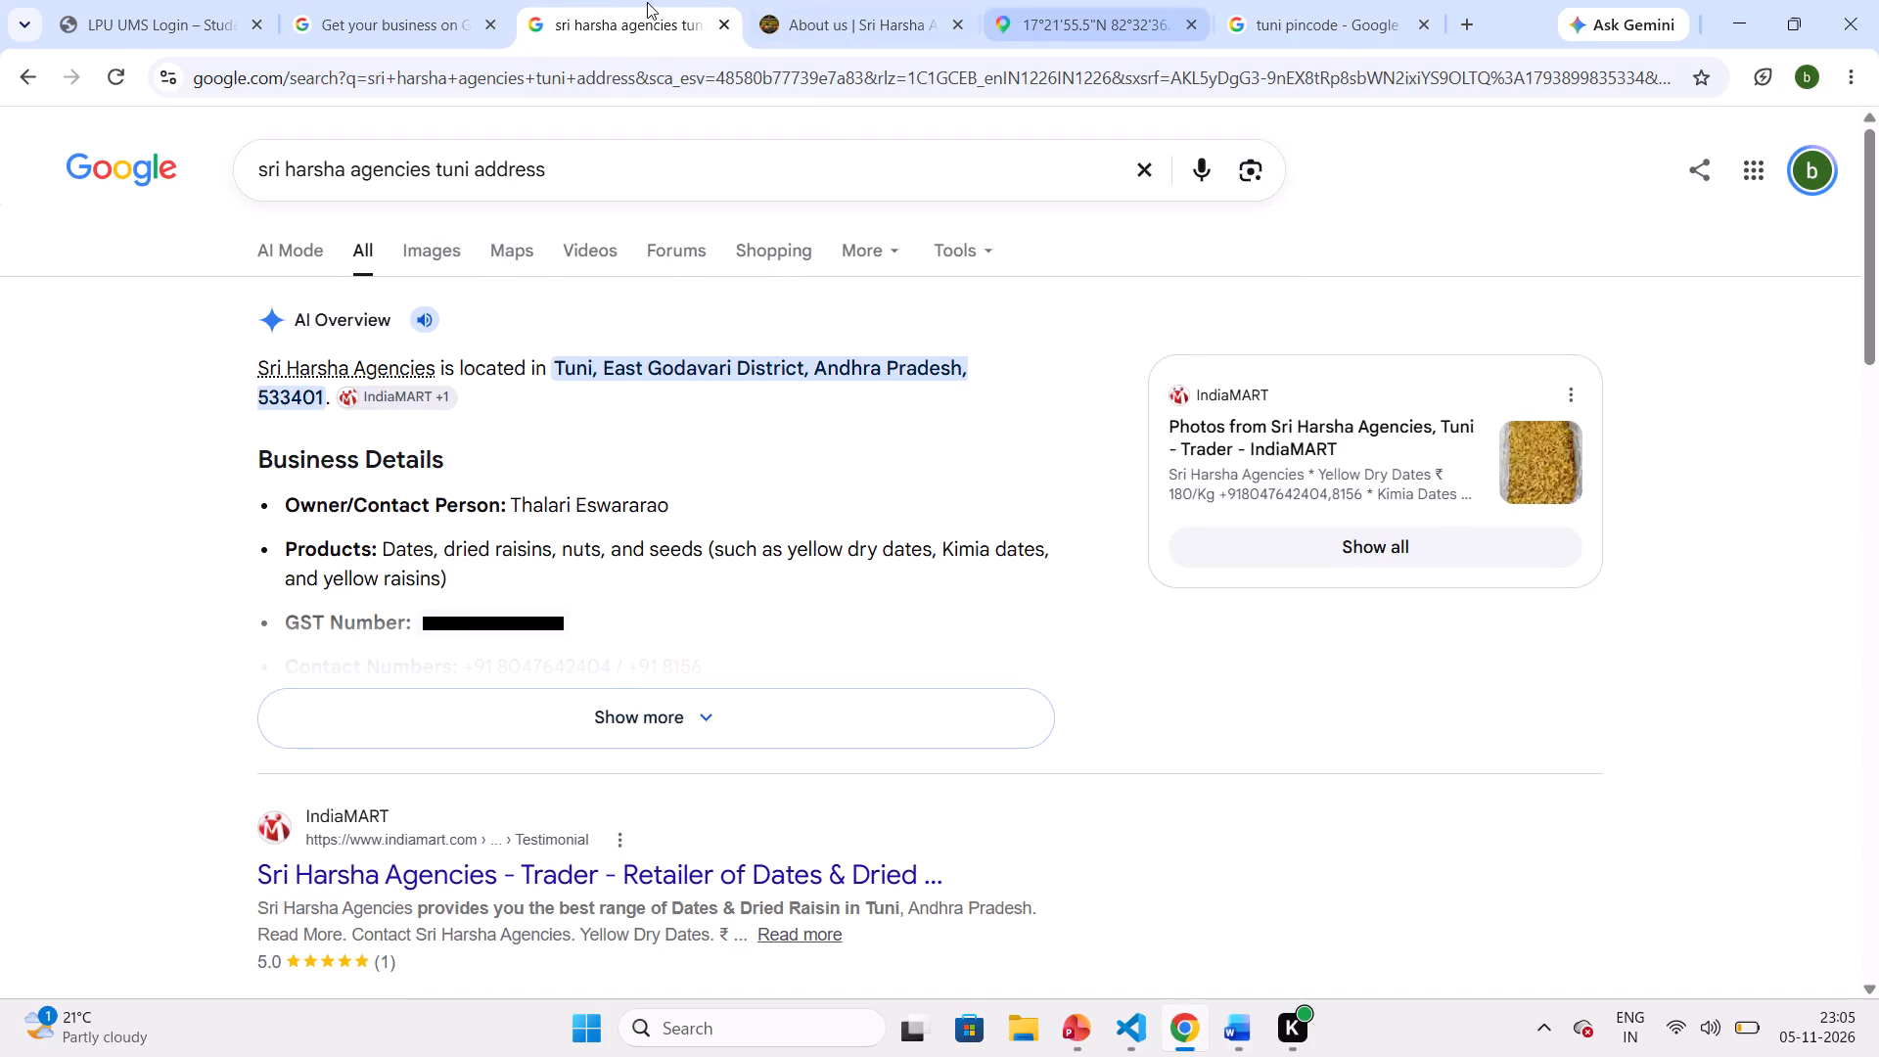
pyautogui.click(400, 3)
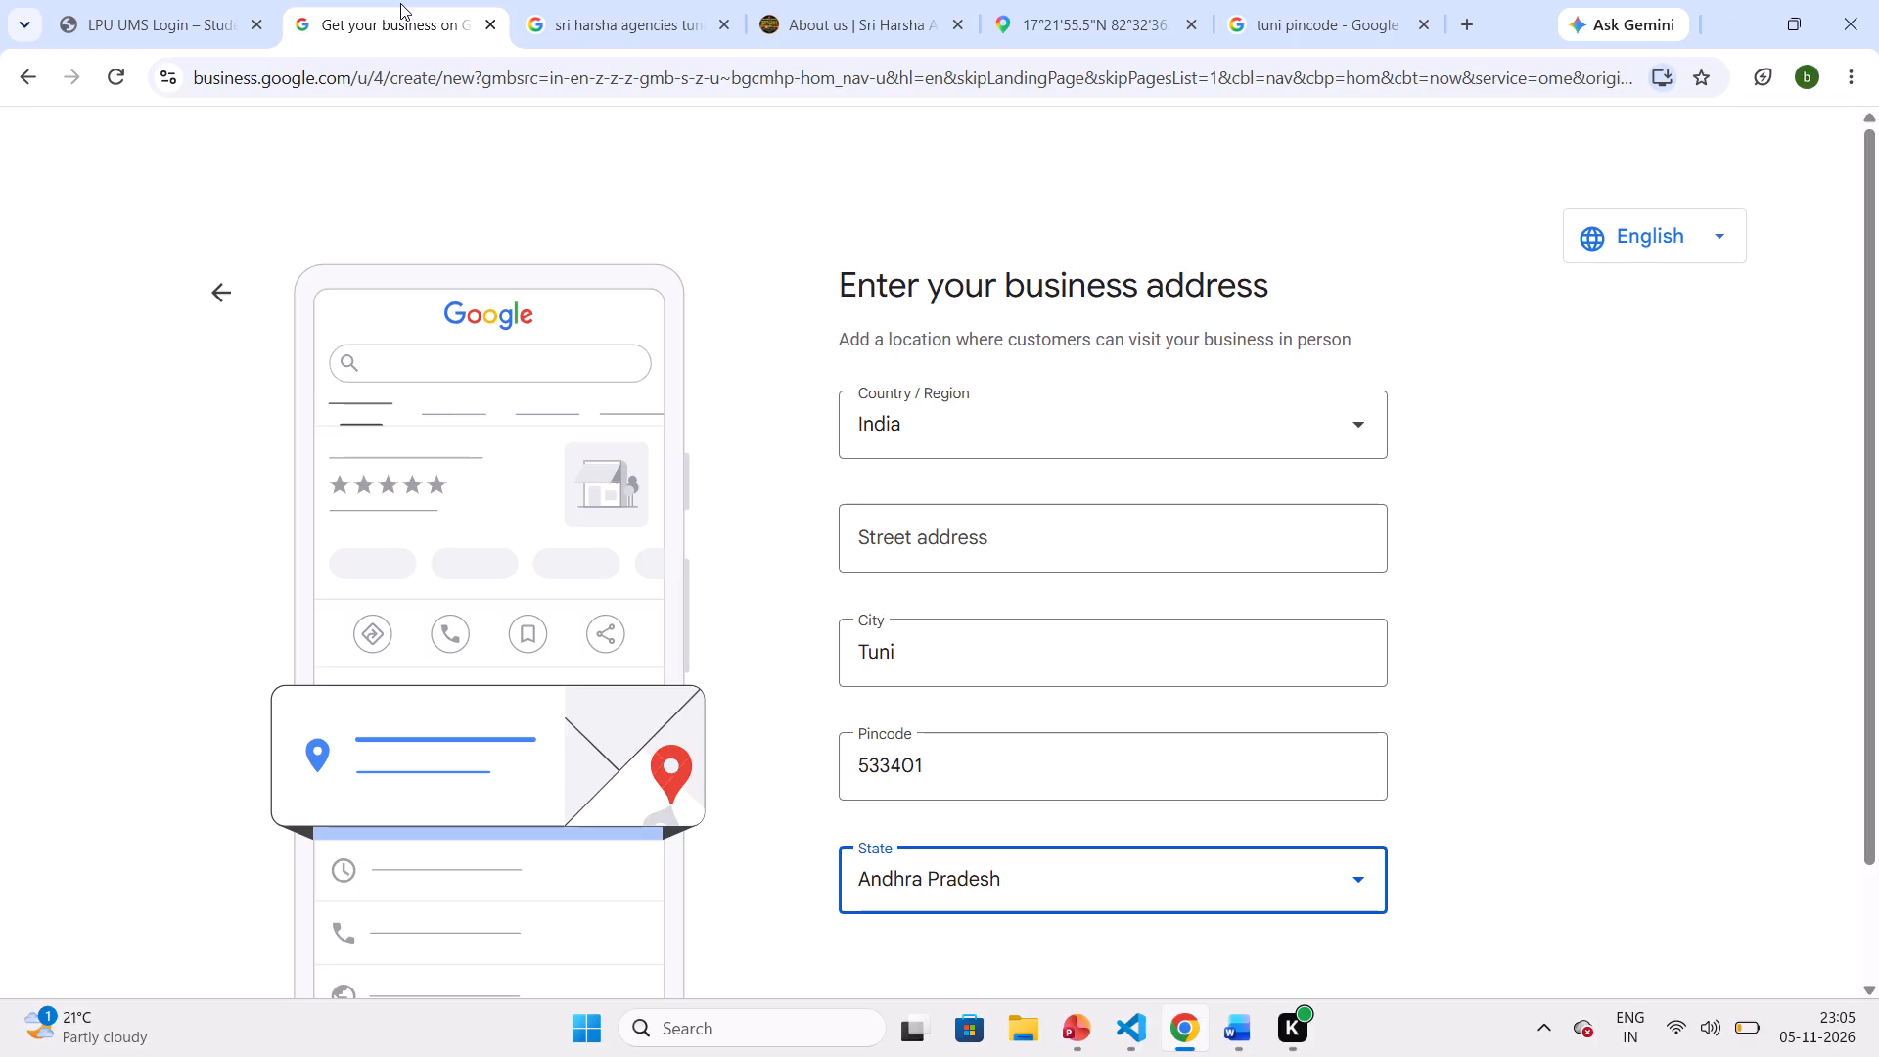
pyautogui.click(598, 16)
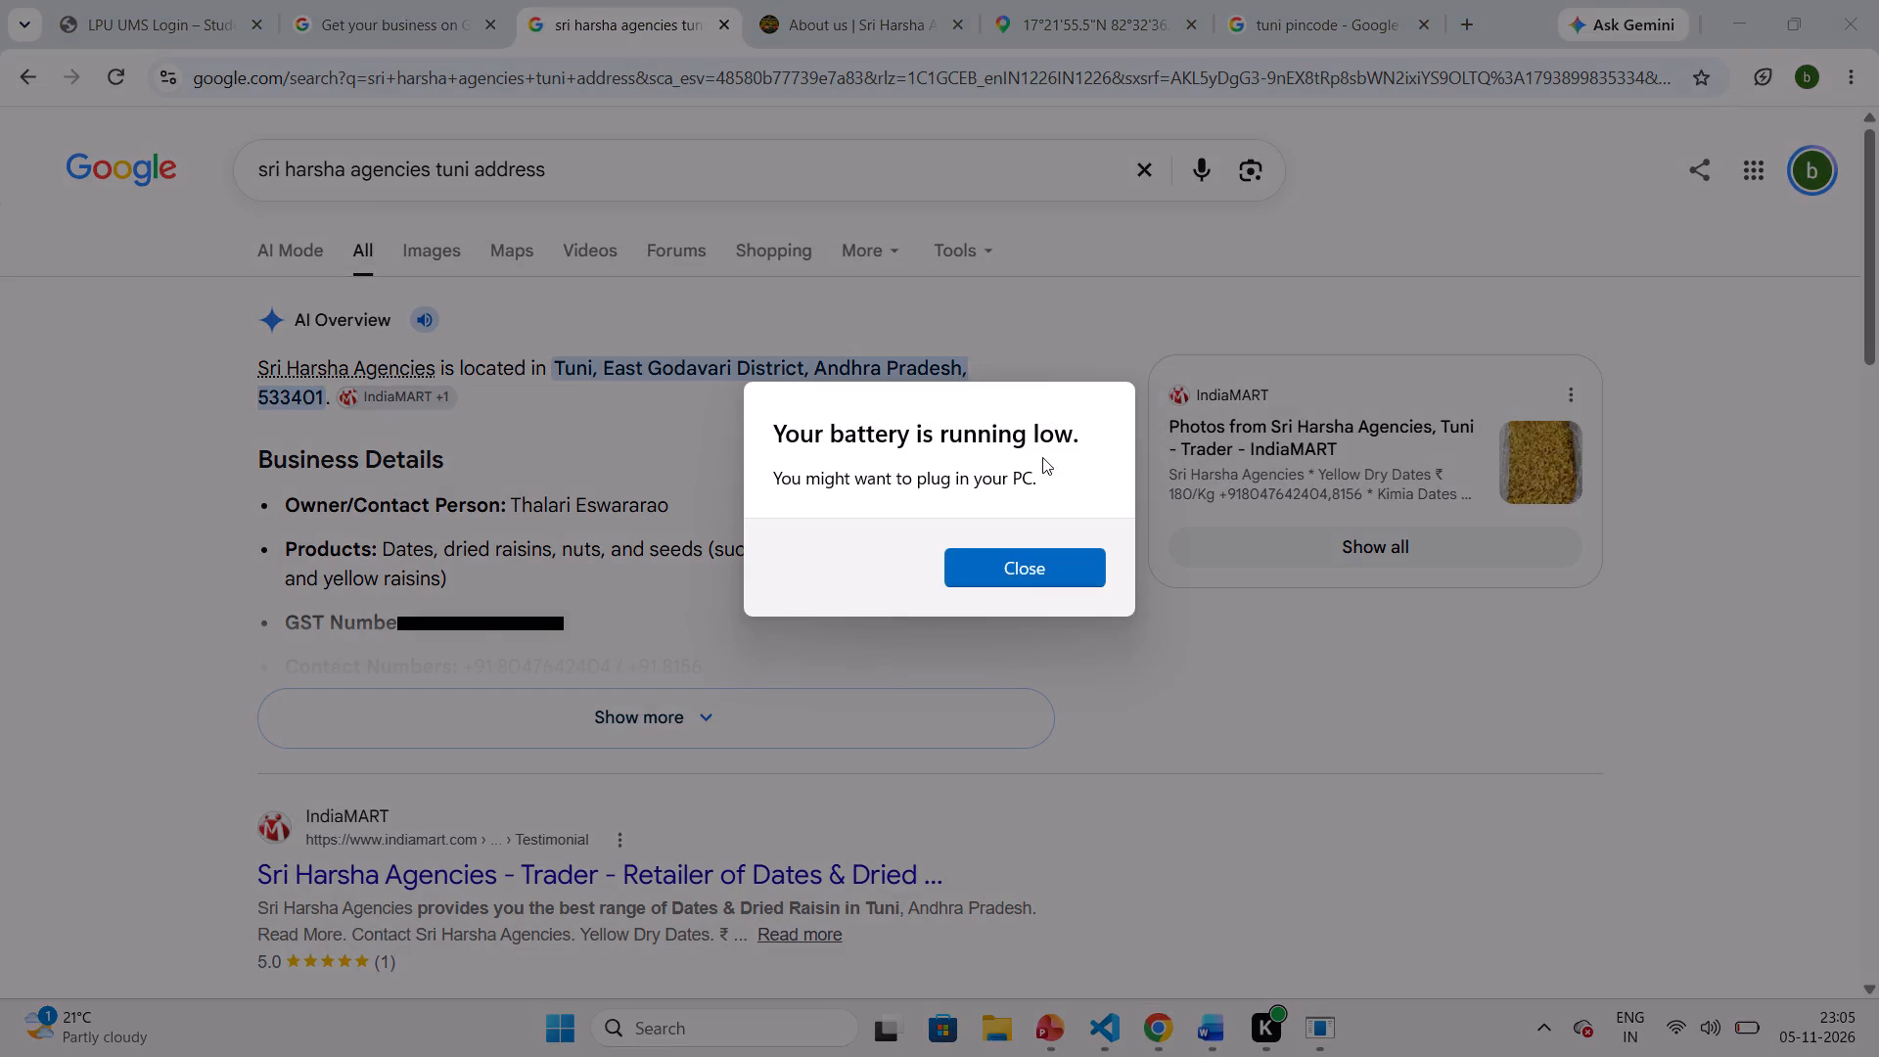
pyautogui.click(1029, 561)
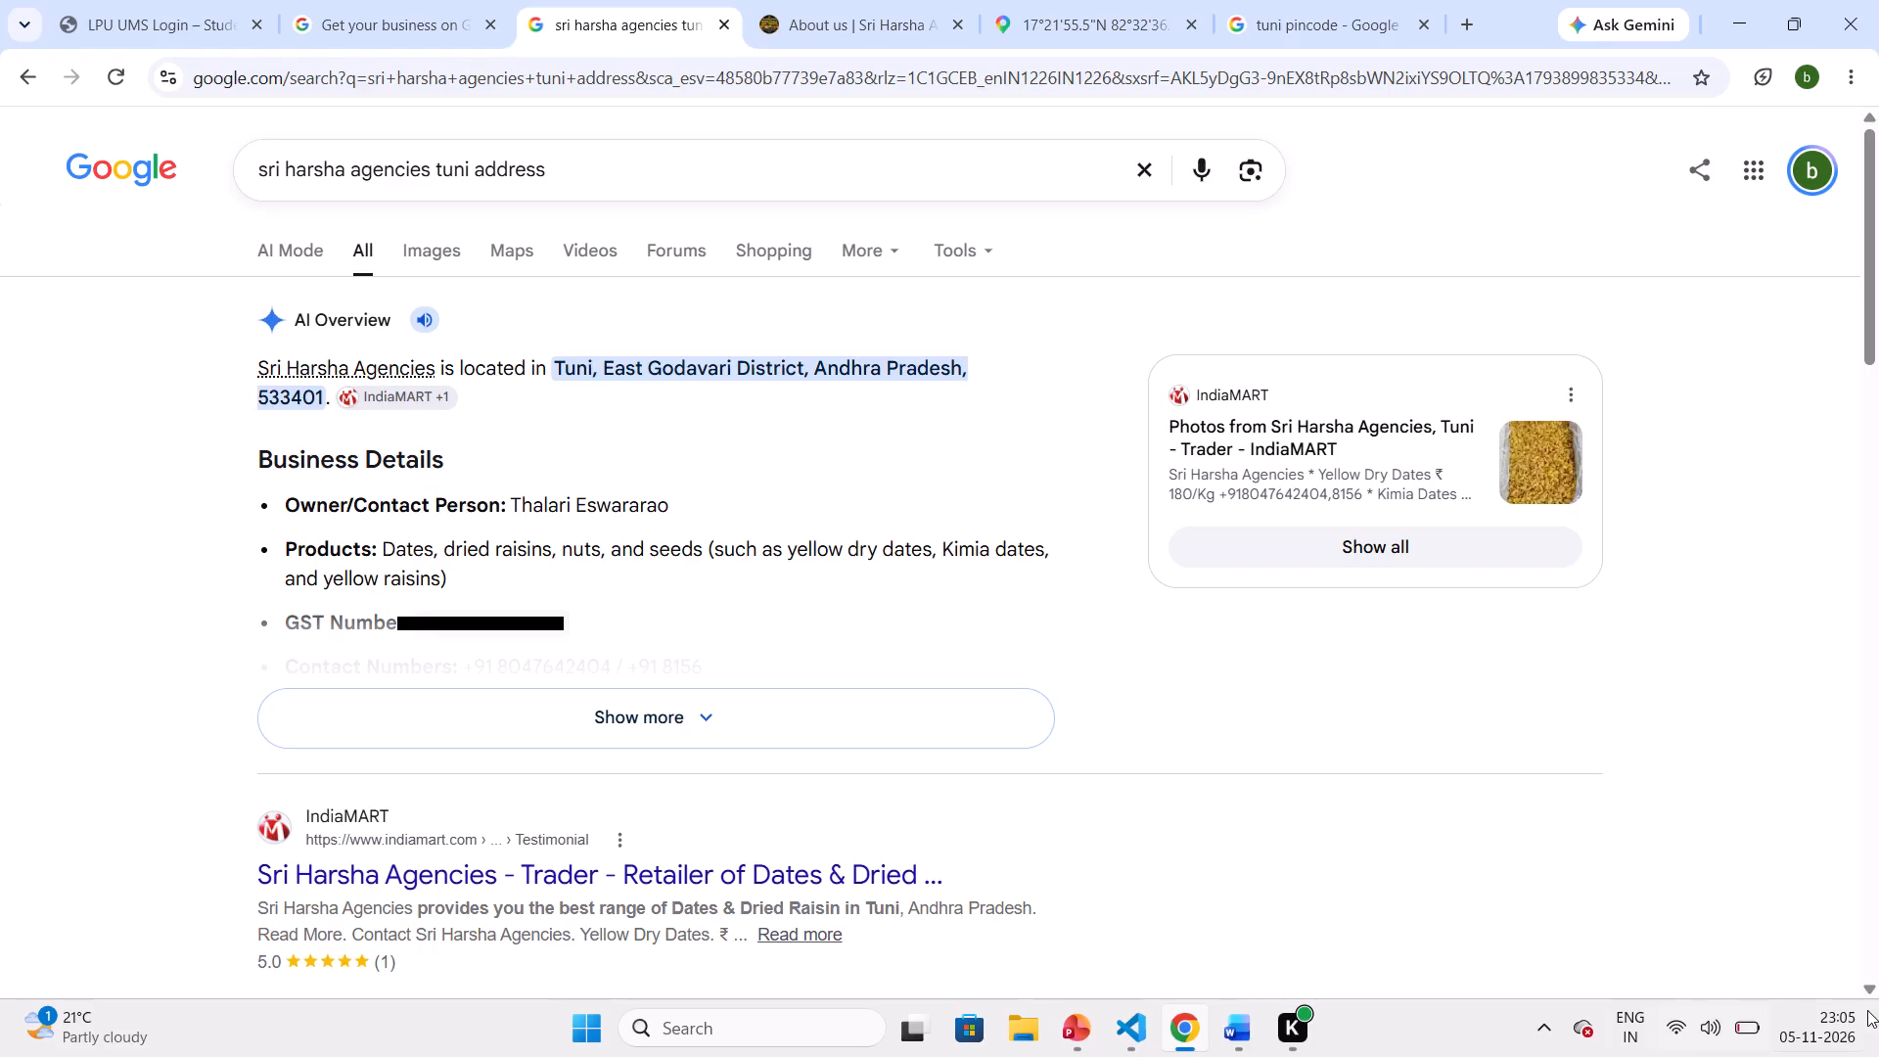
pyautogui.click(796, 709)
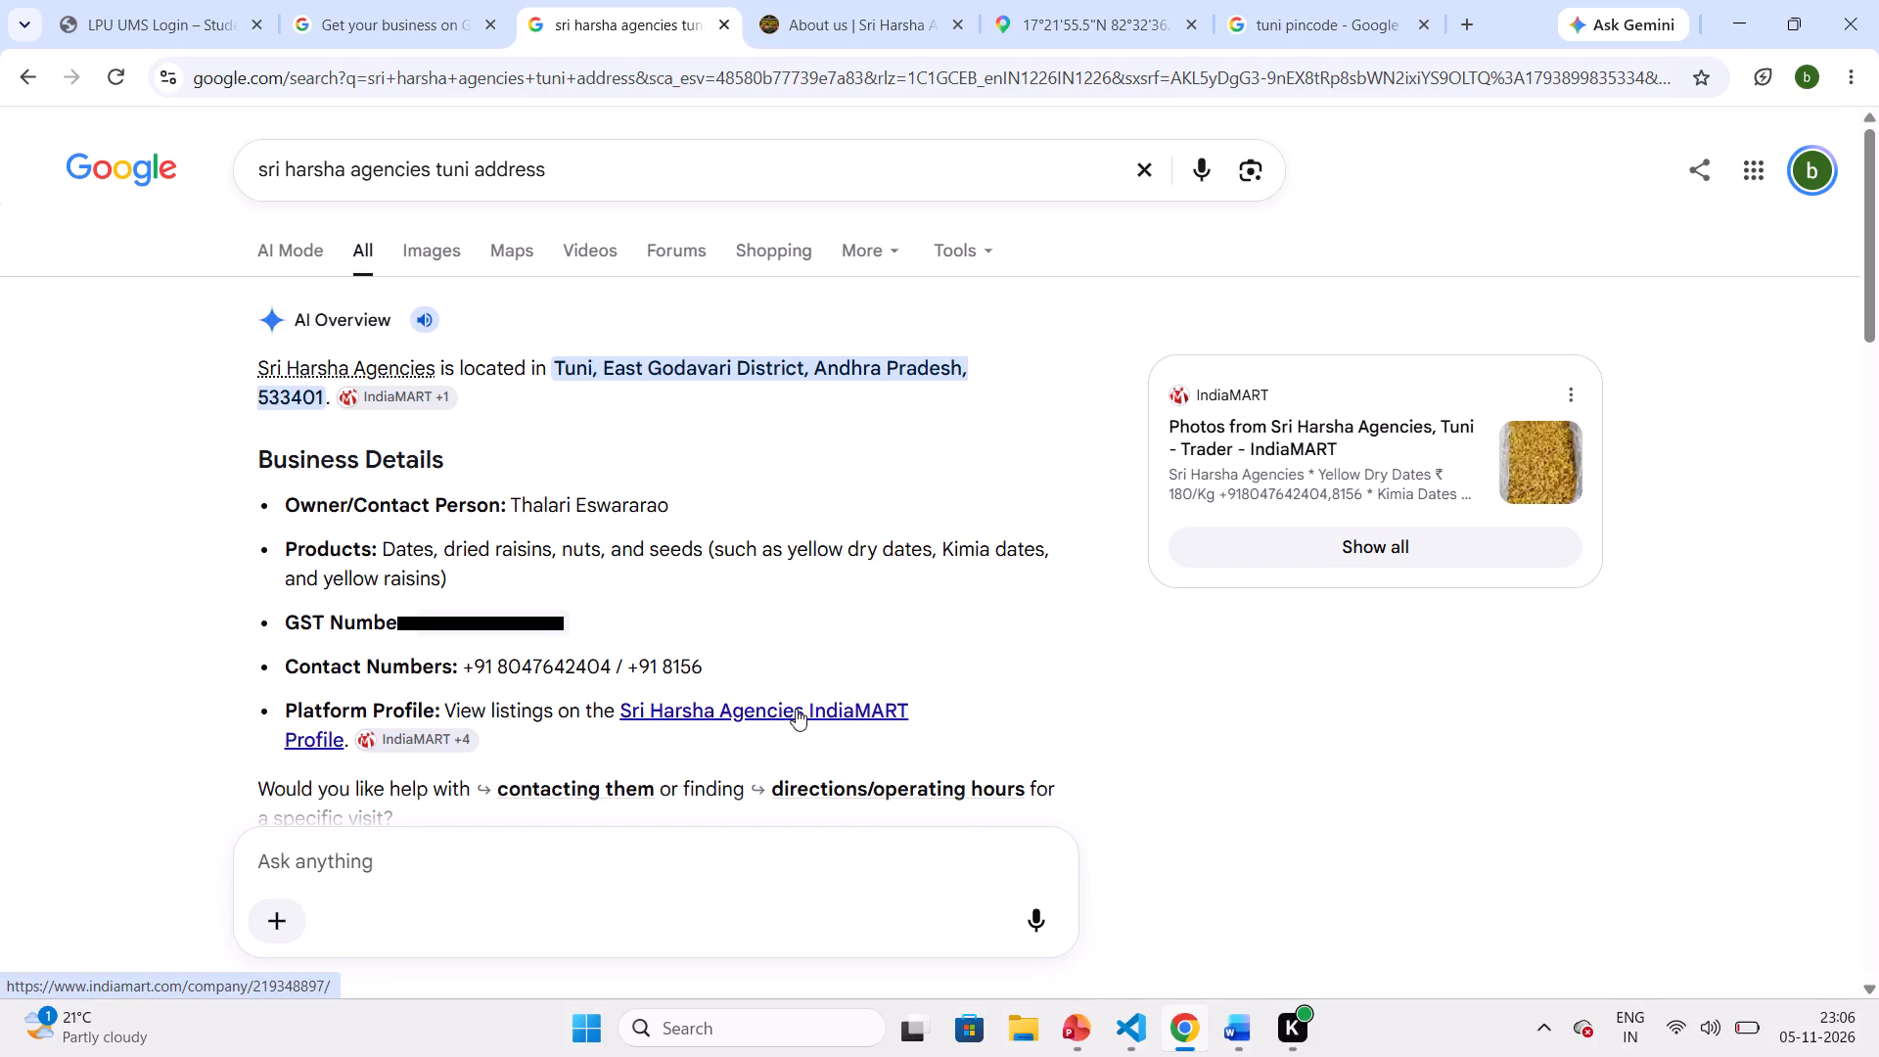
# Ask the AI overview the follow-up "i want full address" and read its answer for a street address.
pyautogui.click(449, 871)
pyautogui.write('i want full address')
pyautogui.press('Return')
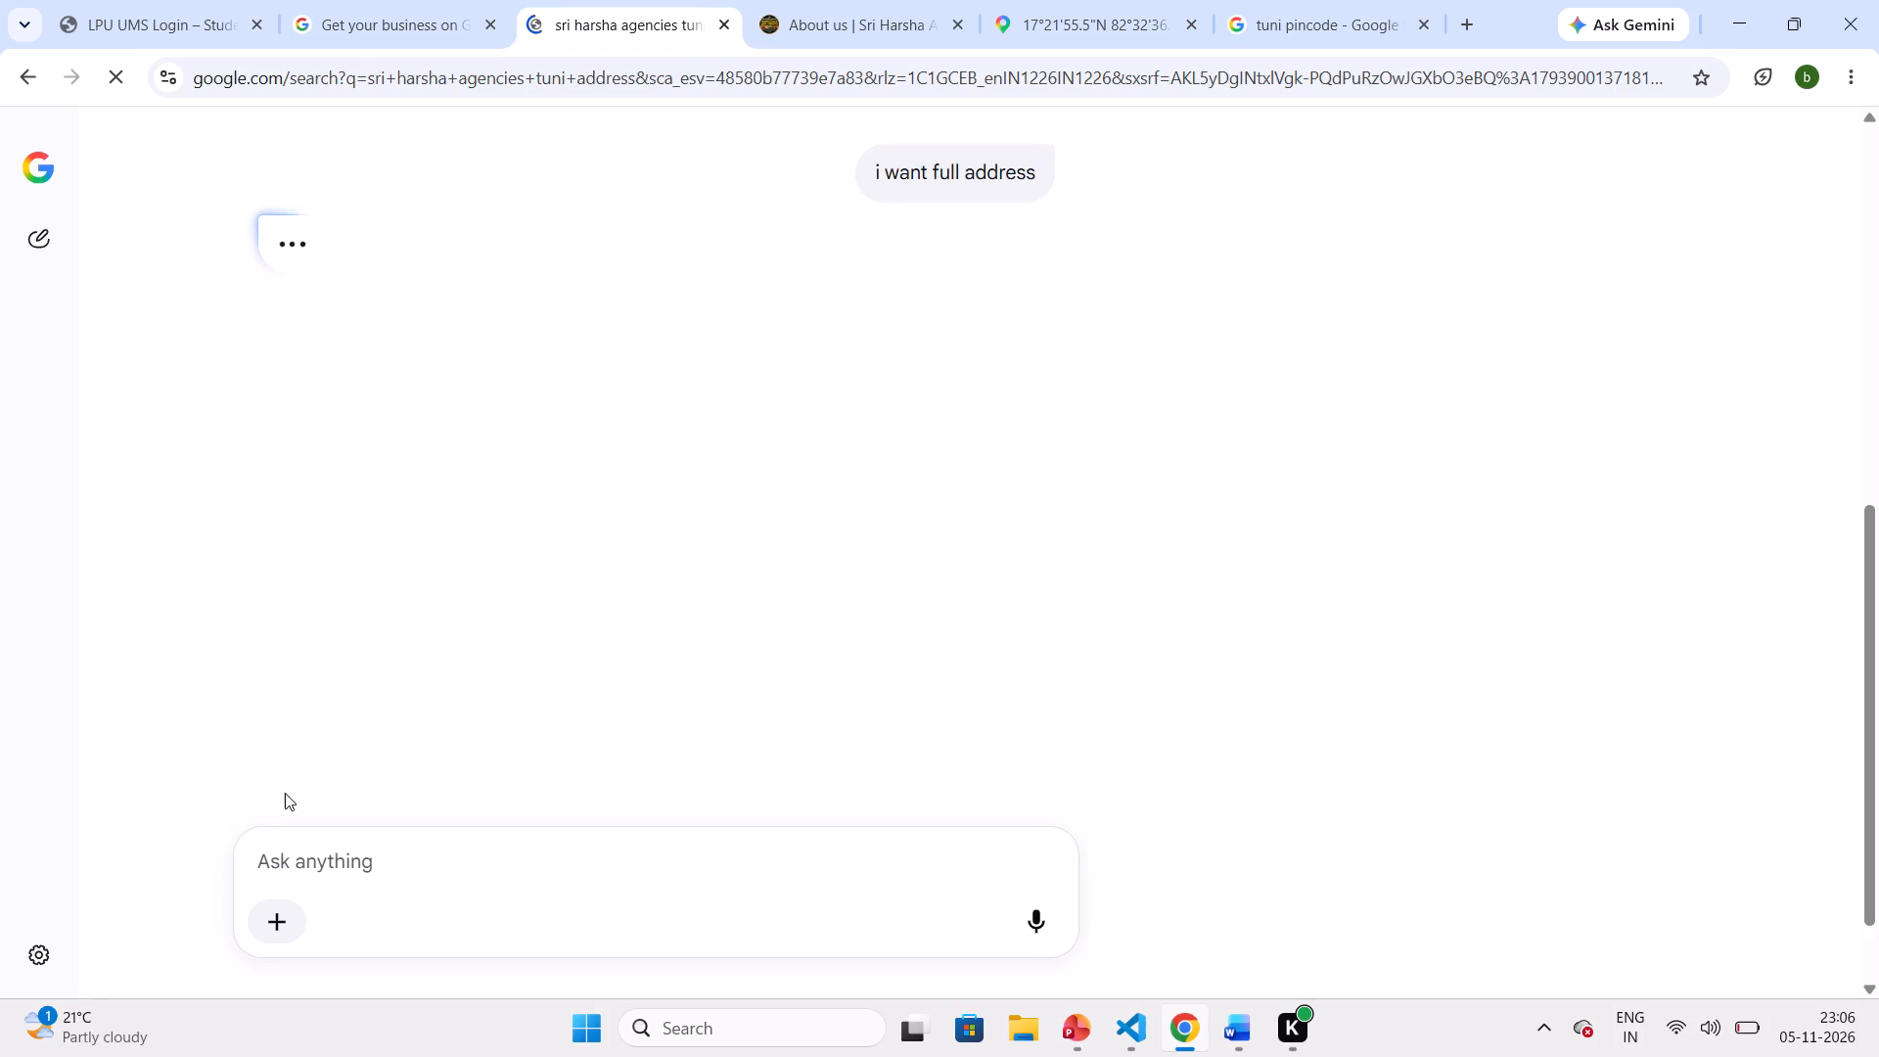
pyautogui.scroll(3, 524, 598)
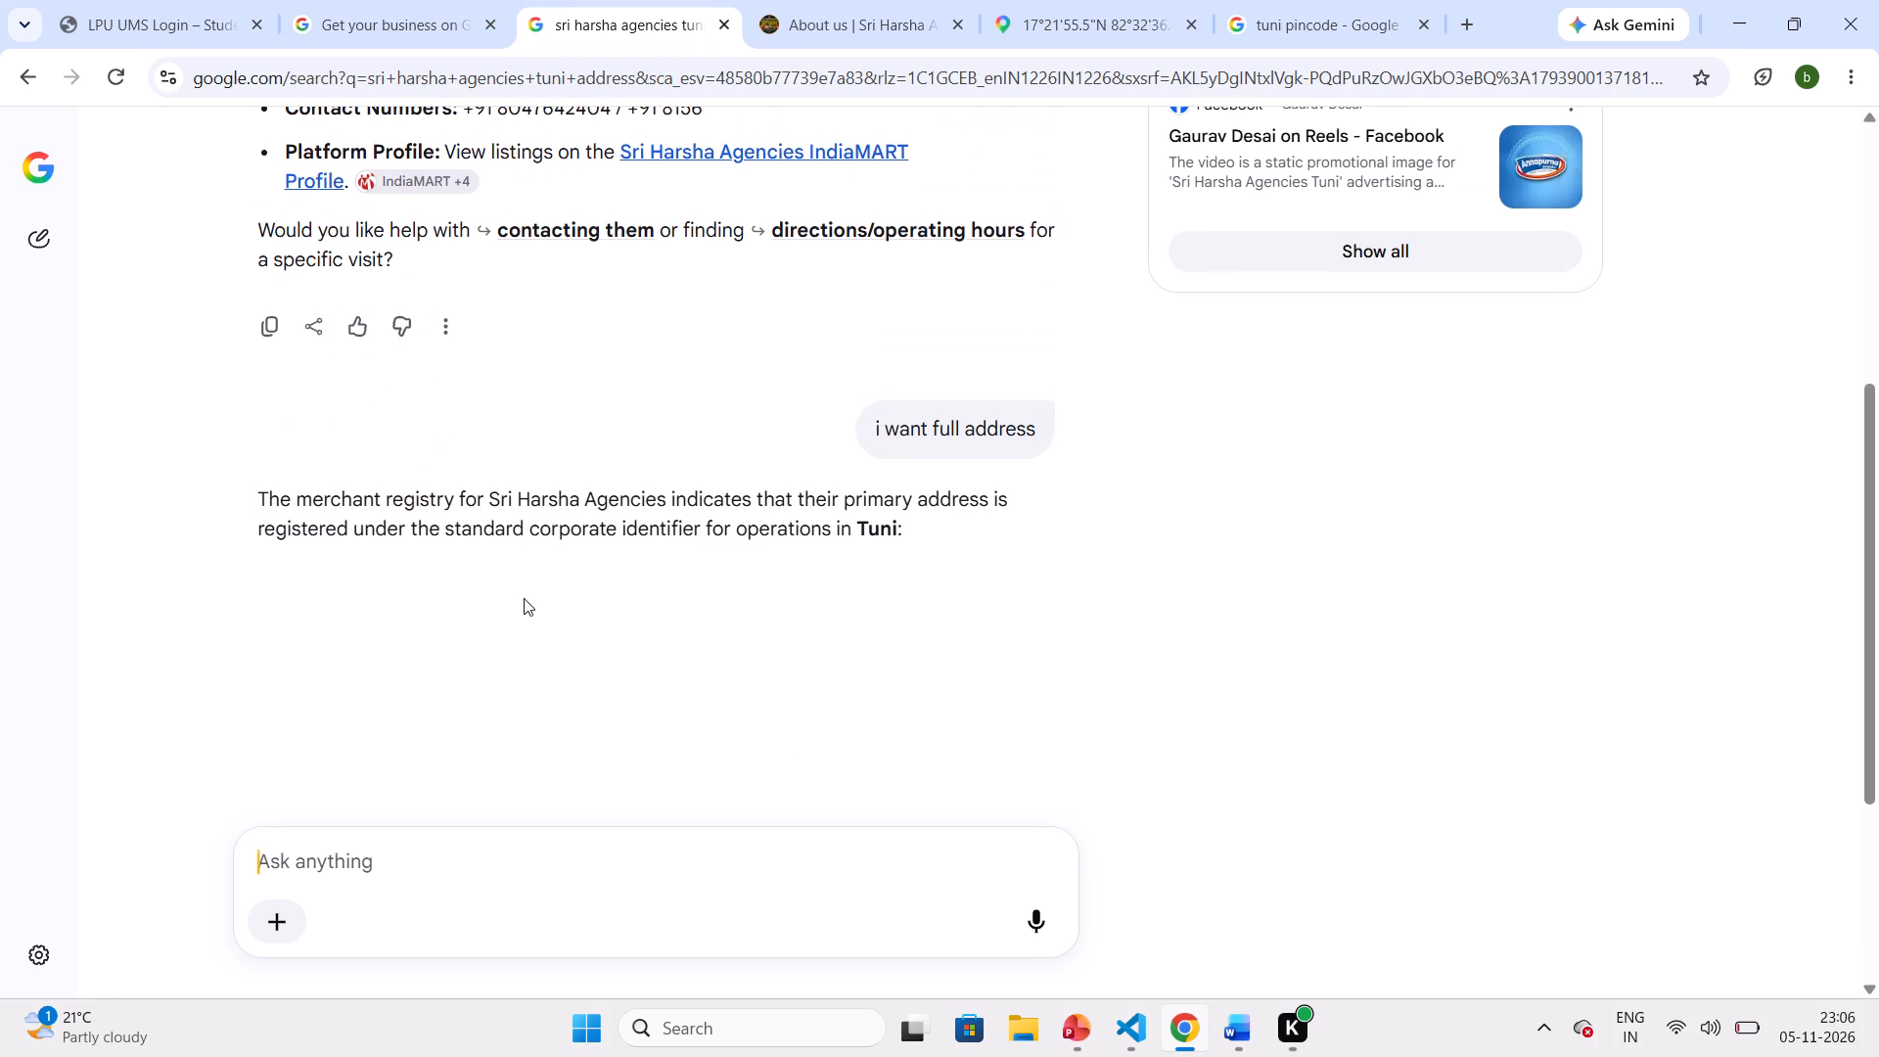
pyautogui.scroll(-1, 524, 598)
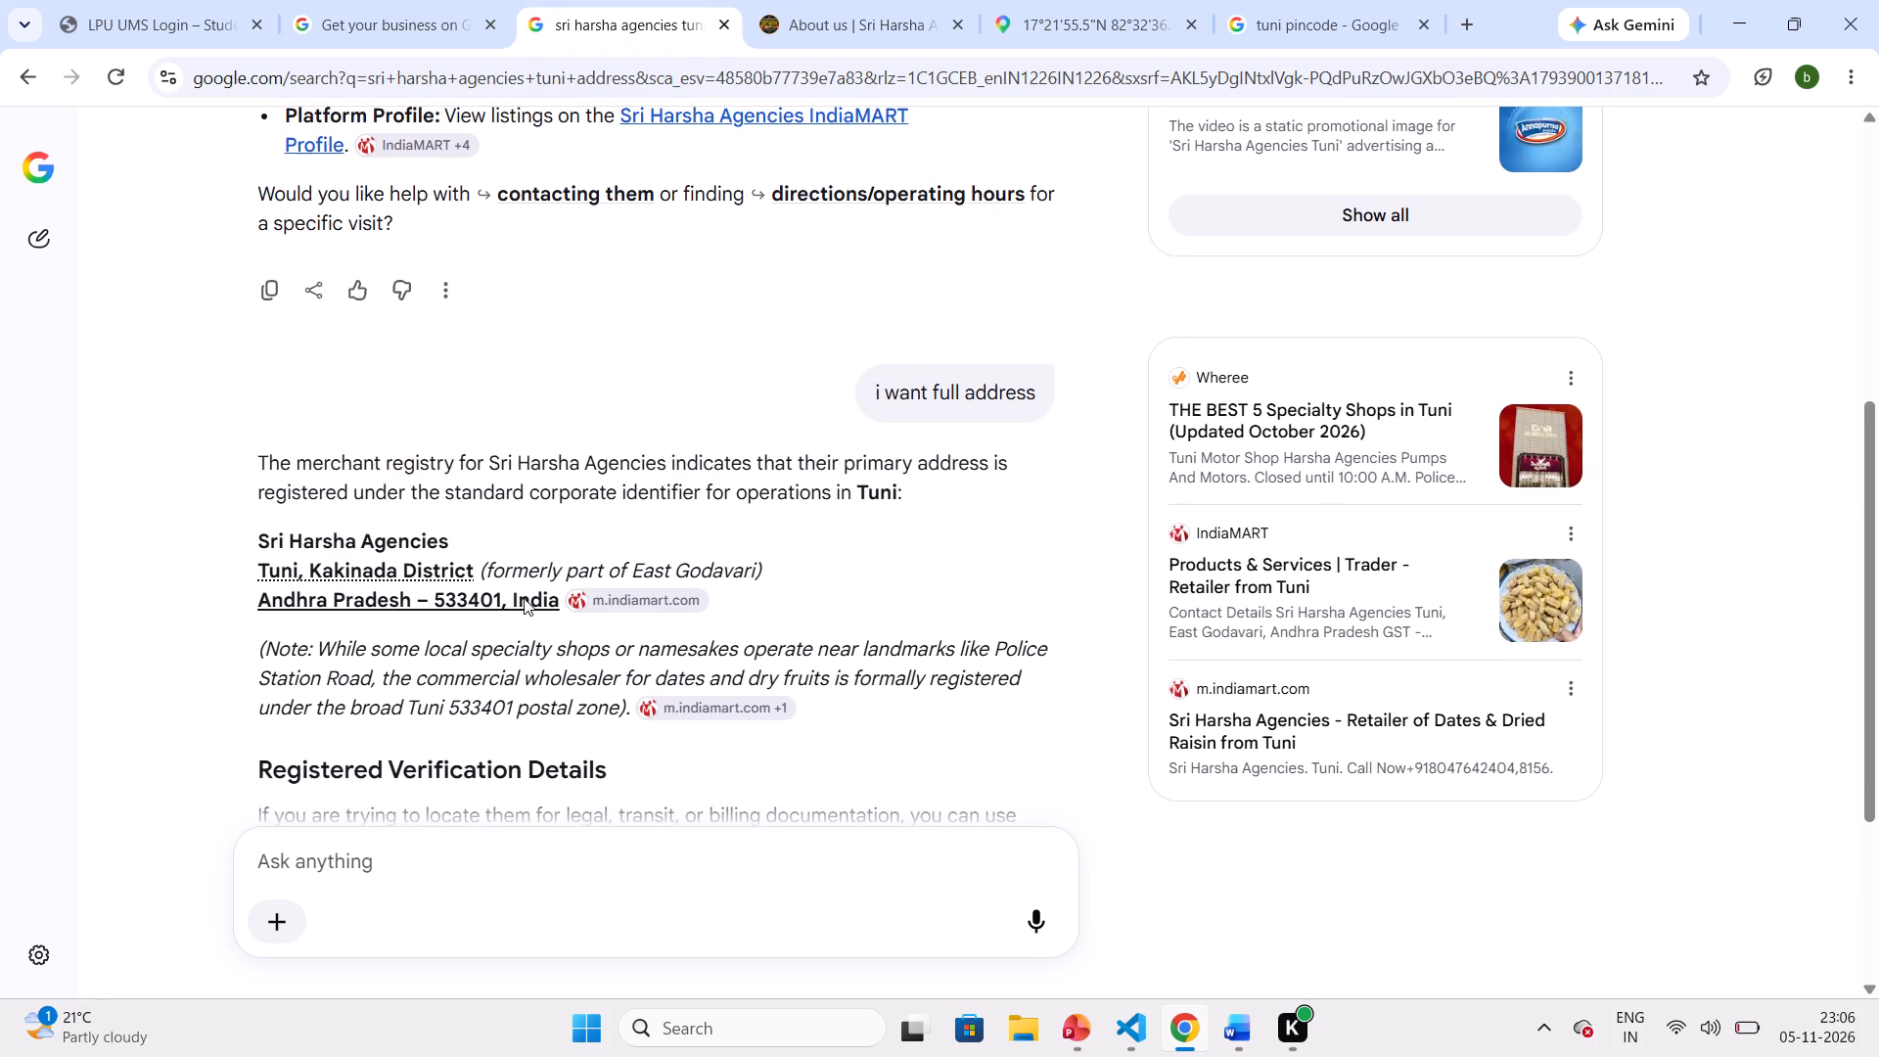
pyautogui.scroll(-1, 524, 598)
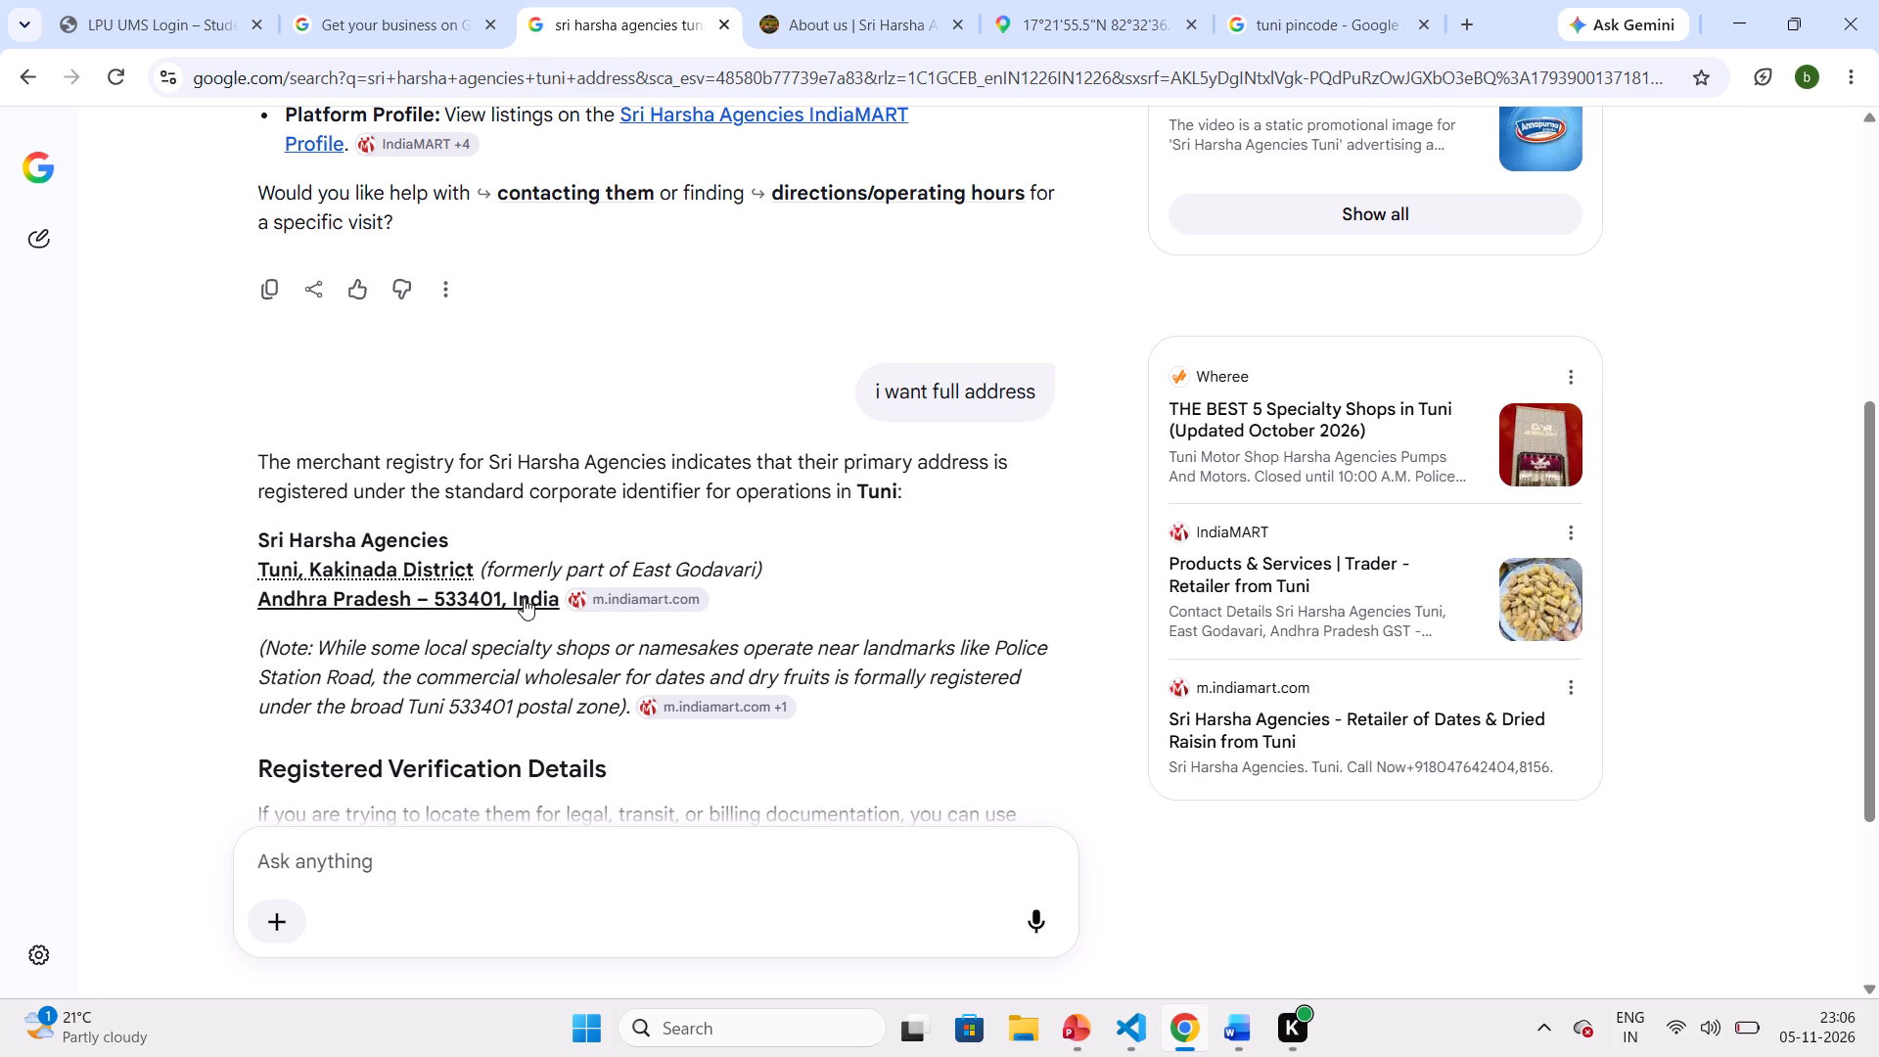
# Examine the streets around the shop's pin in Google Maps and open the place details of APSRTC Bus Stand, Tuni.
pyautogui.click(1091, 29)
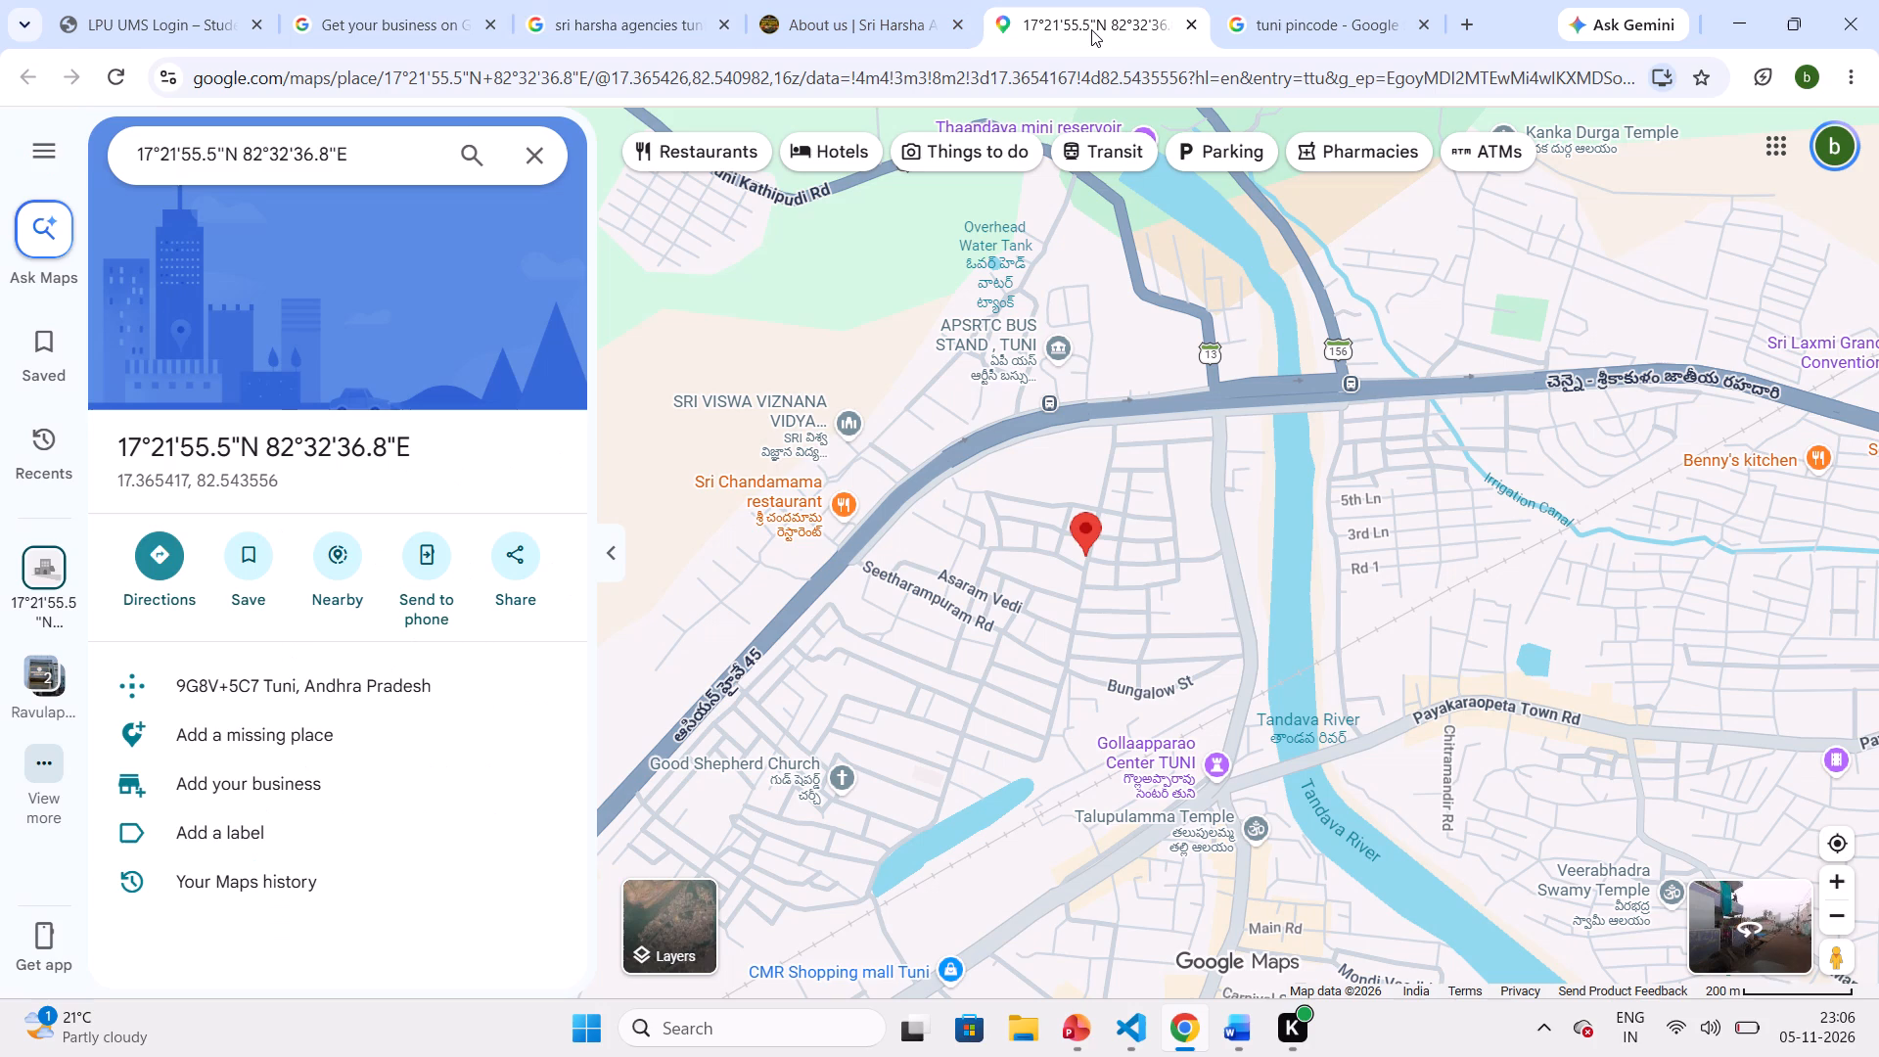
pyautogui.click(1088, 536)
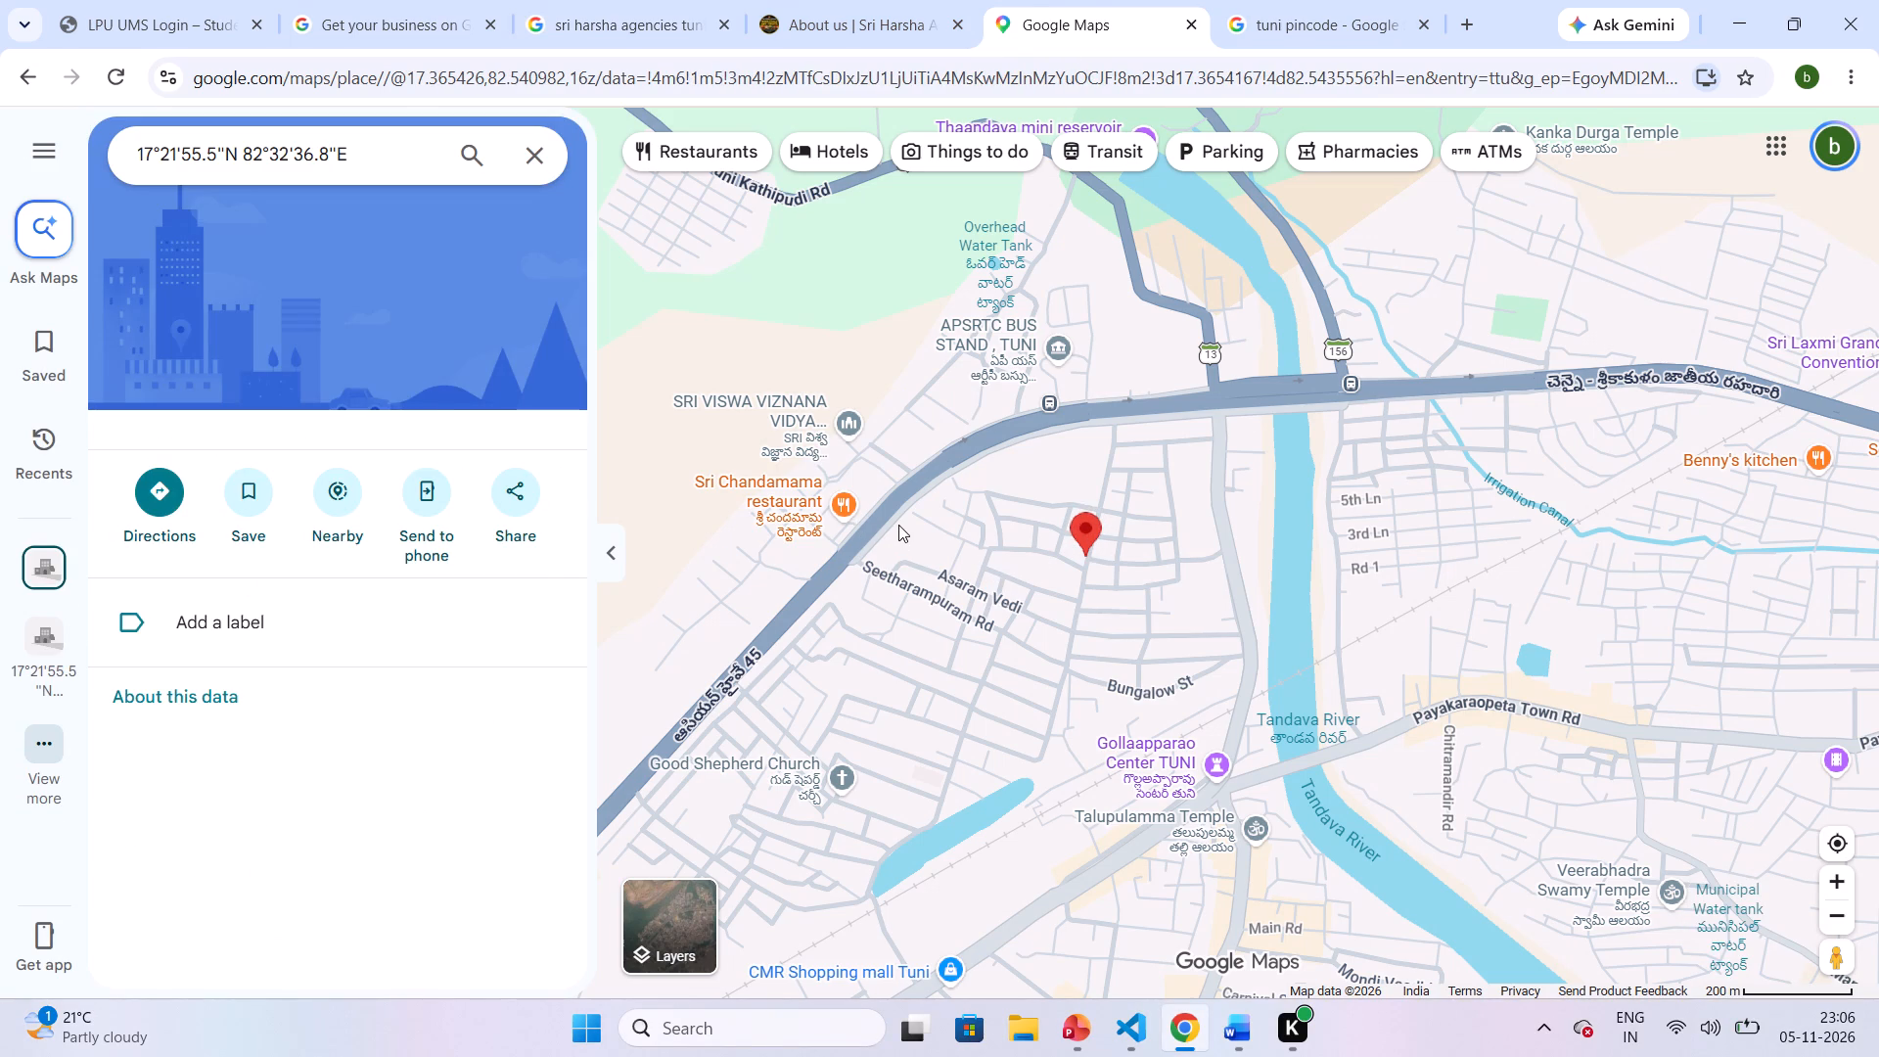
pyautogui.click(1008, 613)
pyautogui.click(1008, 613)
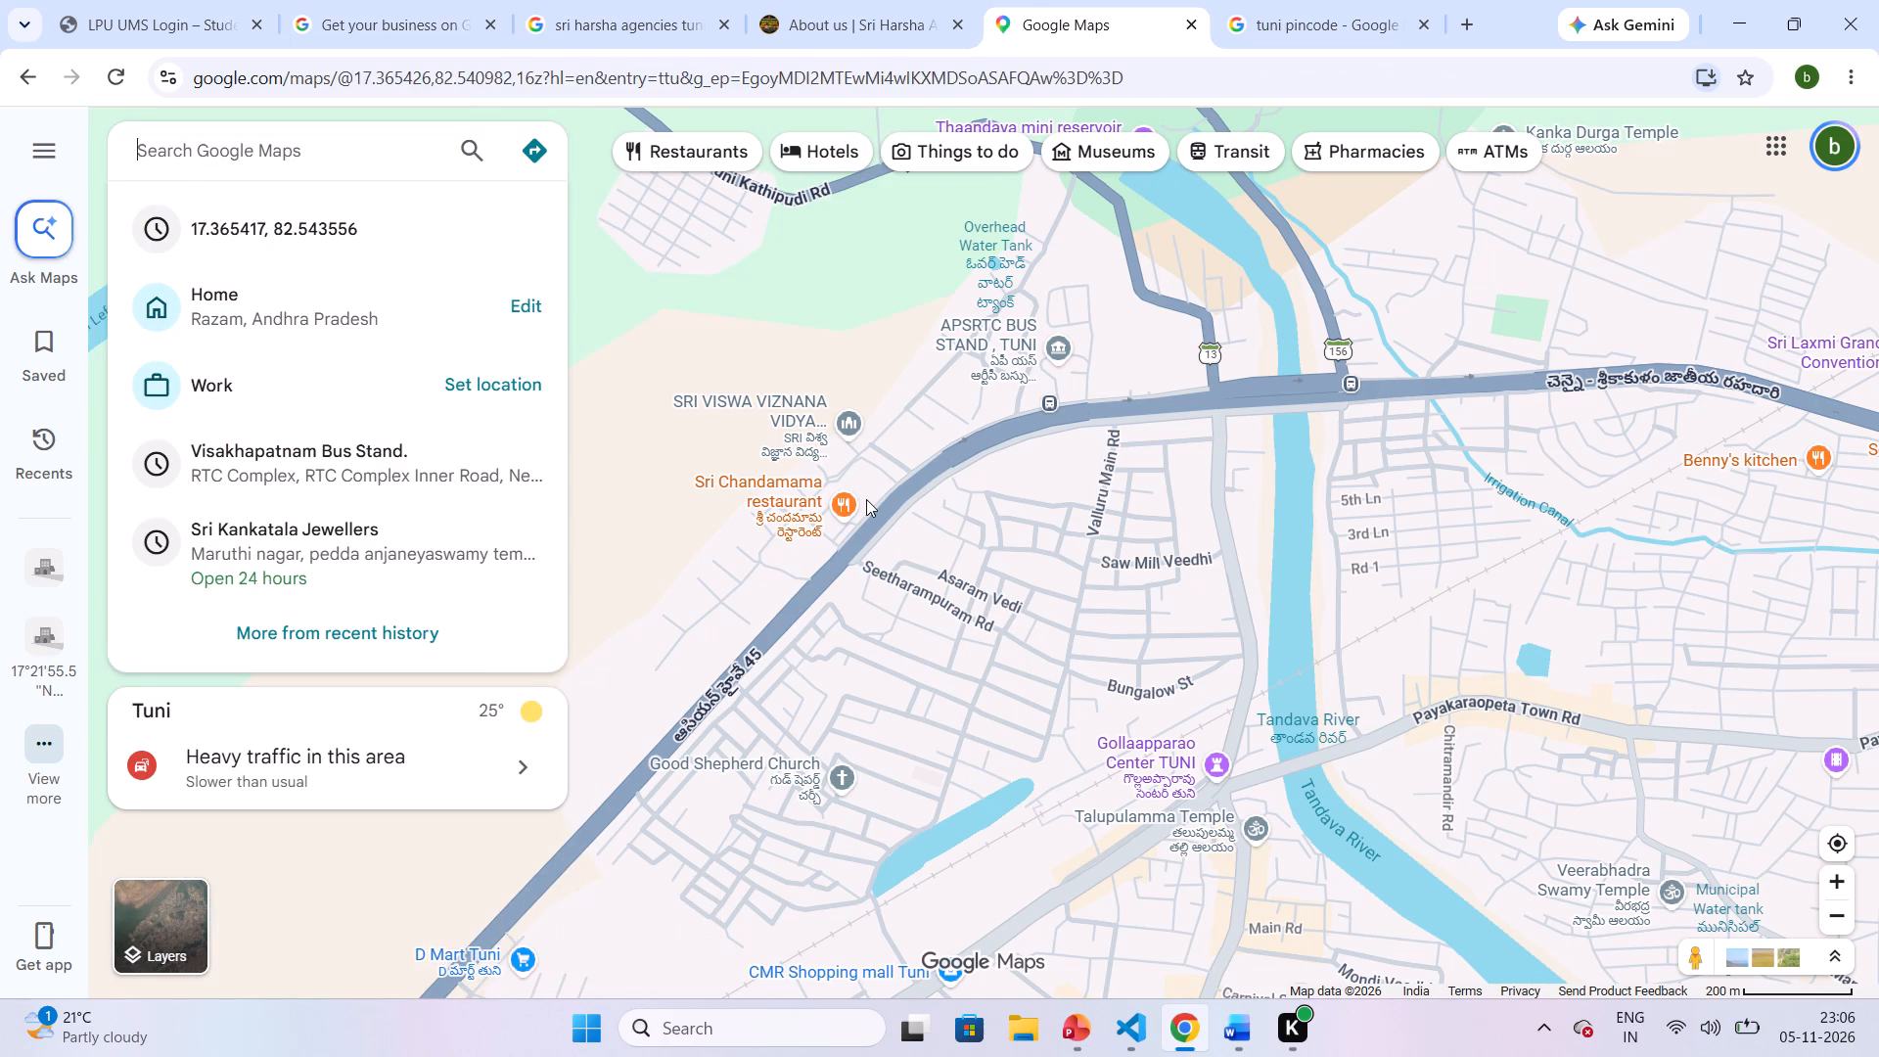
pyautogui.click(1120, 534)
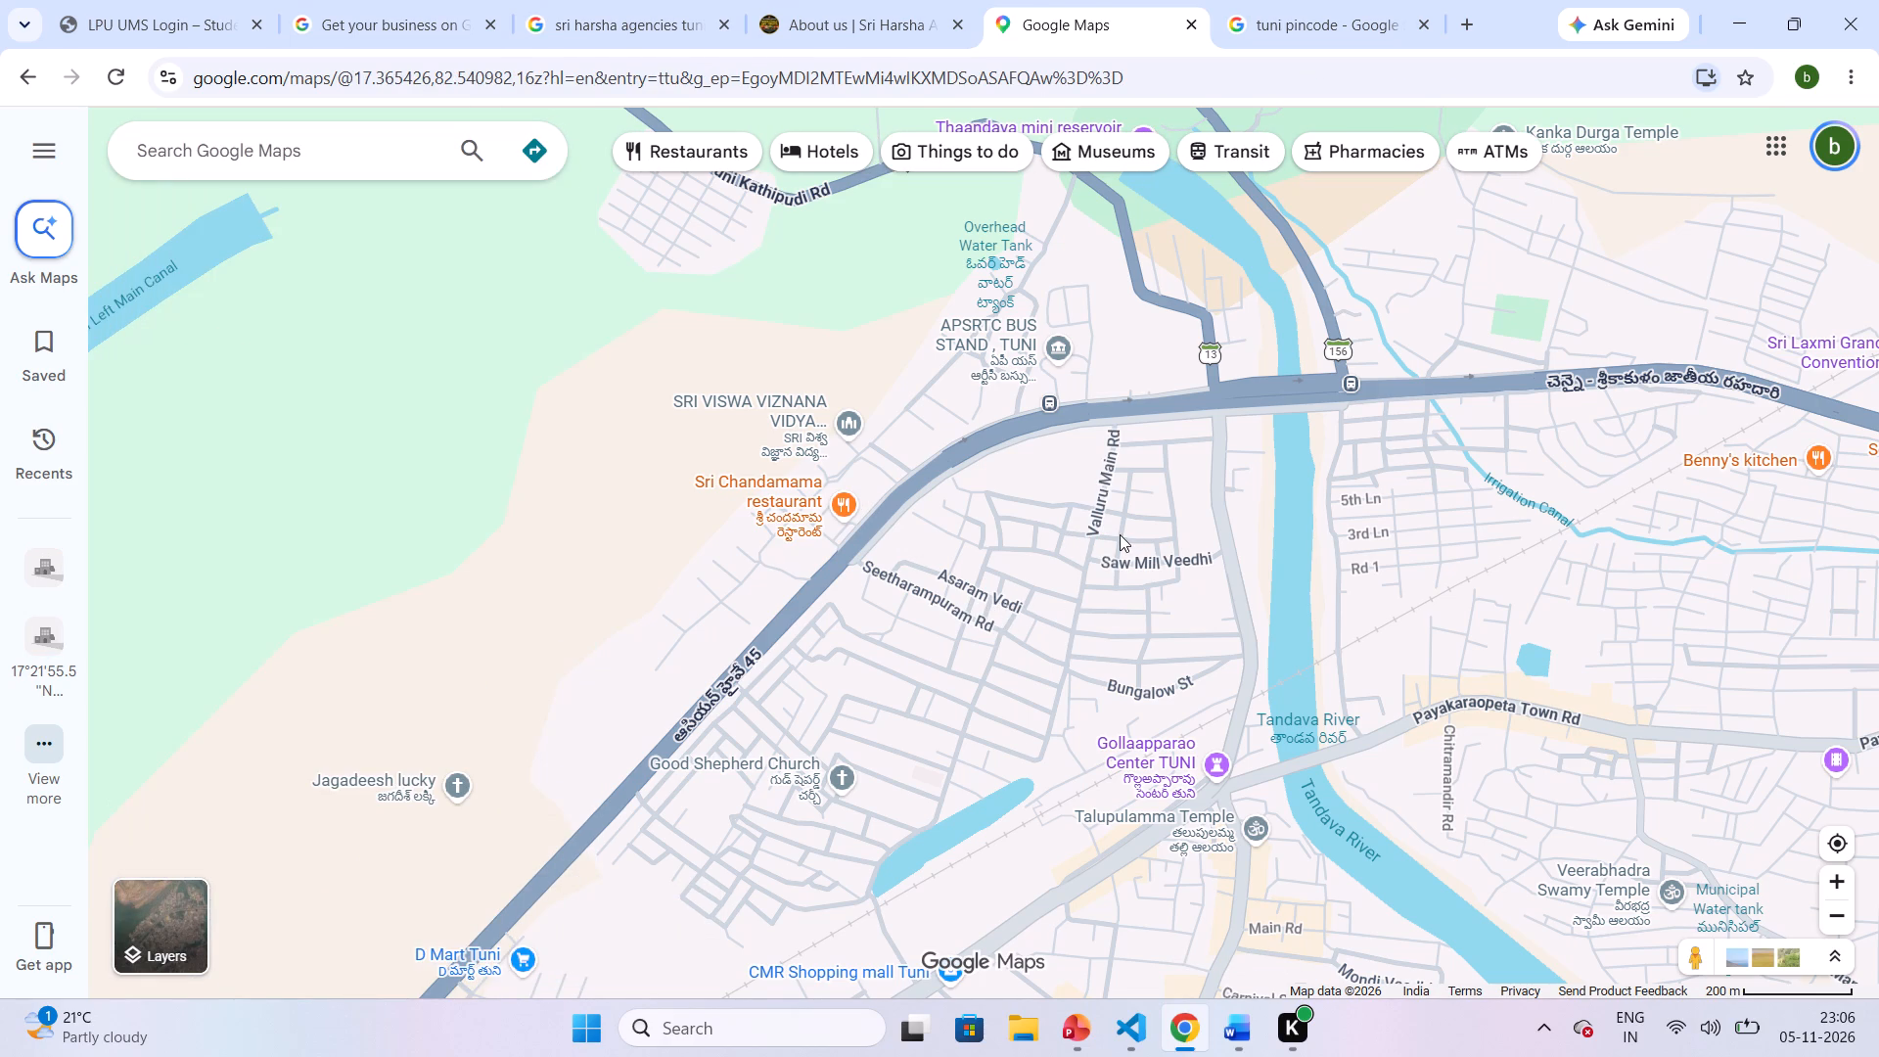
pyautogui.click(1075, 531)
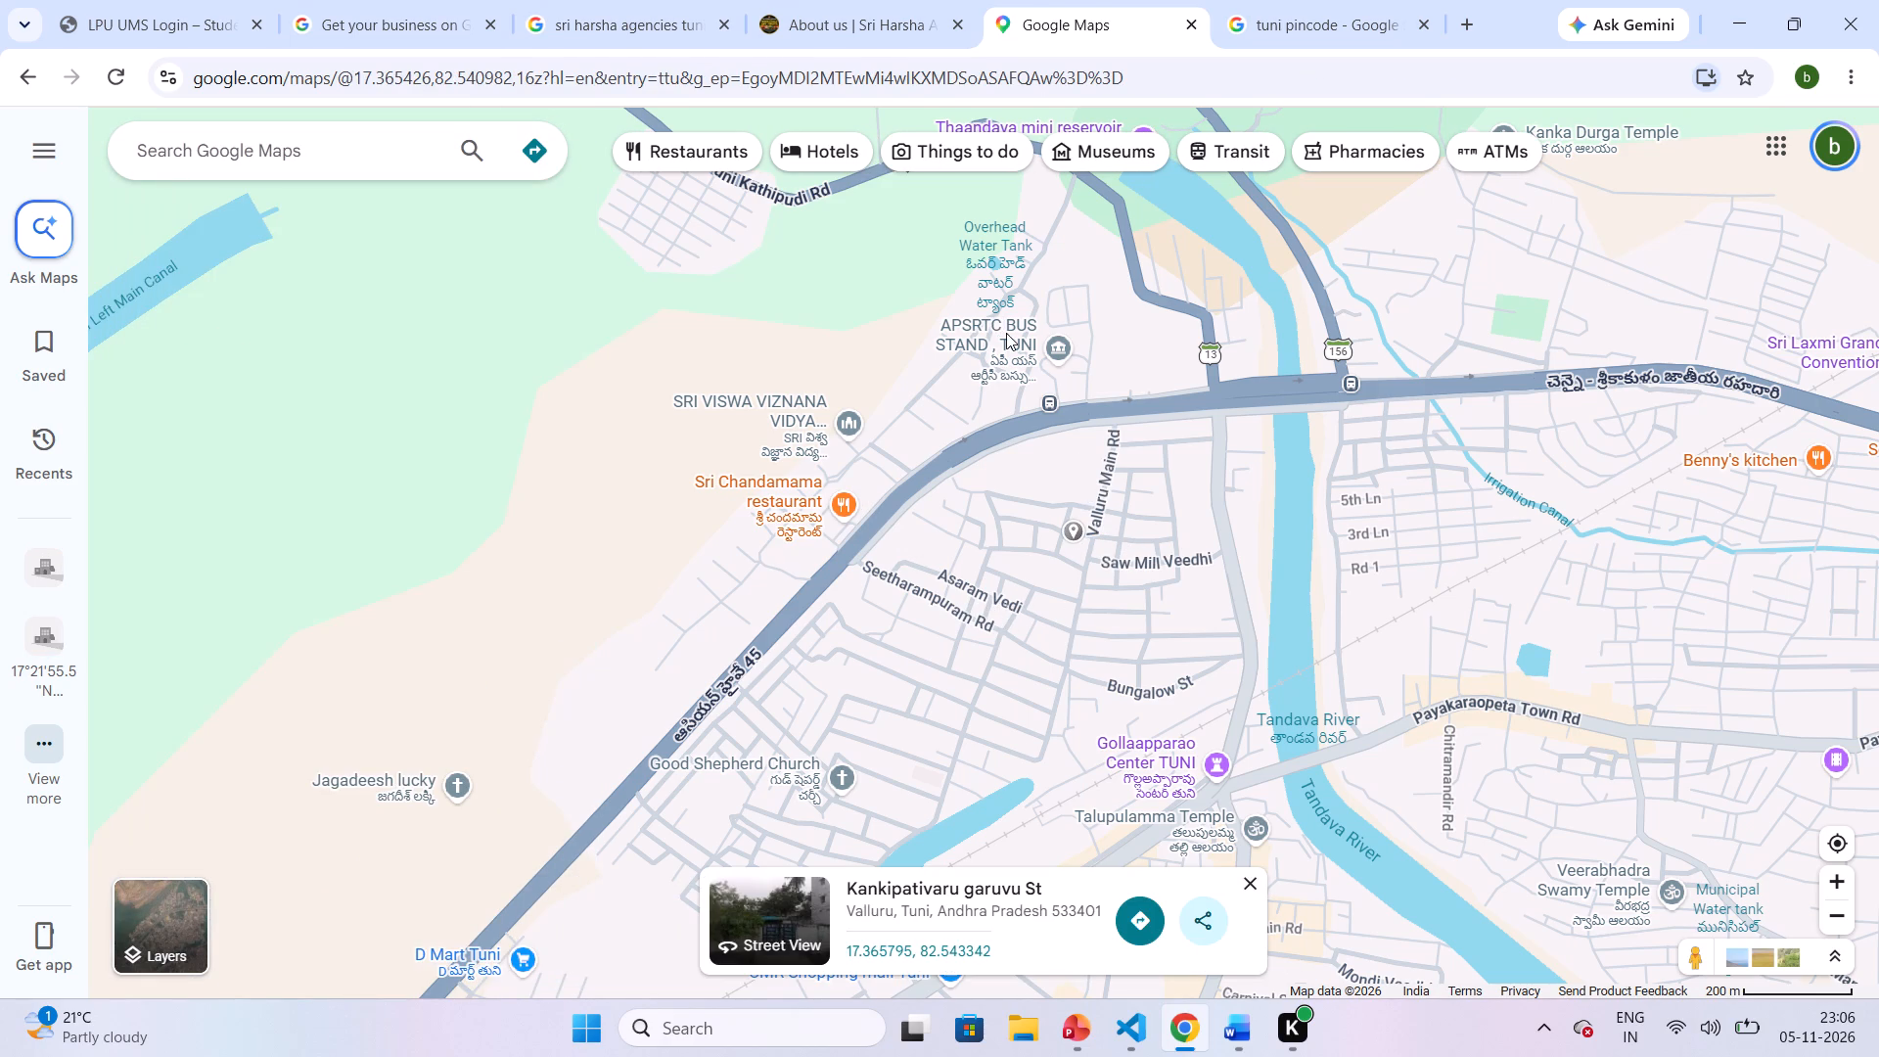
pyautogui.click(1013, 337)
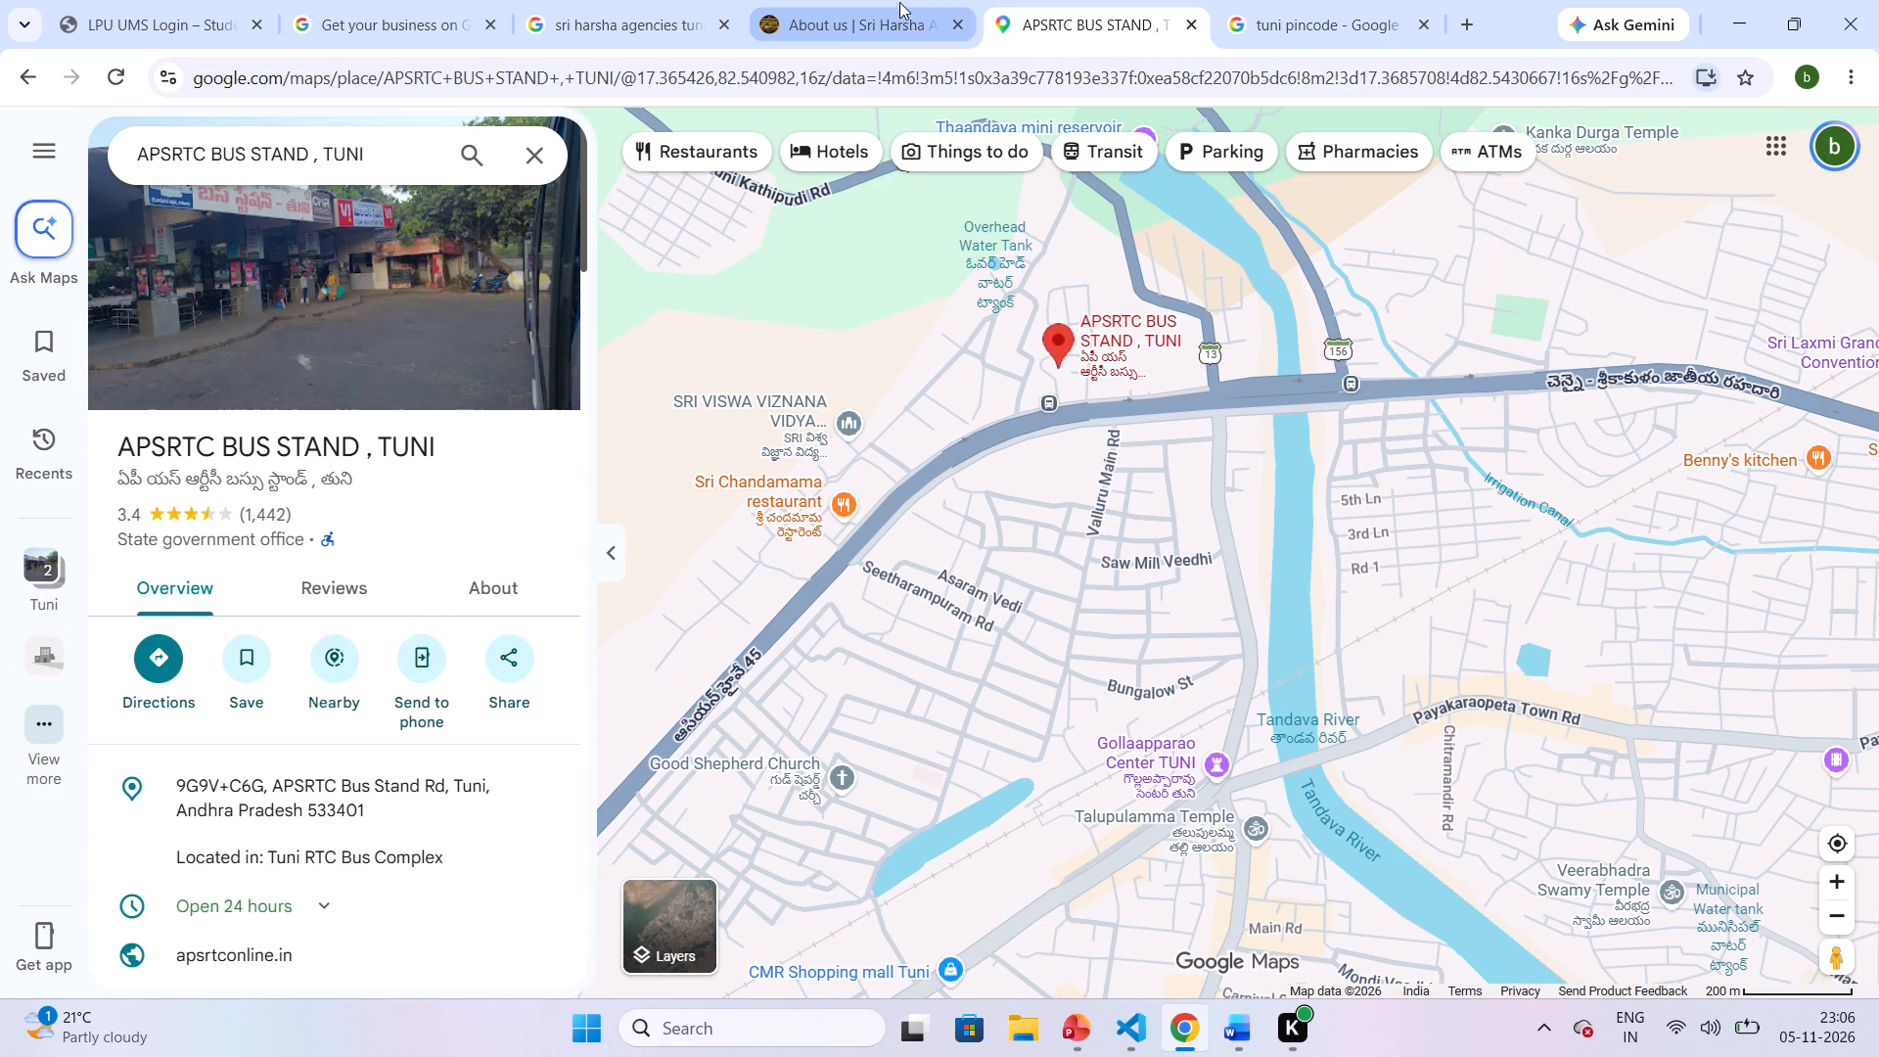
# Close the Tuni pincode search and the APSRTC Bus Stand map.
pyautogui.click(1245, 8)
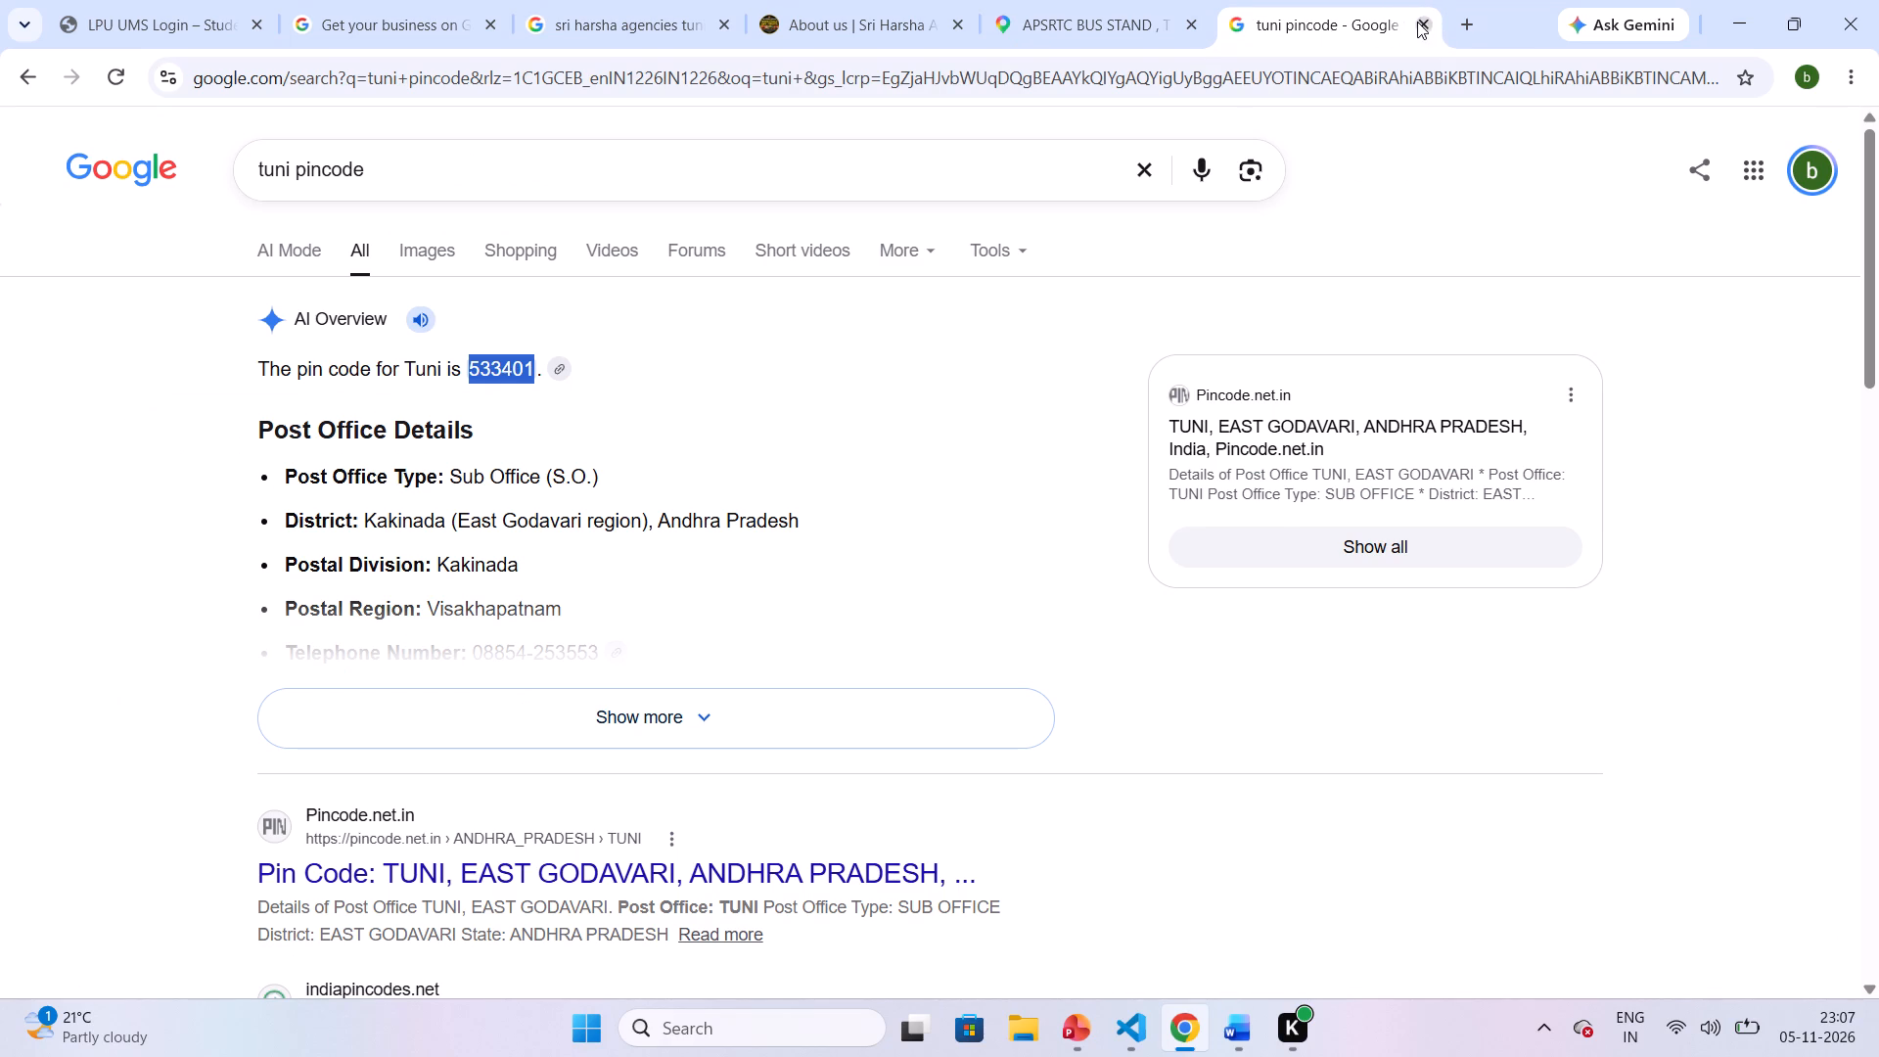
pyautogui.click(1417, 22)
pyautogui.click(1423, 23)
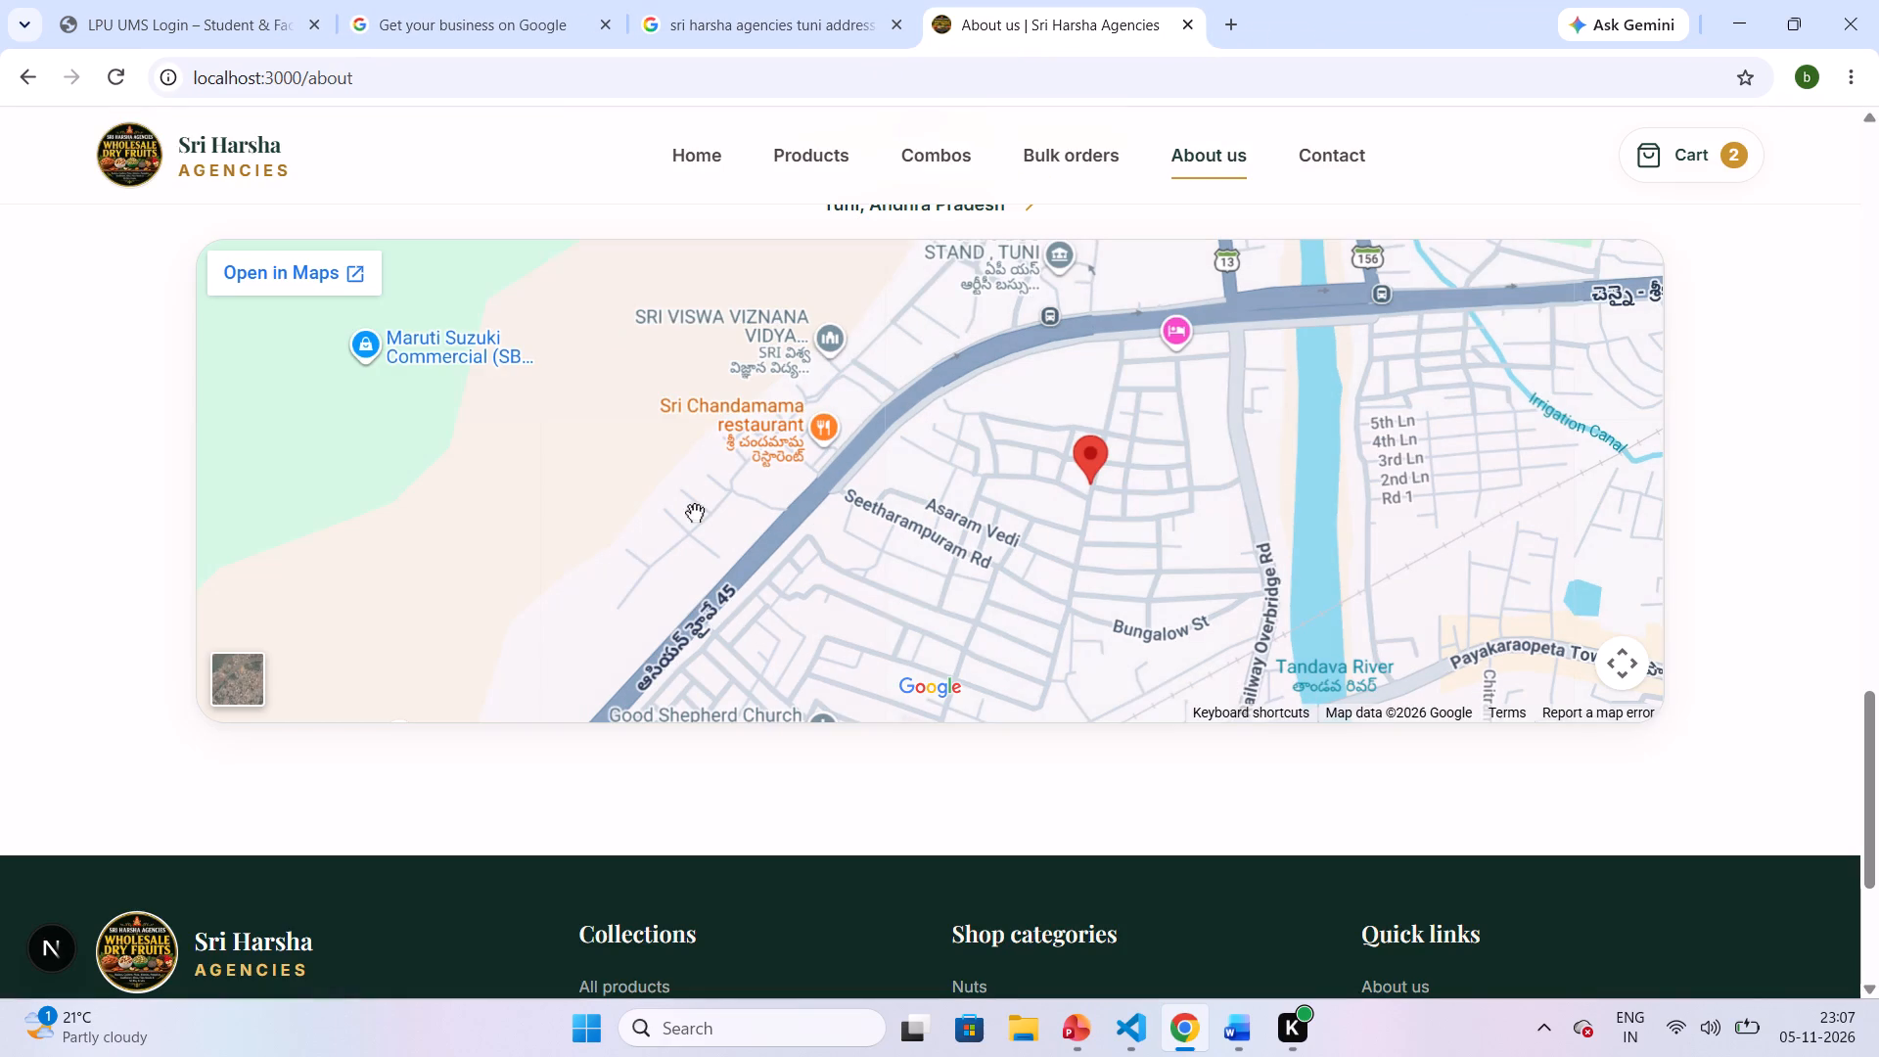
# Open the shop's pinned location in Google Maps from the website's About us map and examine the surrounding streets.
pyautogui.click(332, 290)
pyautogui.click(347, 267)
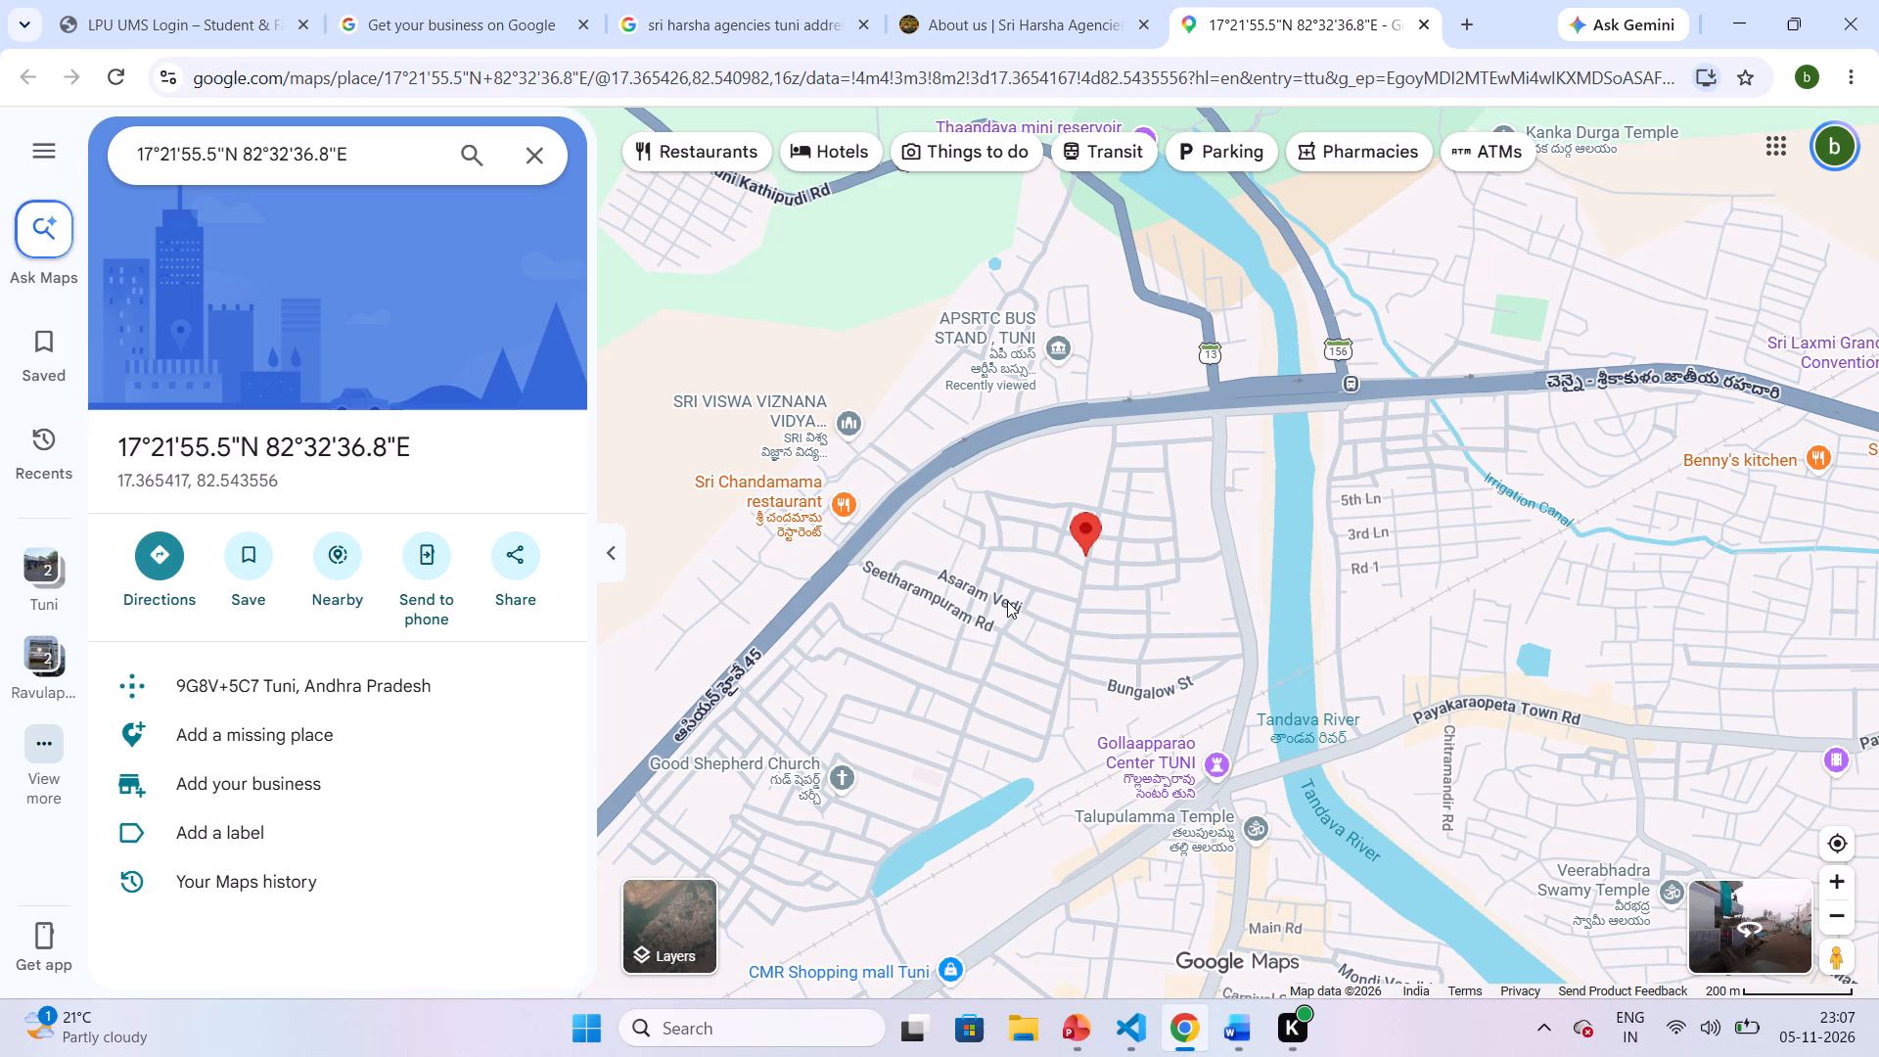
pyautogui.scroll(-1, 950, 586)
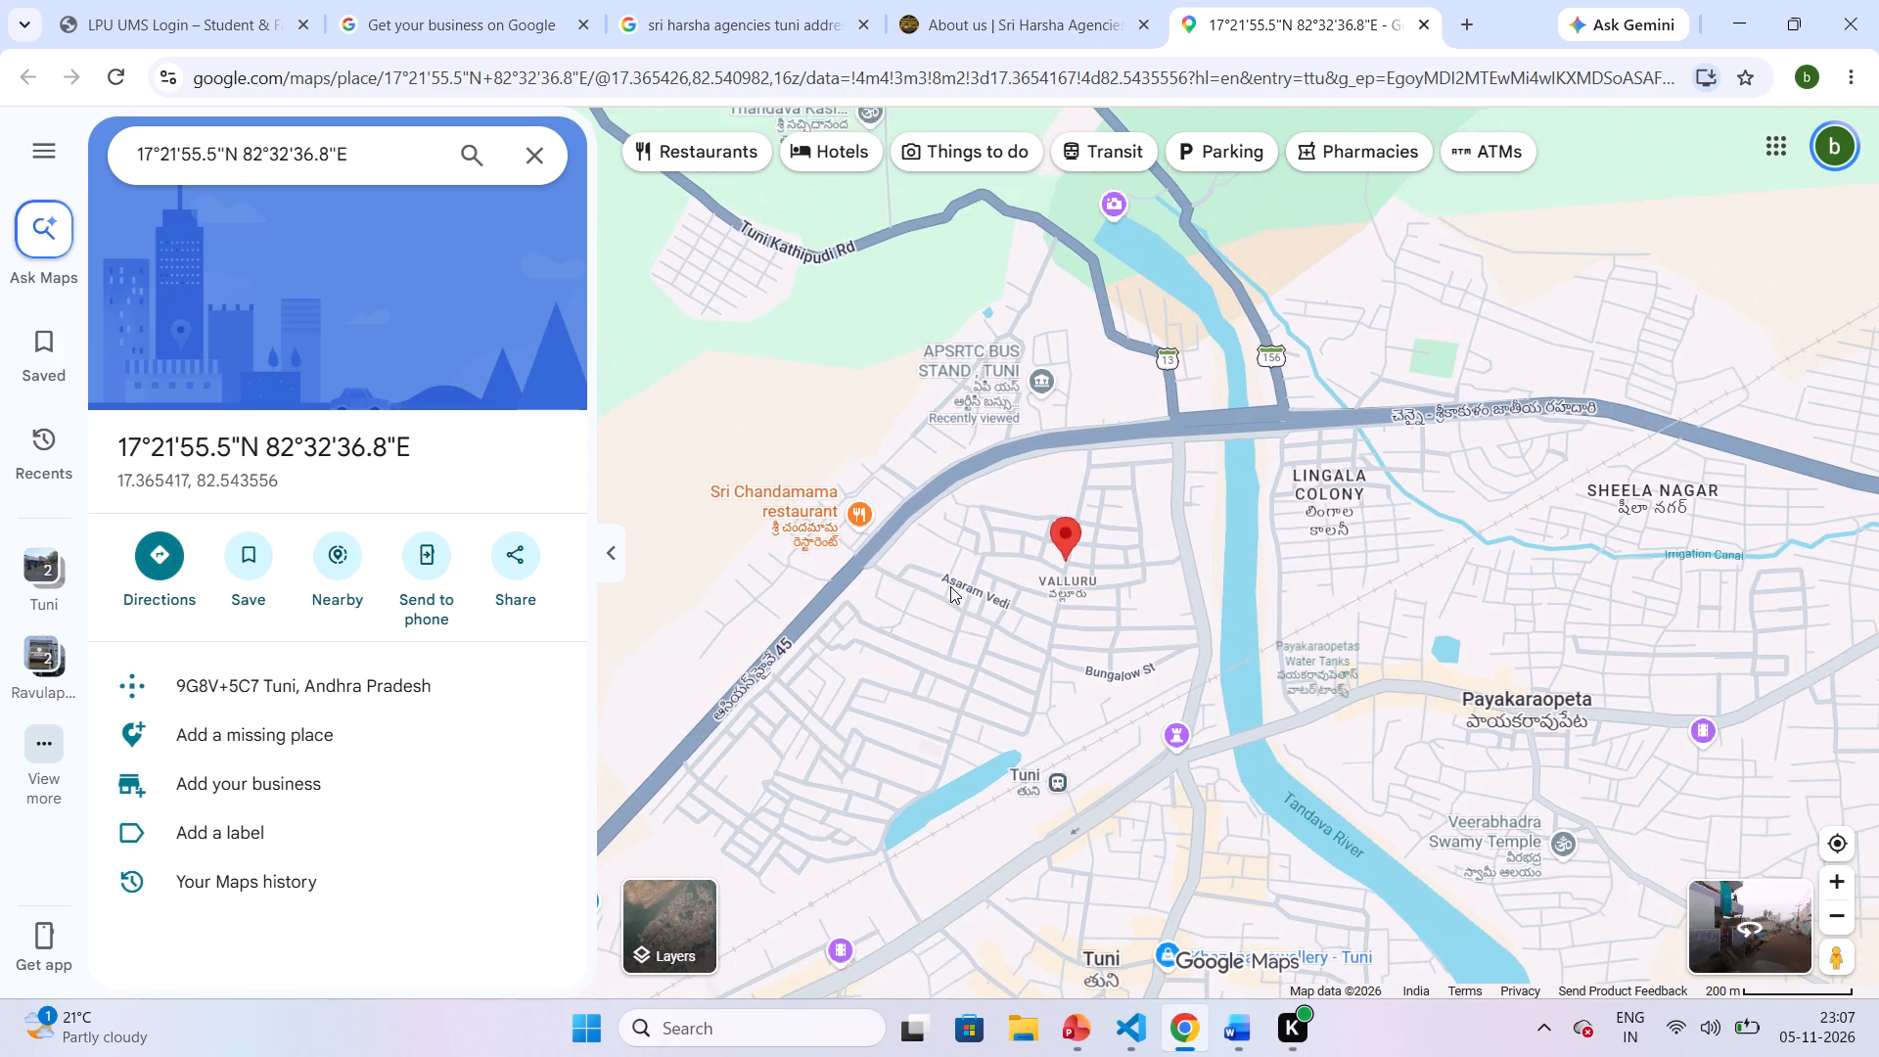
pyautogui.scroll(-1, 950, 586)
pyautogui.click(950, 586)
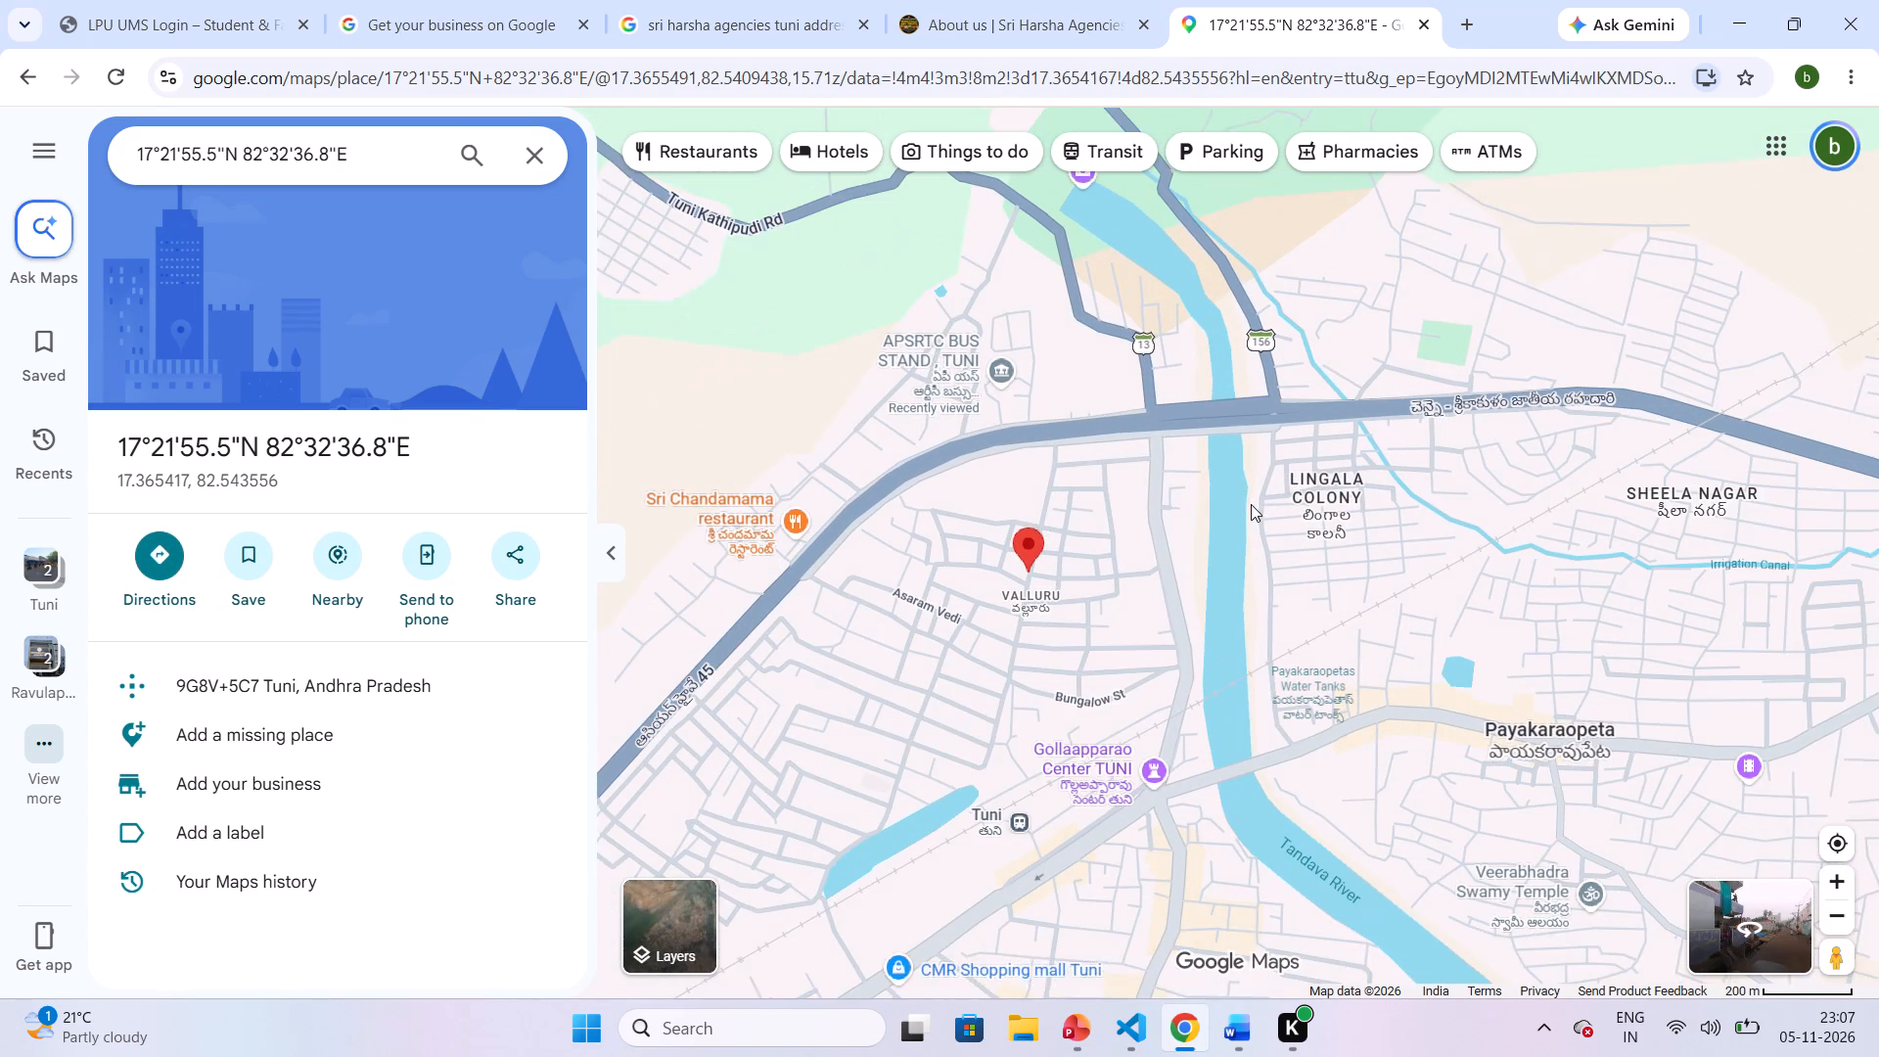
# Enter Tuni as the business profile's street address and submit the business address.
pyautogui.click(466, 2)
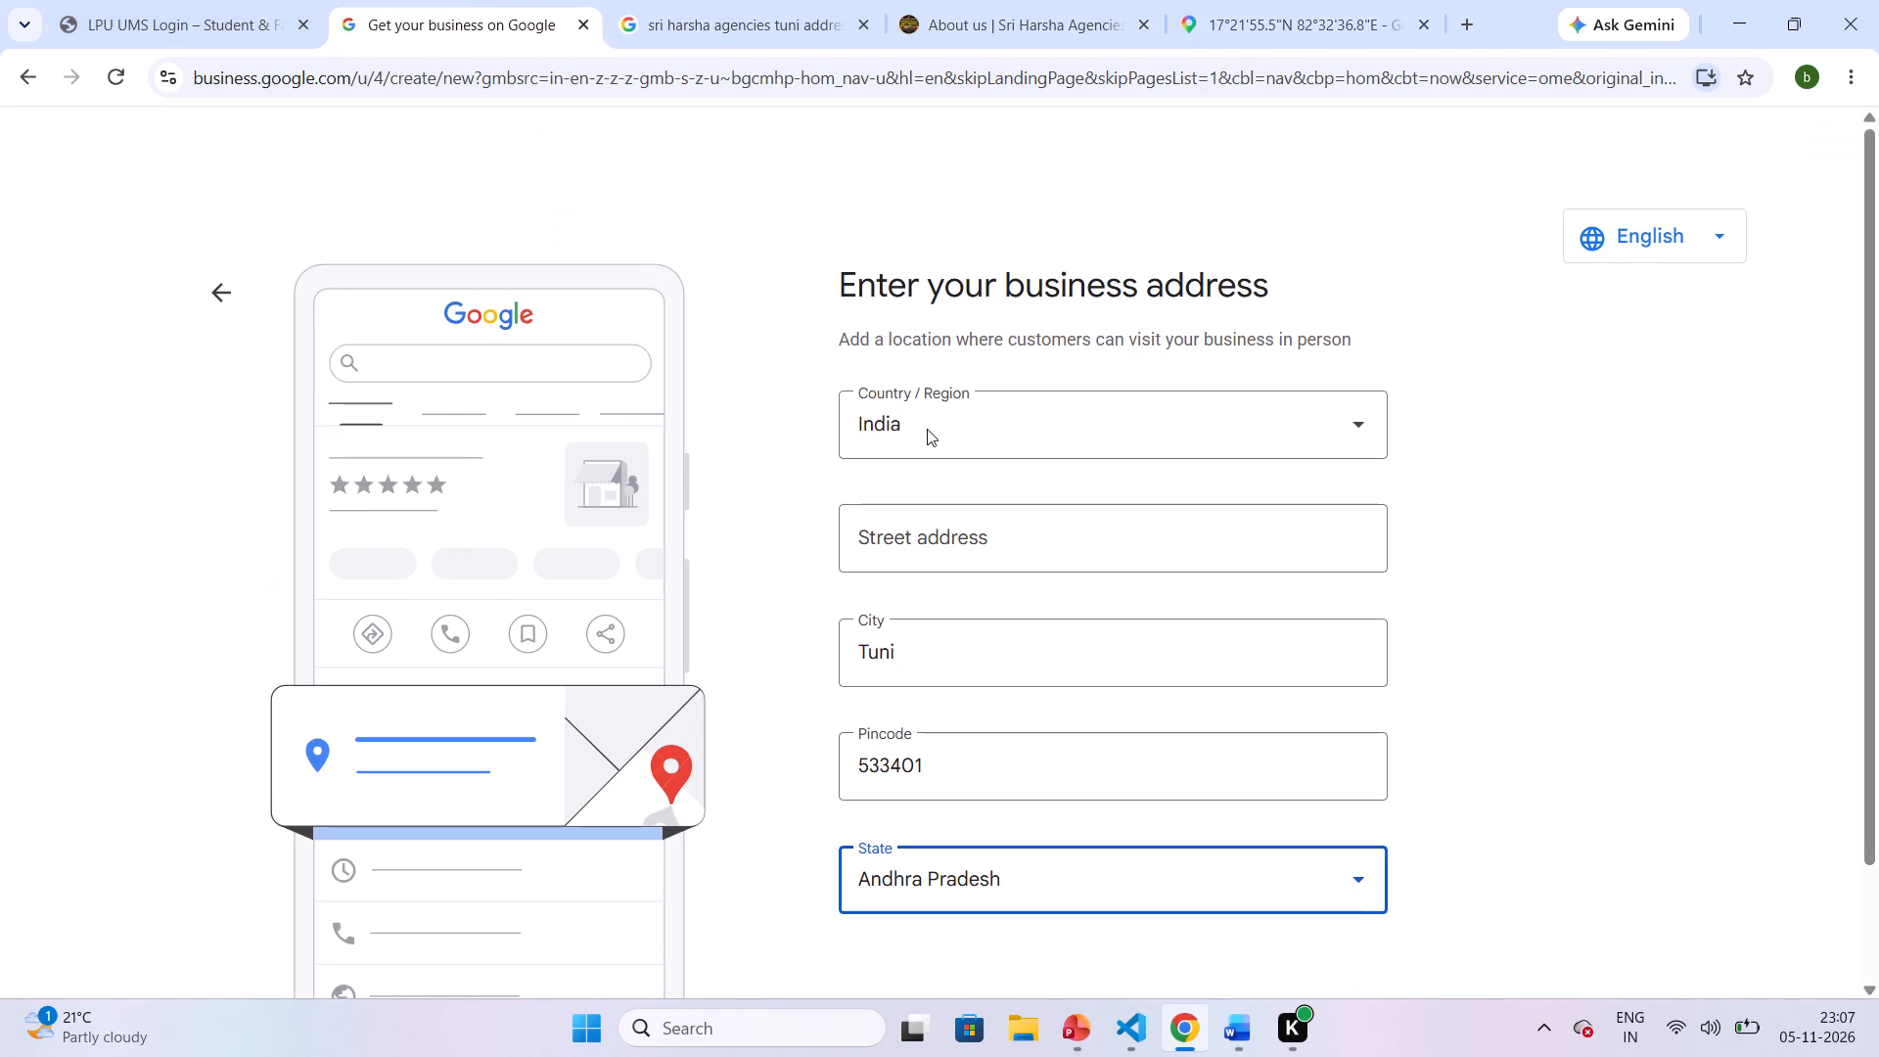
pyautogui.click(982, 535)
pyautogui.write('Tuni')
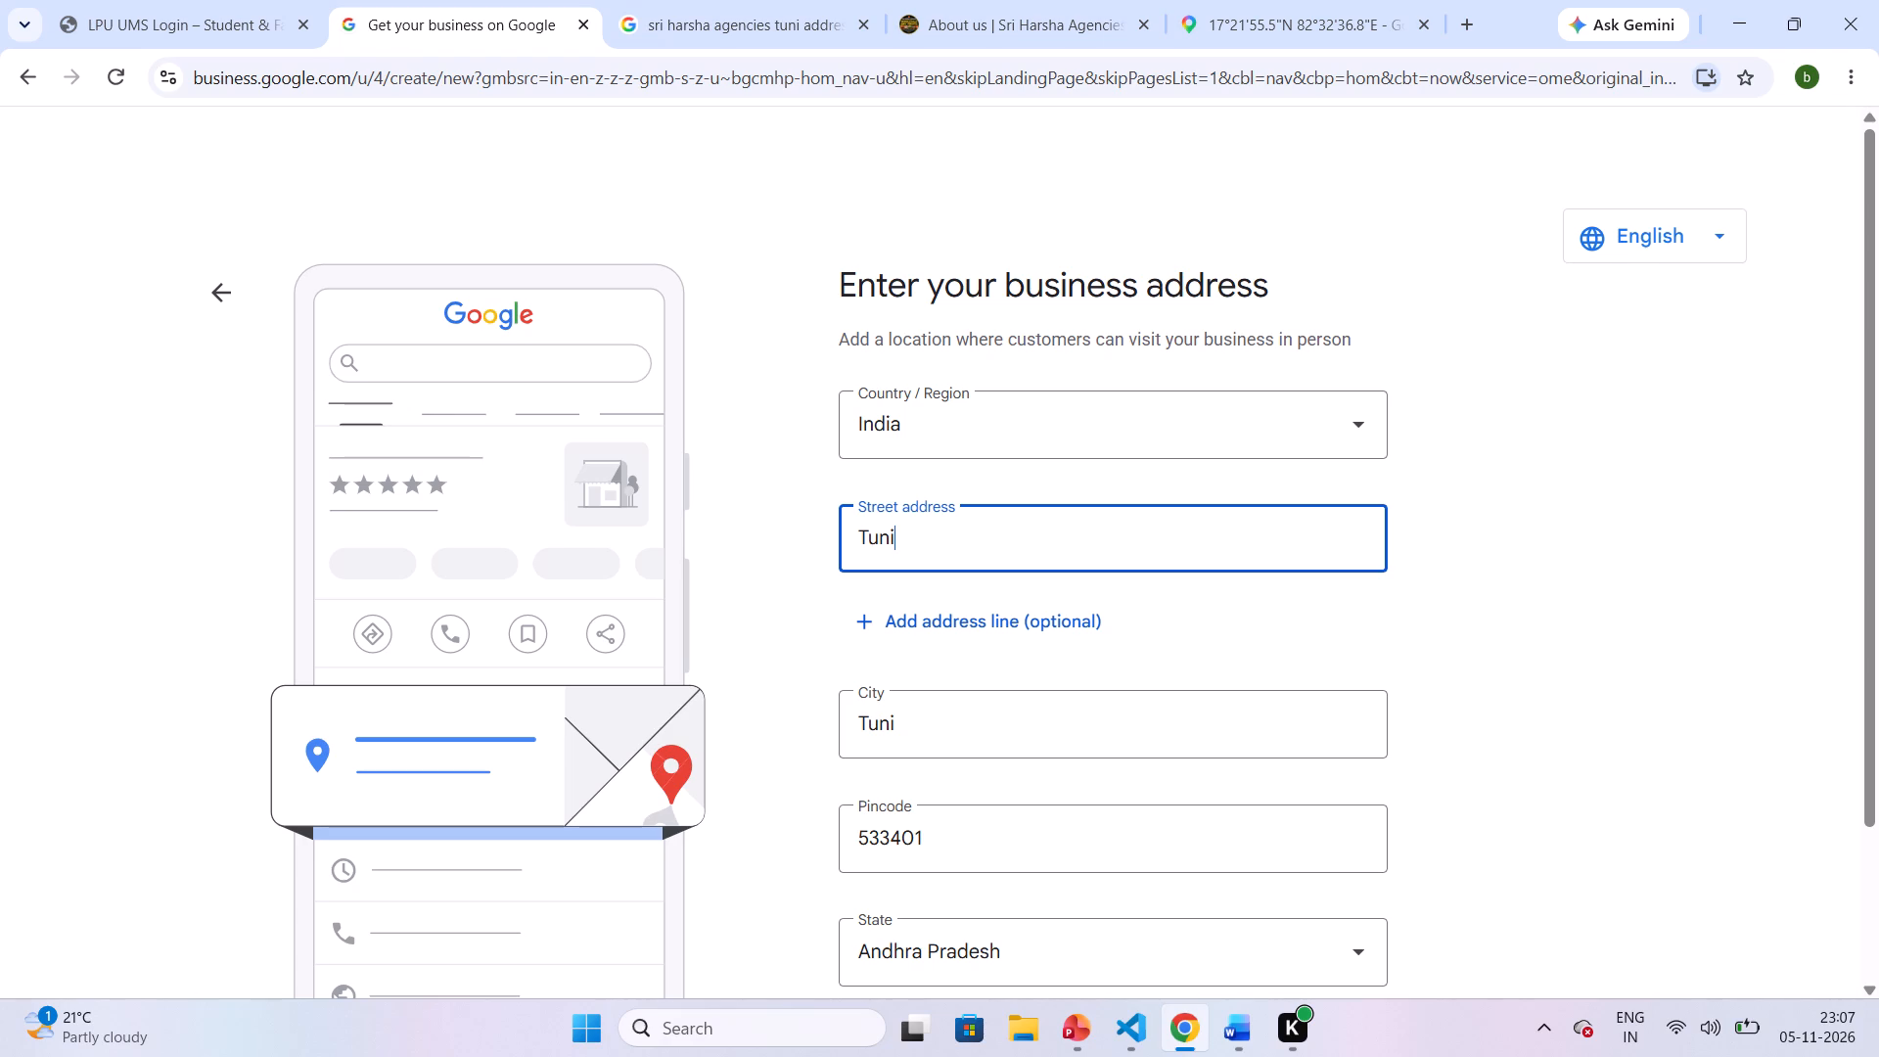
pyautogui.press('Left')
pyautogui.press('Left')
pyautogui.press('Left')
pyautogui.press('Left')
pyautogui.press('Left')
pyautogui.press('Left')
pyautogui.press('Left')
pyautogui.press('Left')
pyautogui.press('Left')
pyautogui.press('Left')
pyautogui.press('Left')
pyautogui.press('Left')
pyautogui.press('Left')
pyautogui.press('Left')
pyautogui.press('Left')
pyautogui.press('Left')
pyautogui.press('Left')
pyautogui.press('Left')
pyautogui.press('Left')
pyautogui.press('Left')
pyautogui.scroll(-4, 1146, 639)
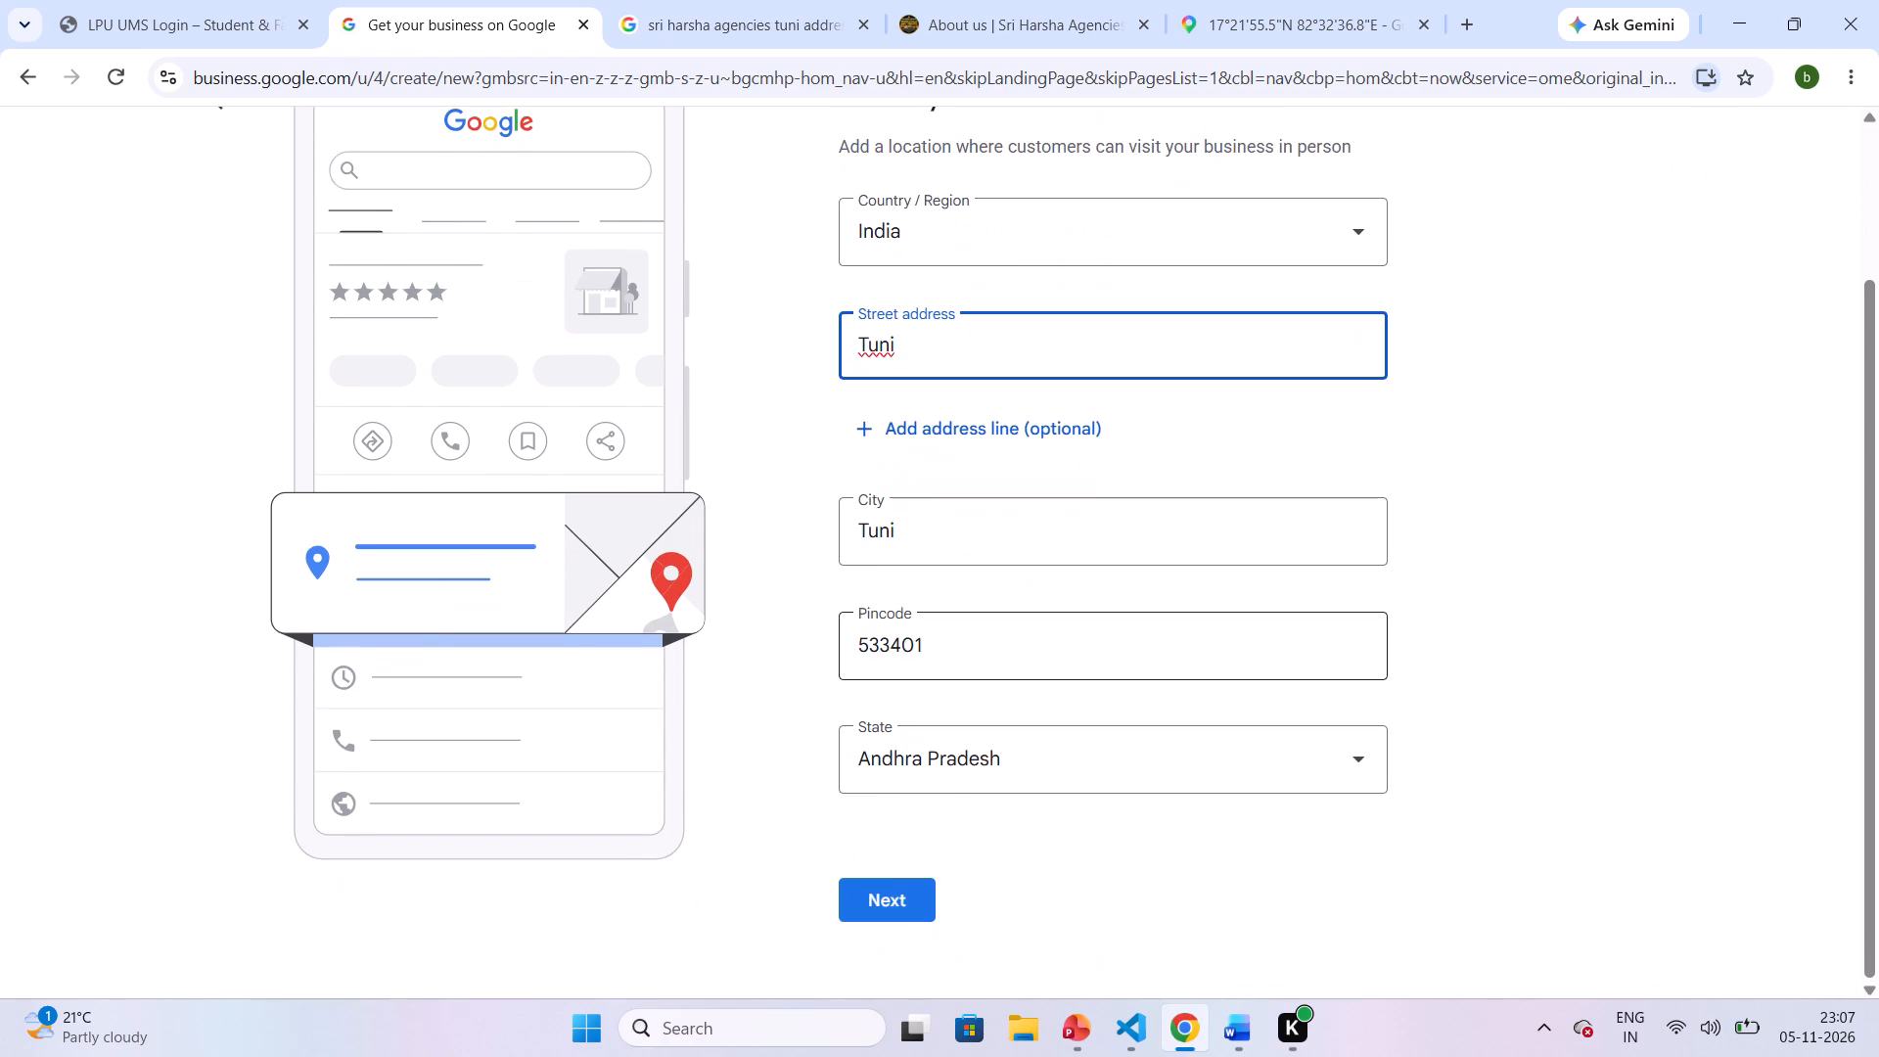
pyautogui.click(913, 887)
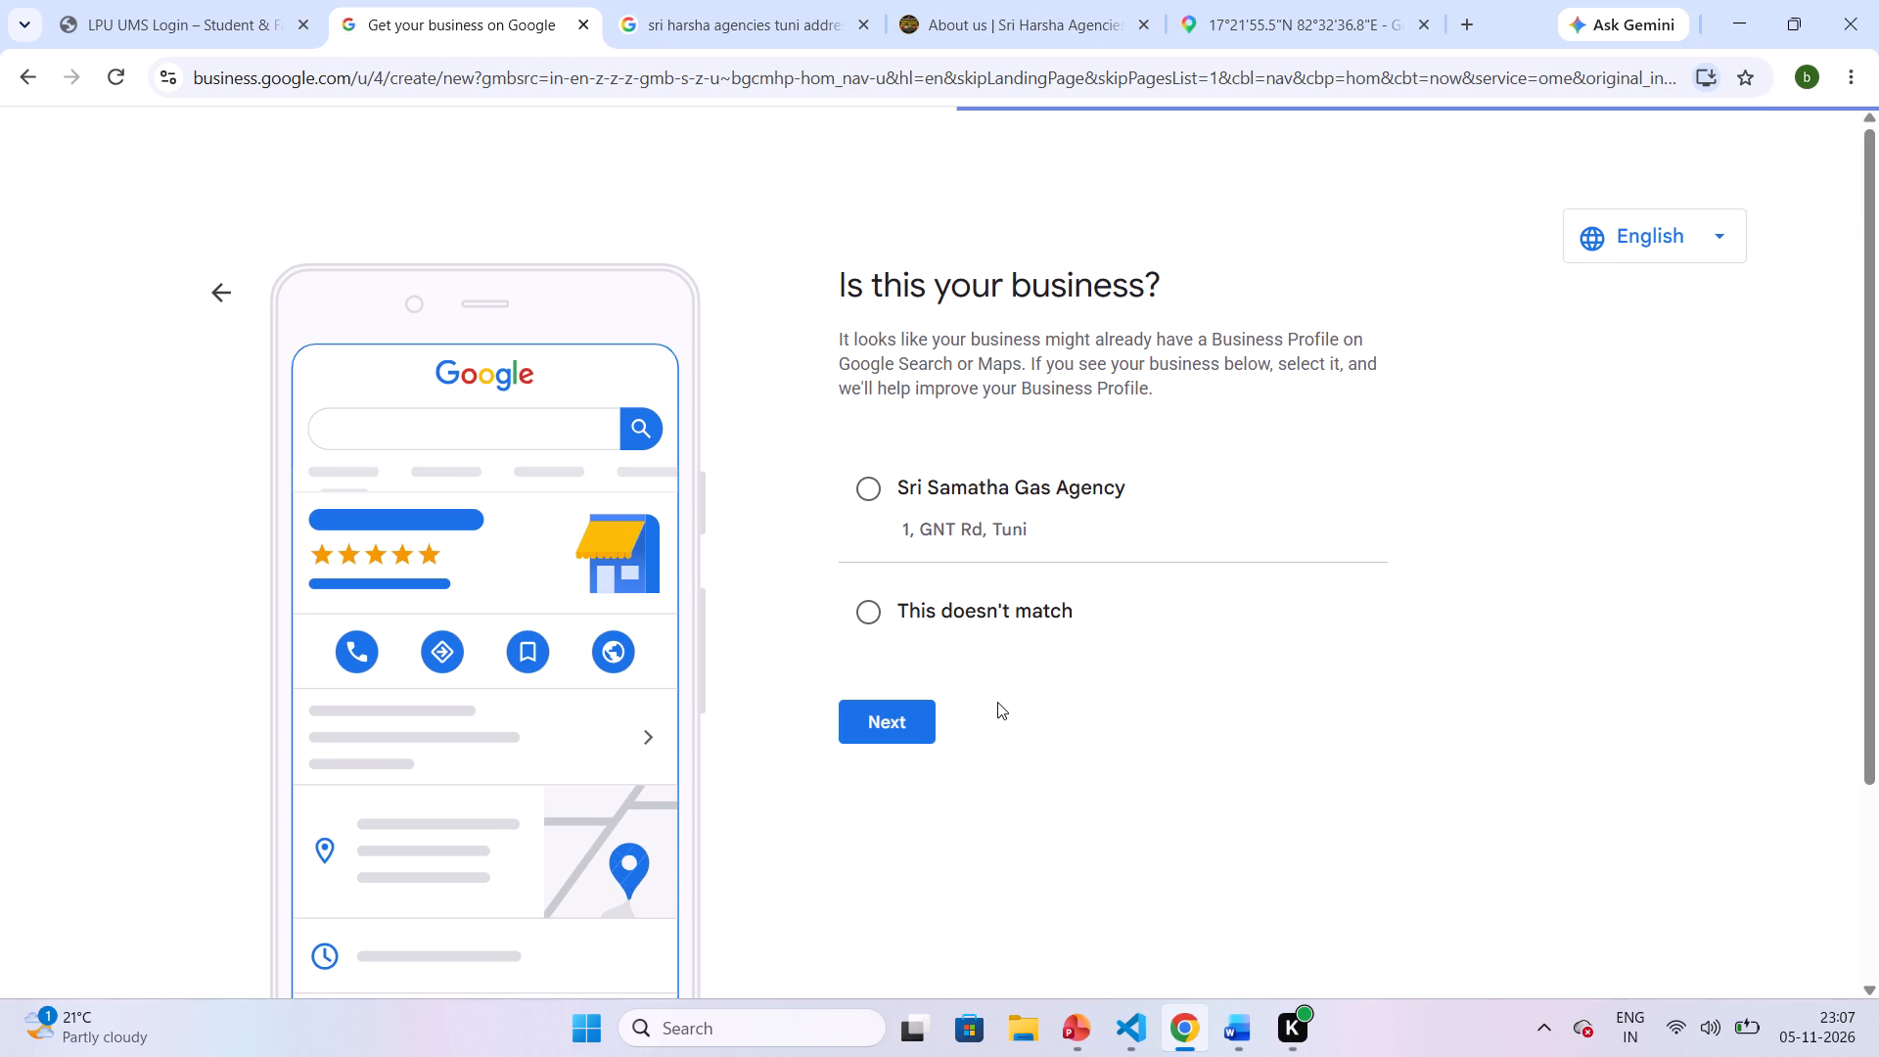
# Answer that the suggested Sri Samatha Gas Agency listing doesn't match the business and continue.
pyautogui.click(997, 702)
pyautogui.click(856, 620)
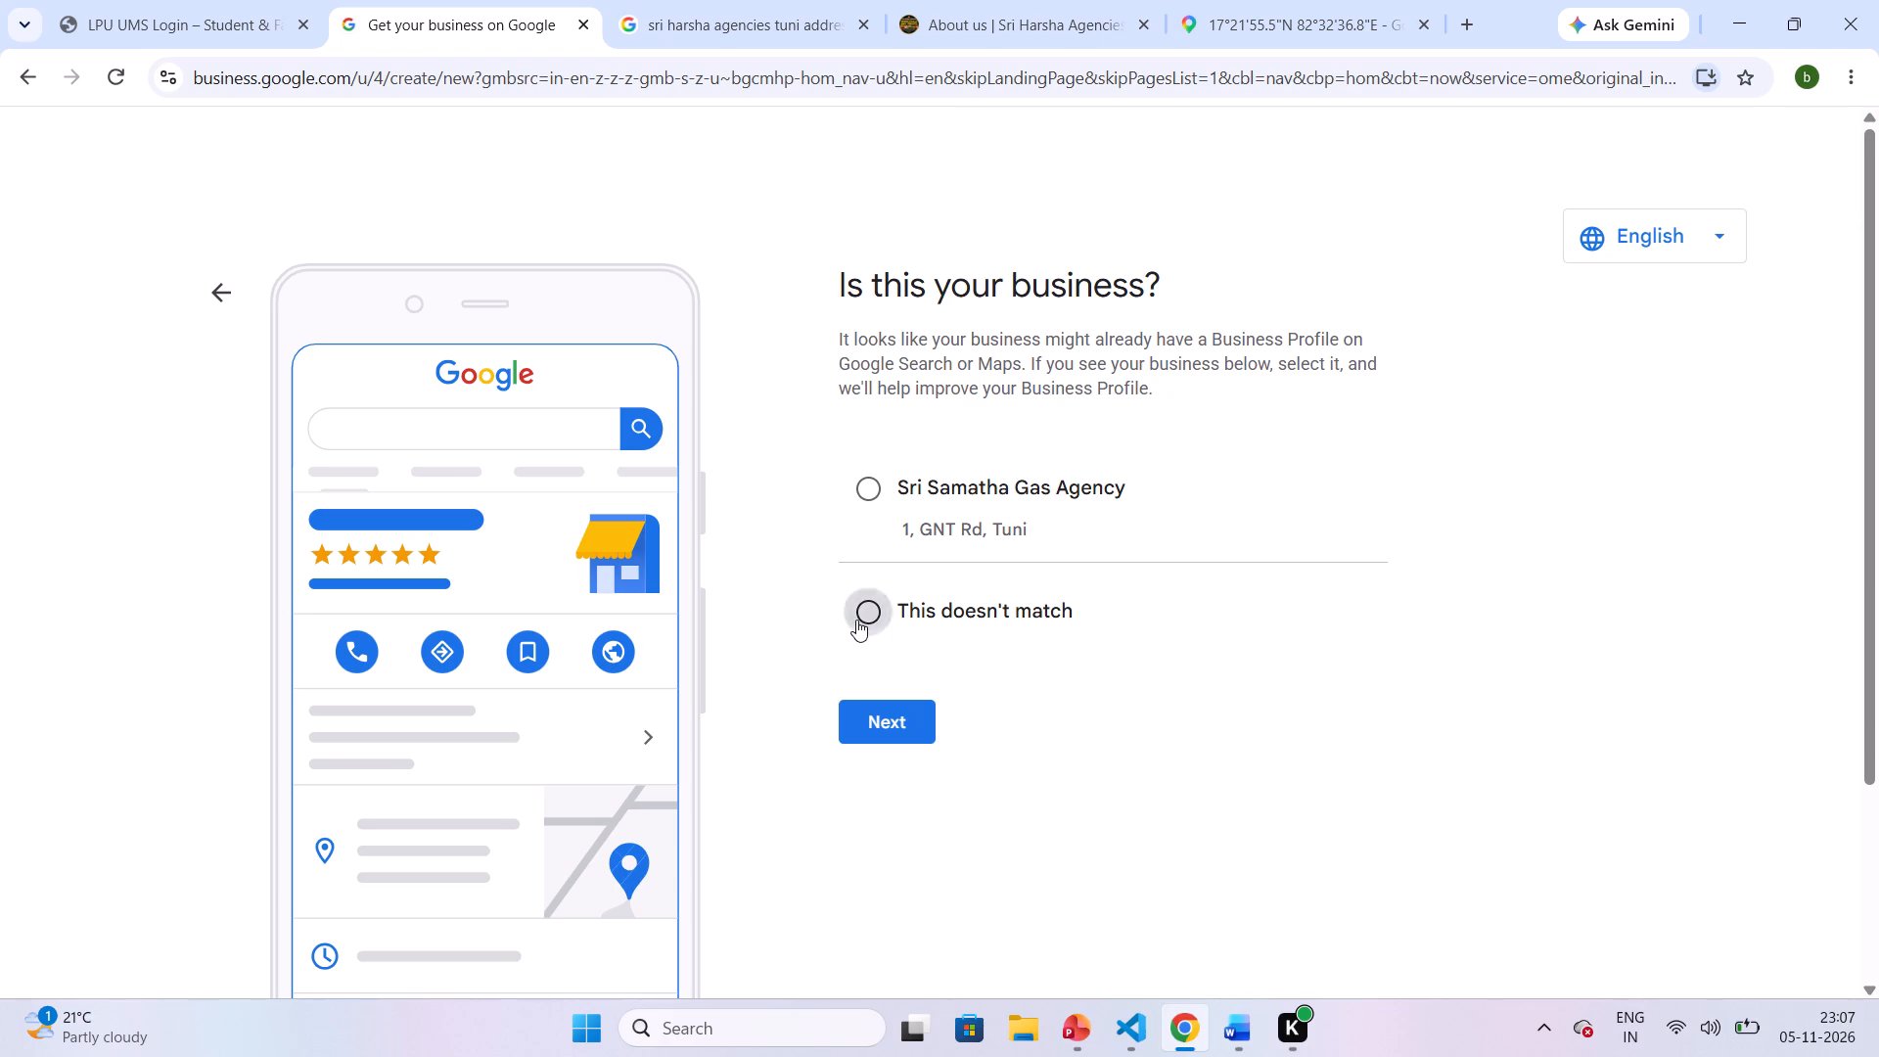
pyautogui.click(857, 620)
pyautogui.click(913, 734)
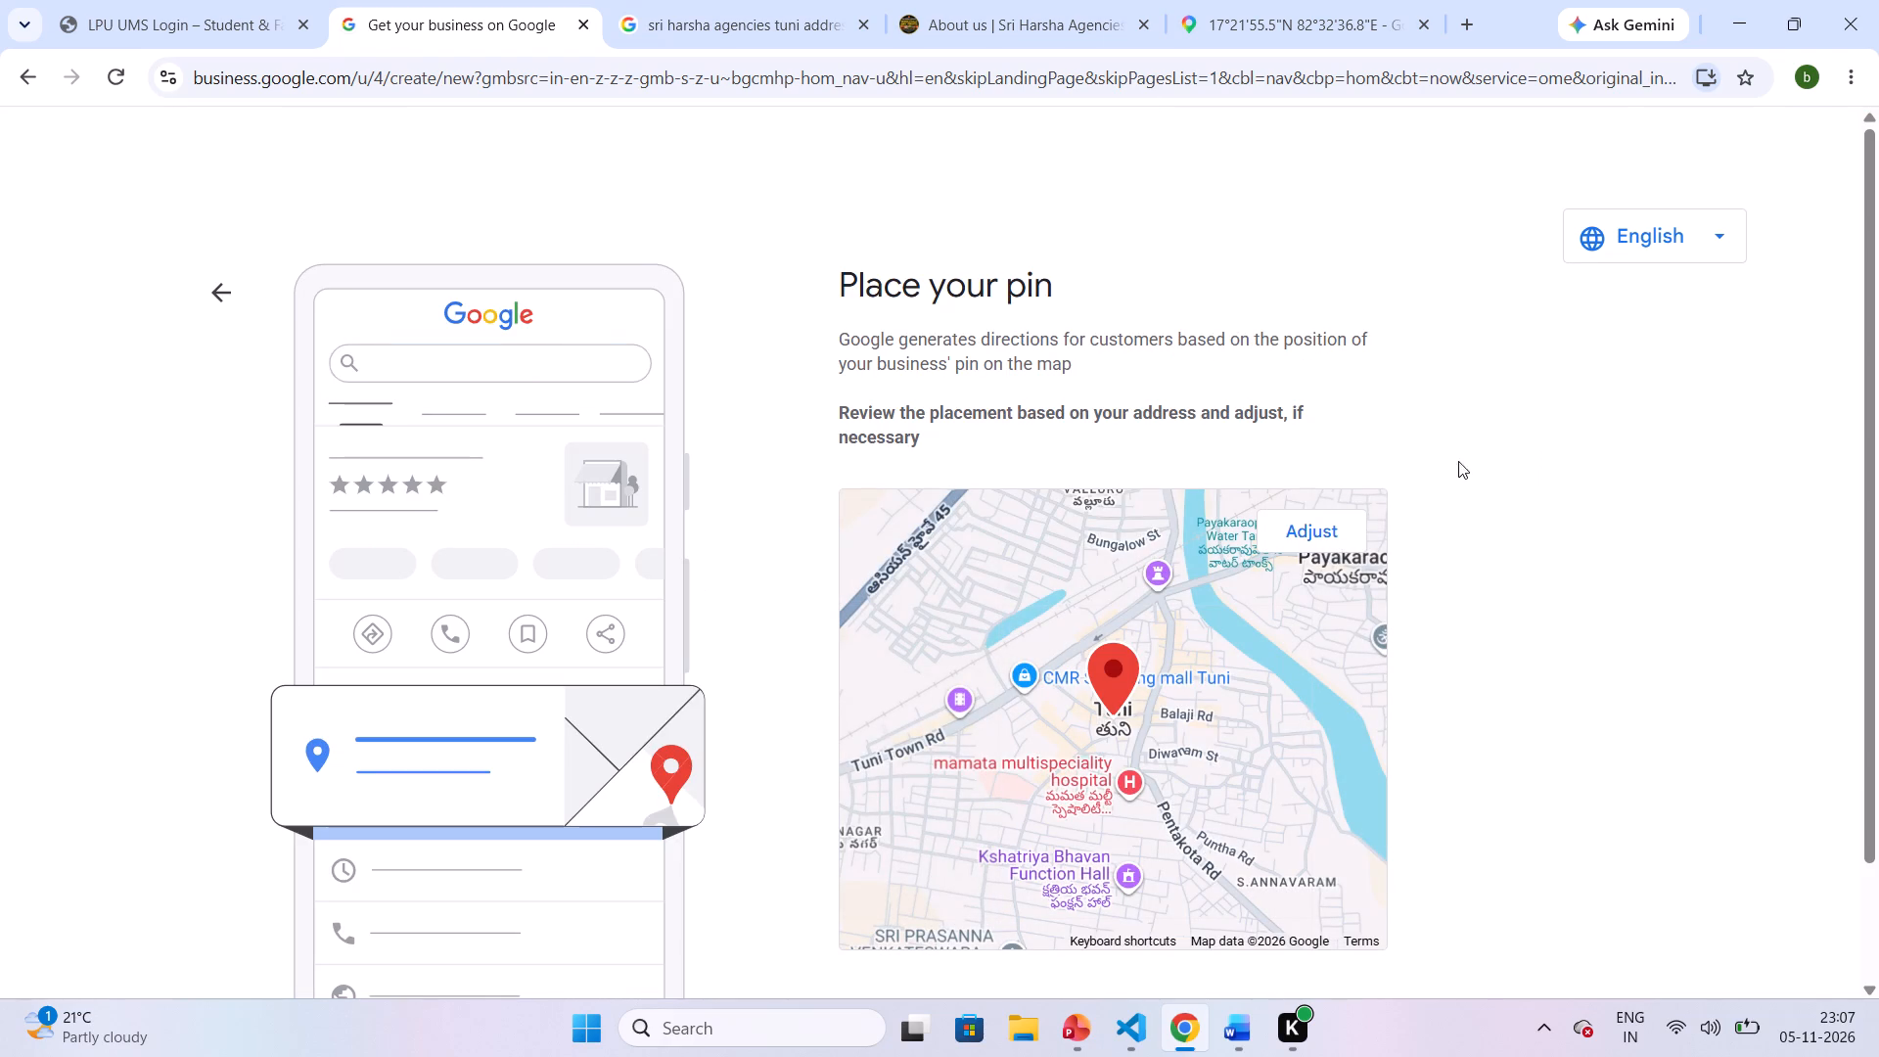
# Review the suggested pin placement on the map and open it for adjustment.
pyautogui.scroll(-1, 1358, 437)
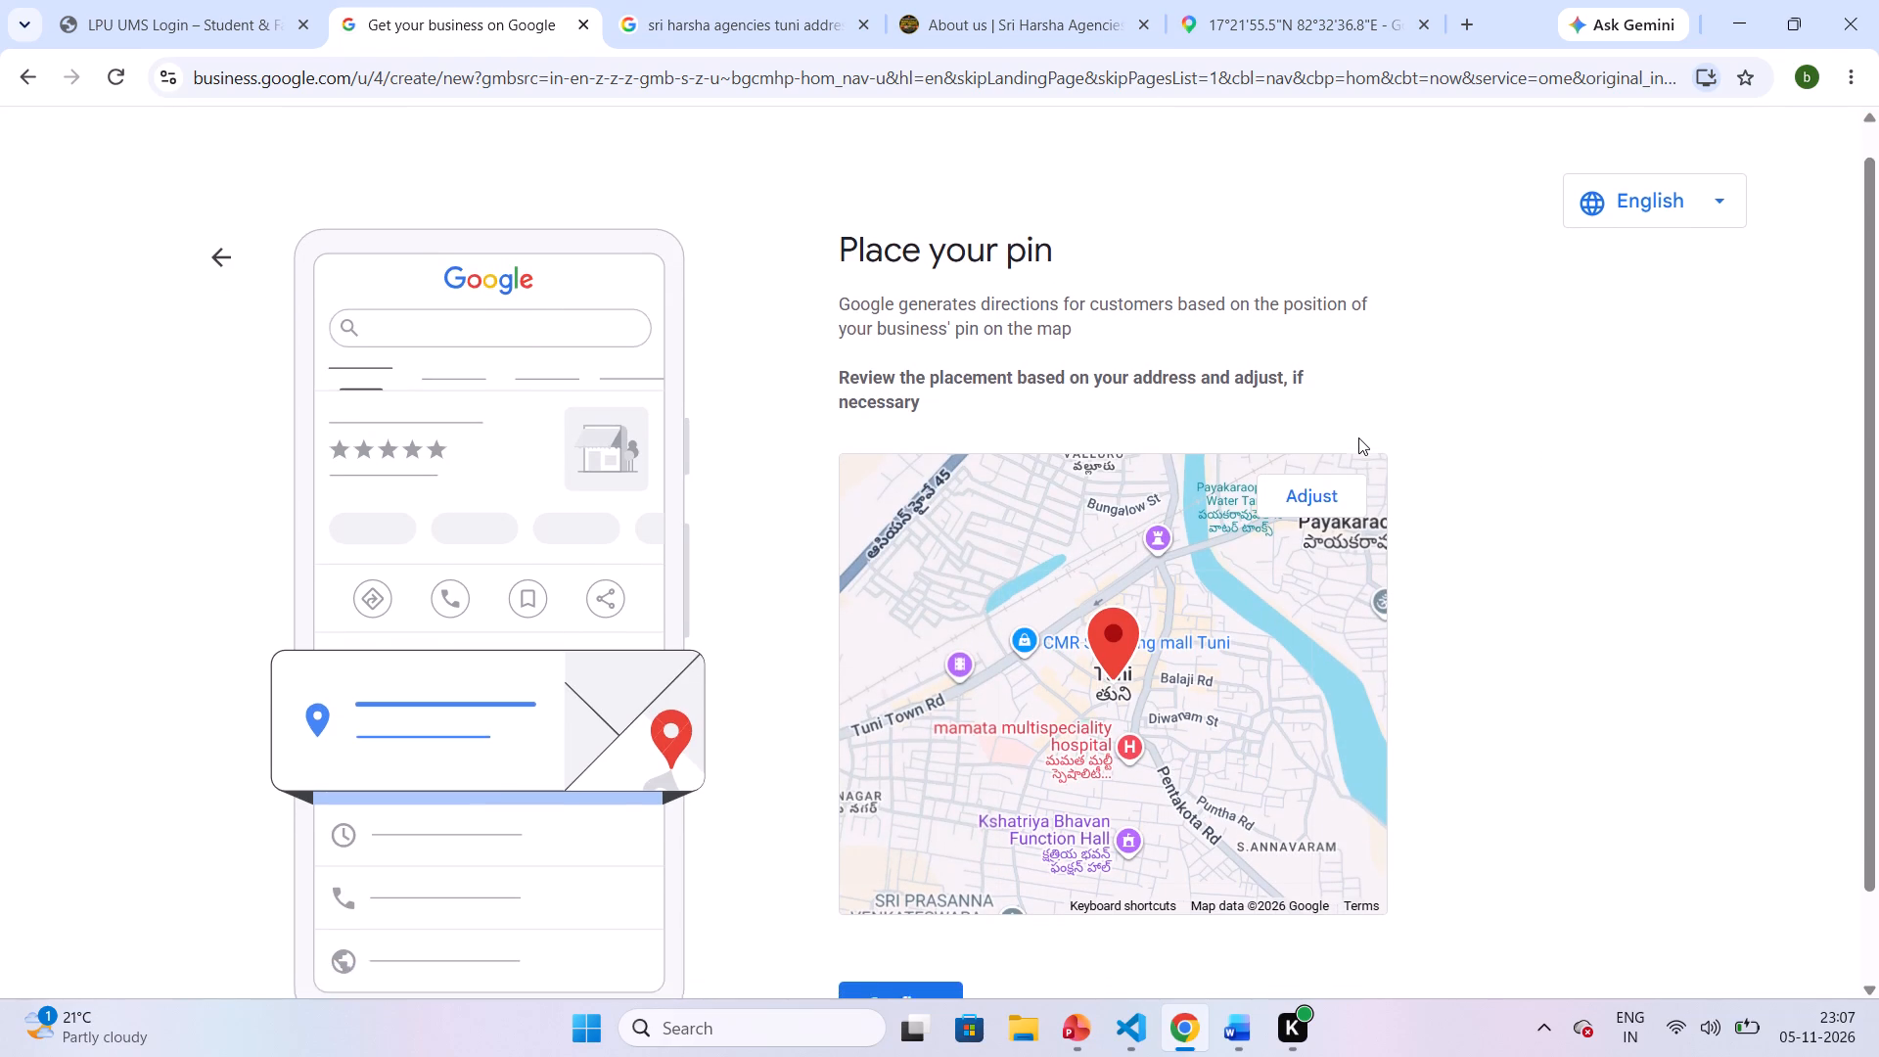
pyautogui.scroll(-1, 1358, 437)
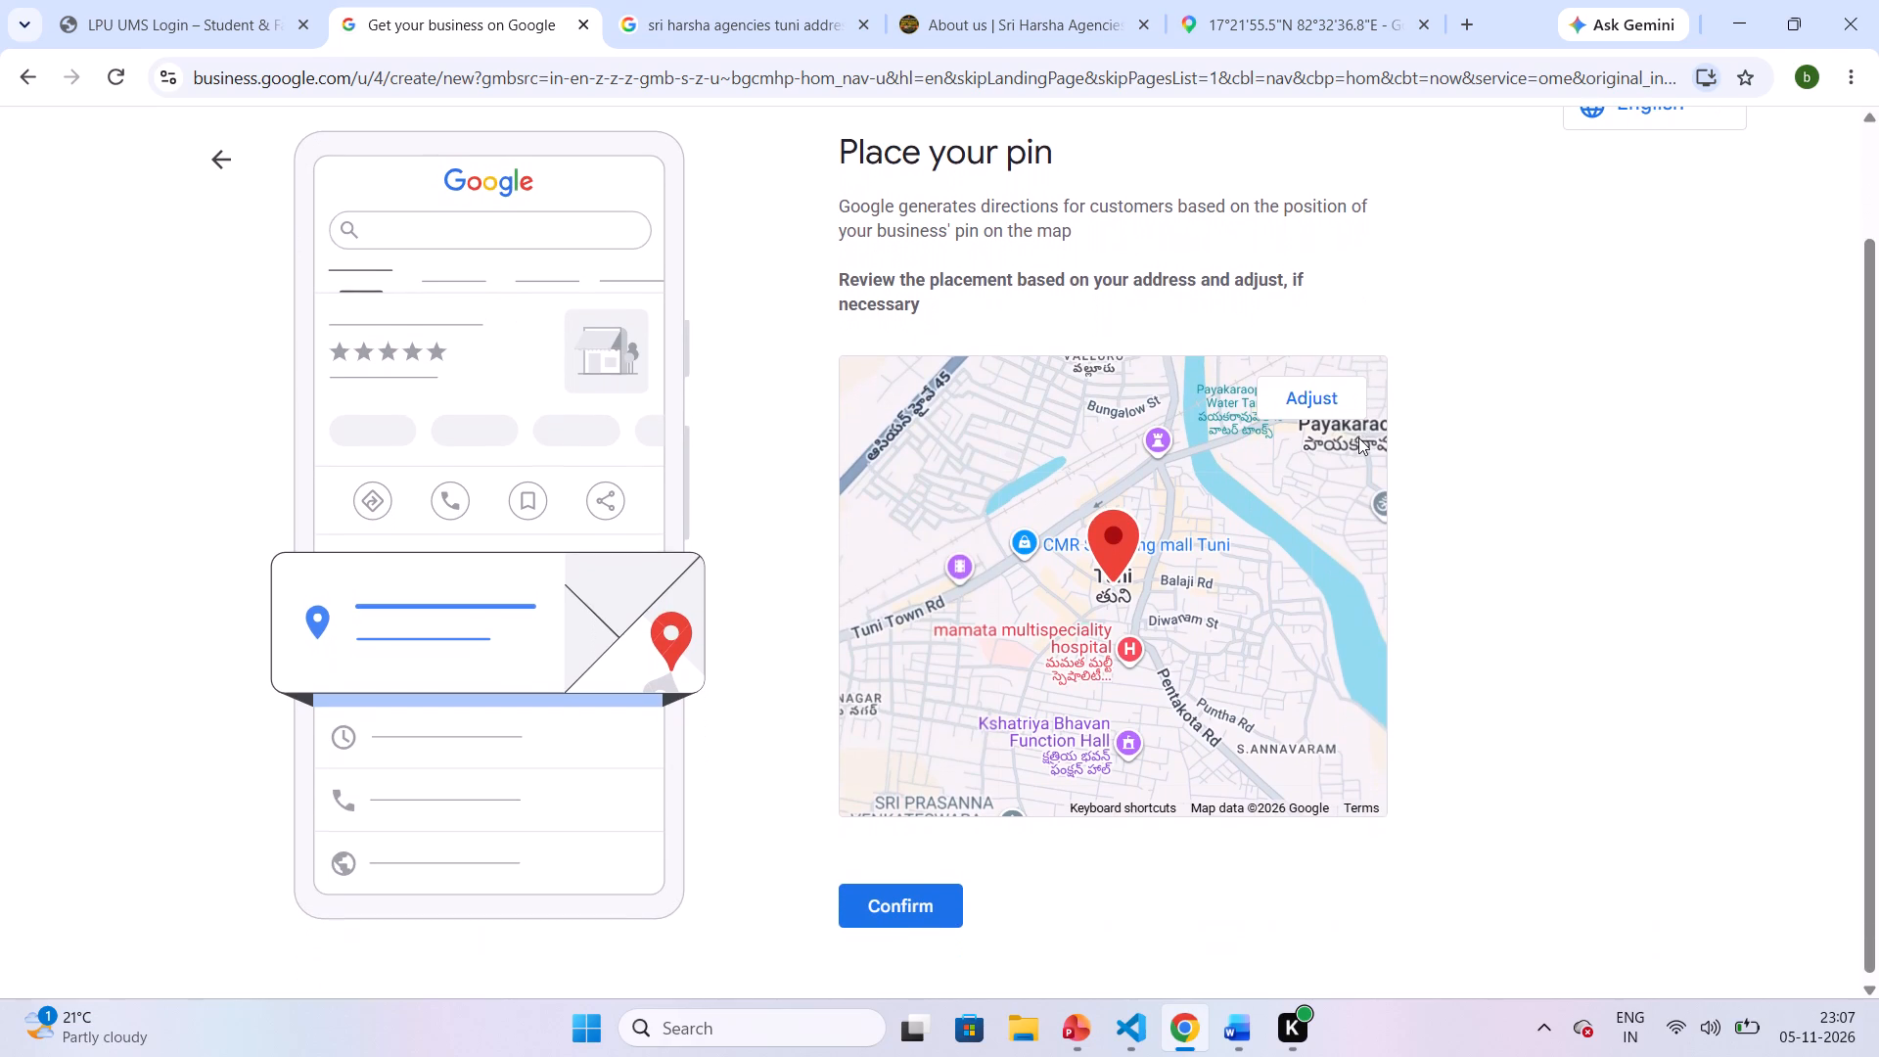
pyautogui.scroll(1, 1251, 287)
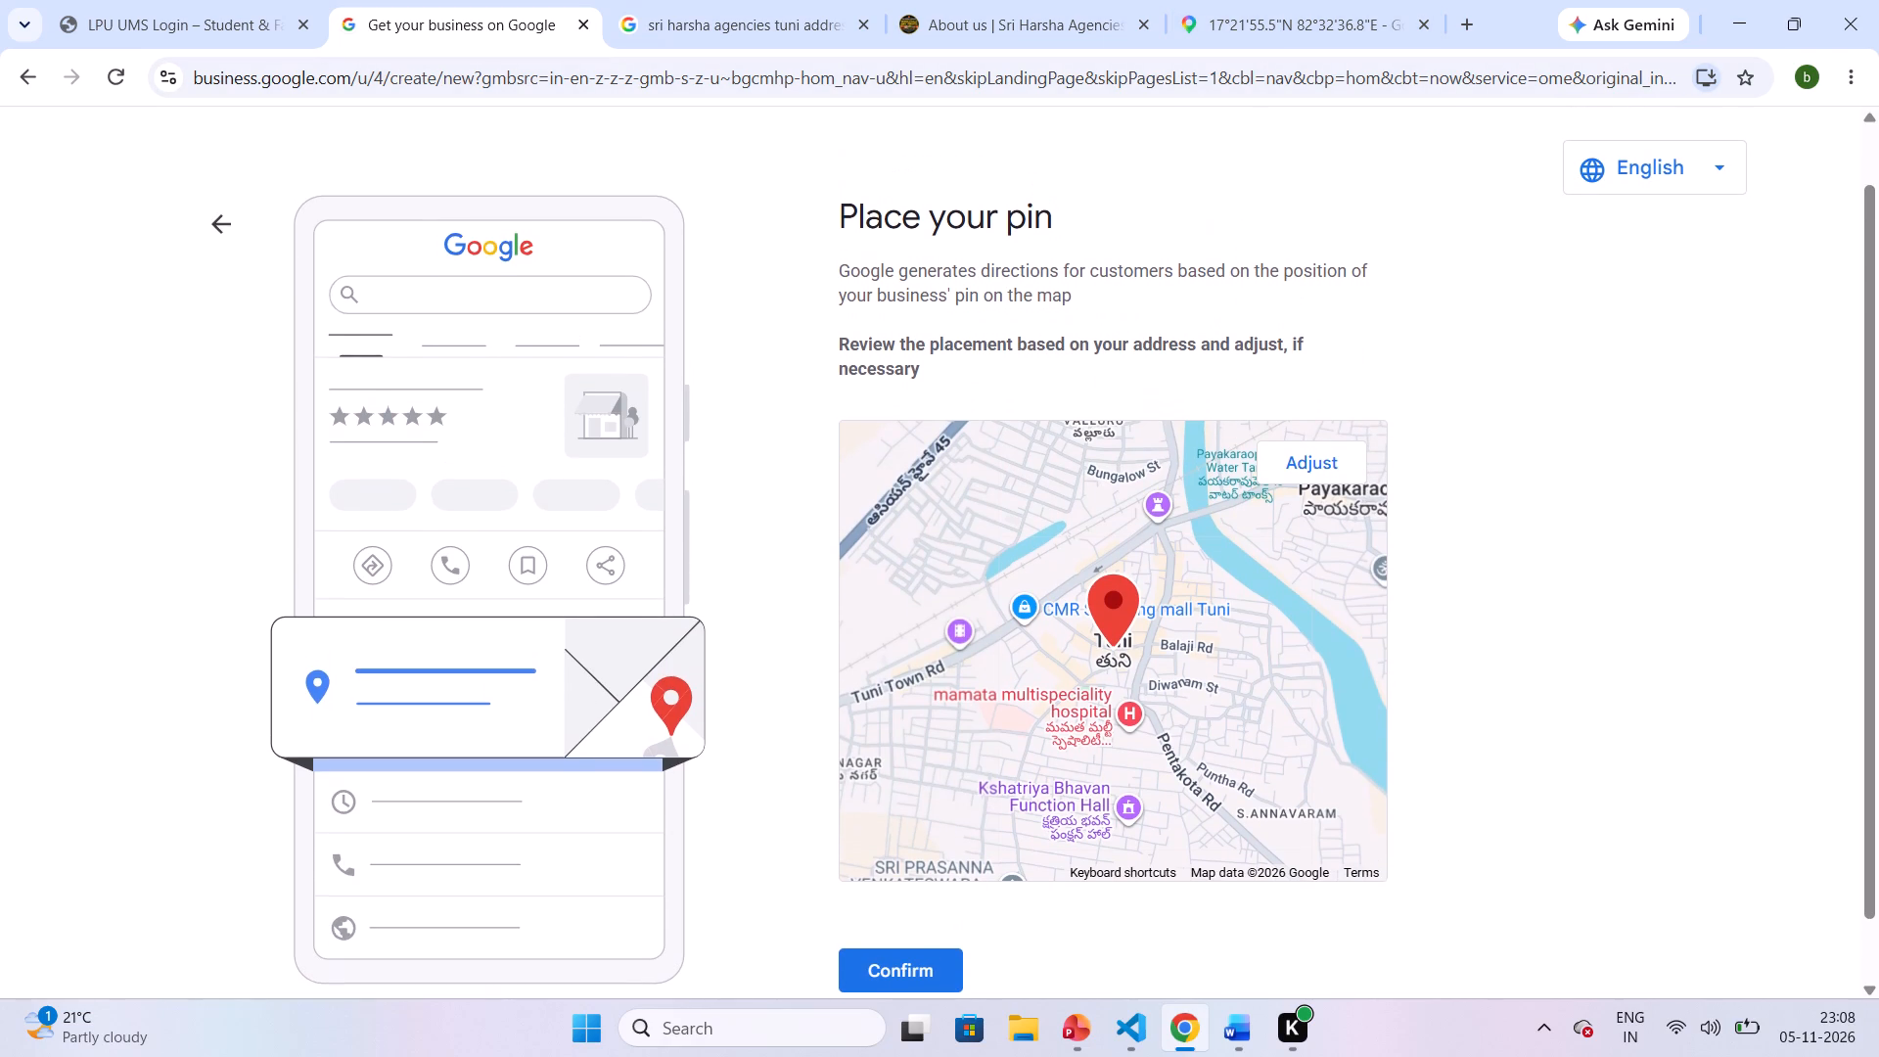
pyautogui.scroll(2, 1251, 287)
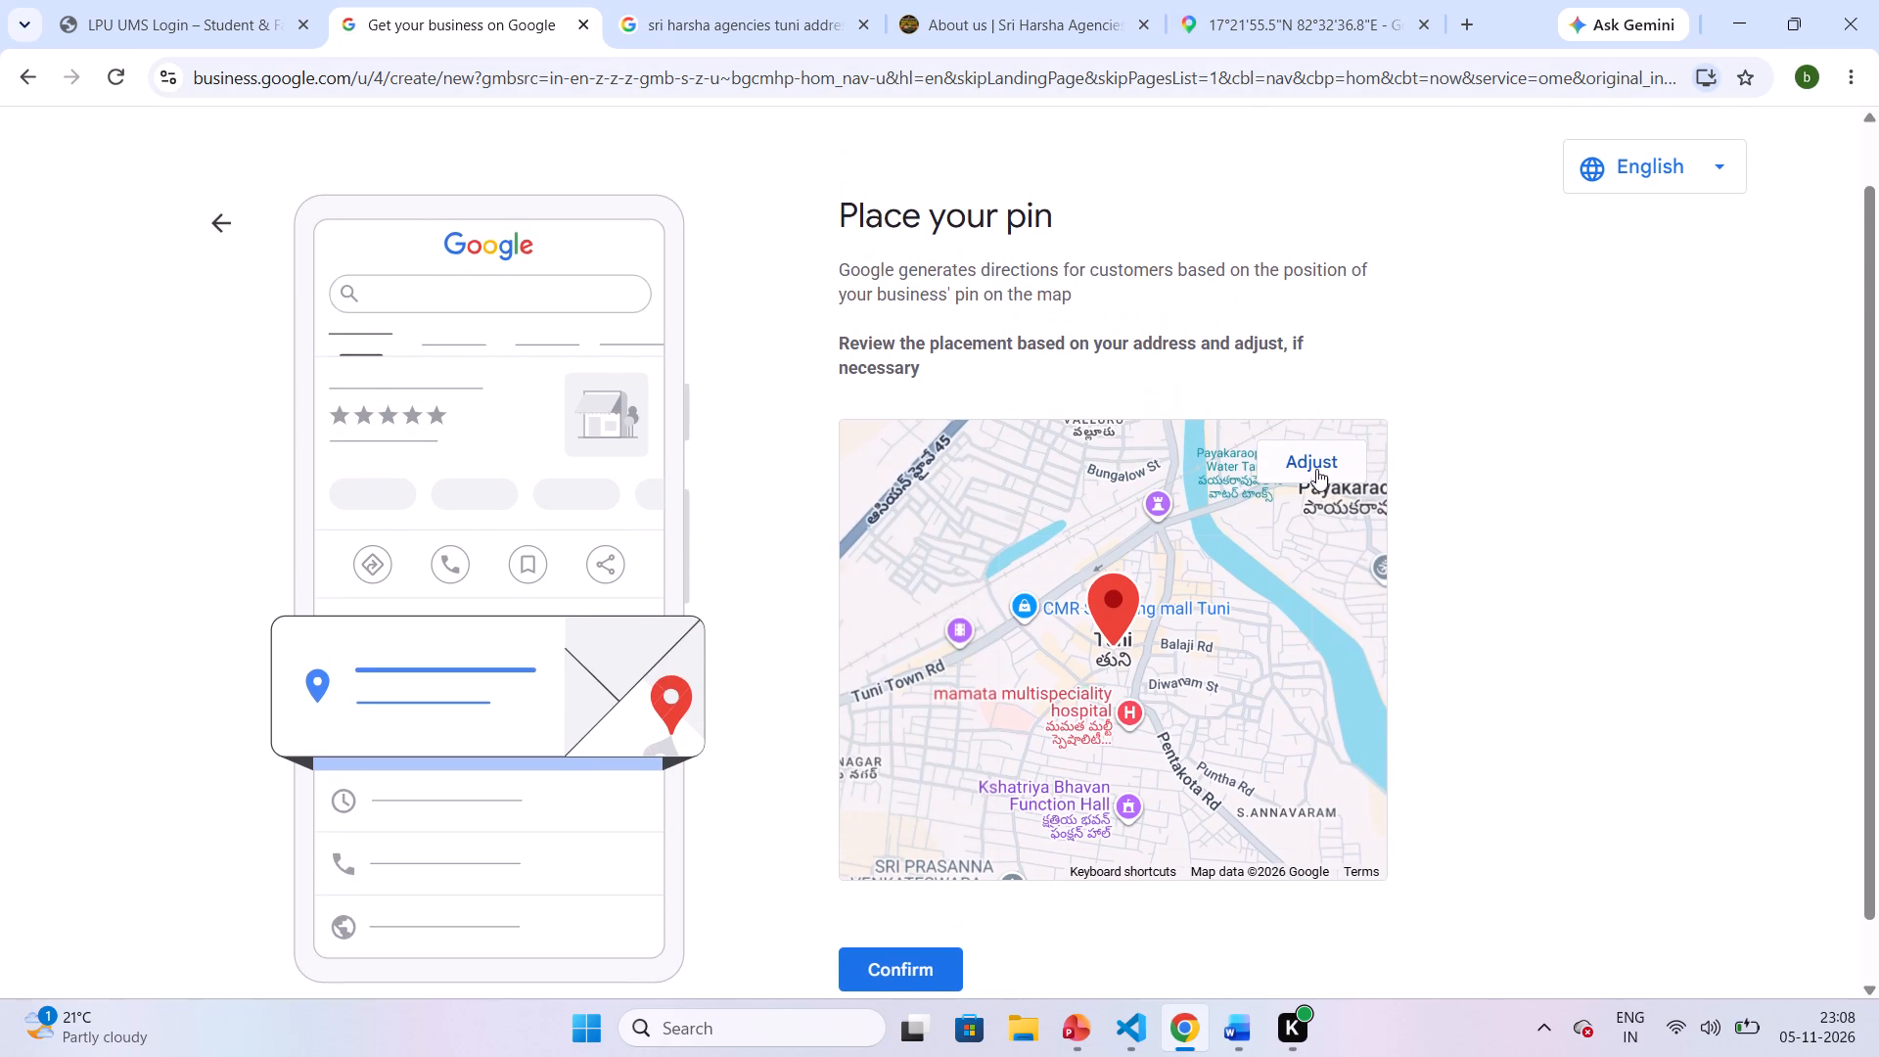
pyautogui.click(1341, 463)
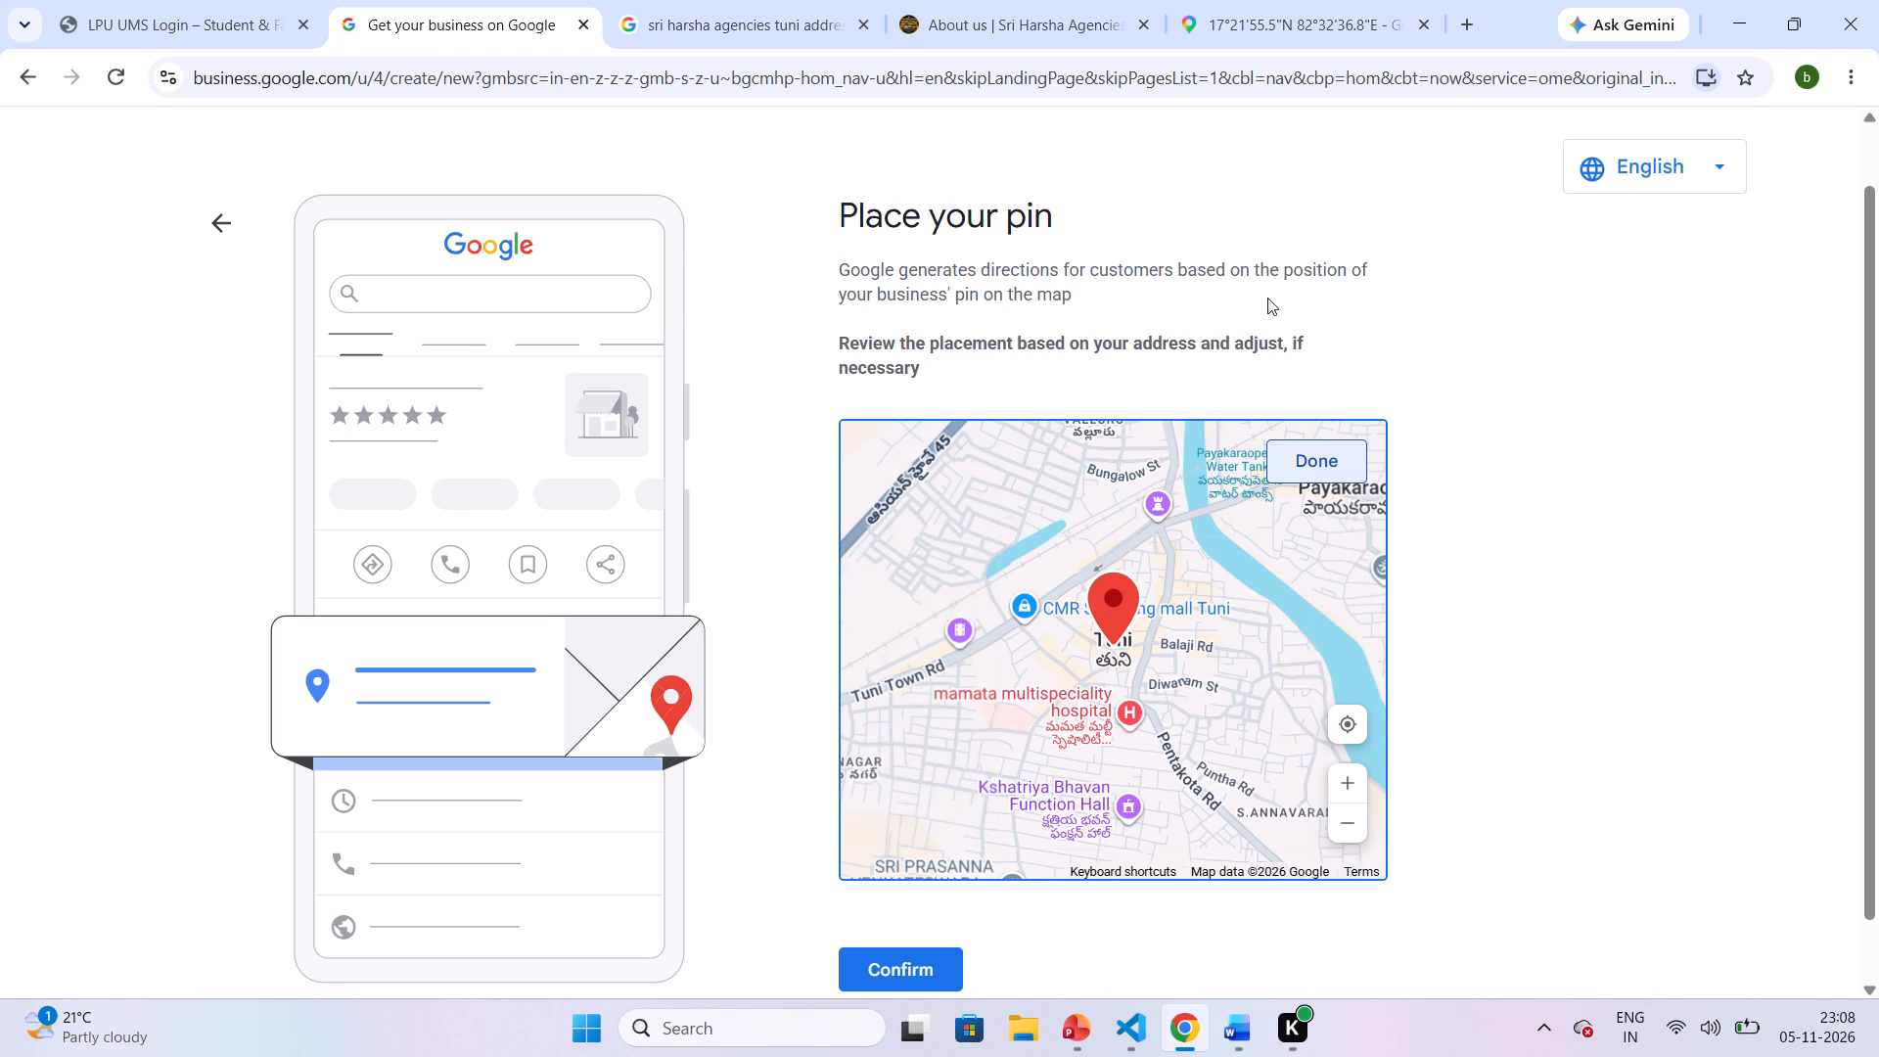
# Reopen the shop's location from the website's About us map in Google Maps and copy its coordinates 17°21'55.5"N 82°32'36.8"E.
pyautogui.click(1258, 13)
pyautogui.click(938, 8)
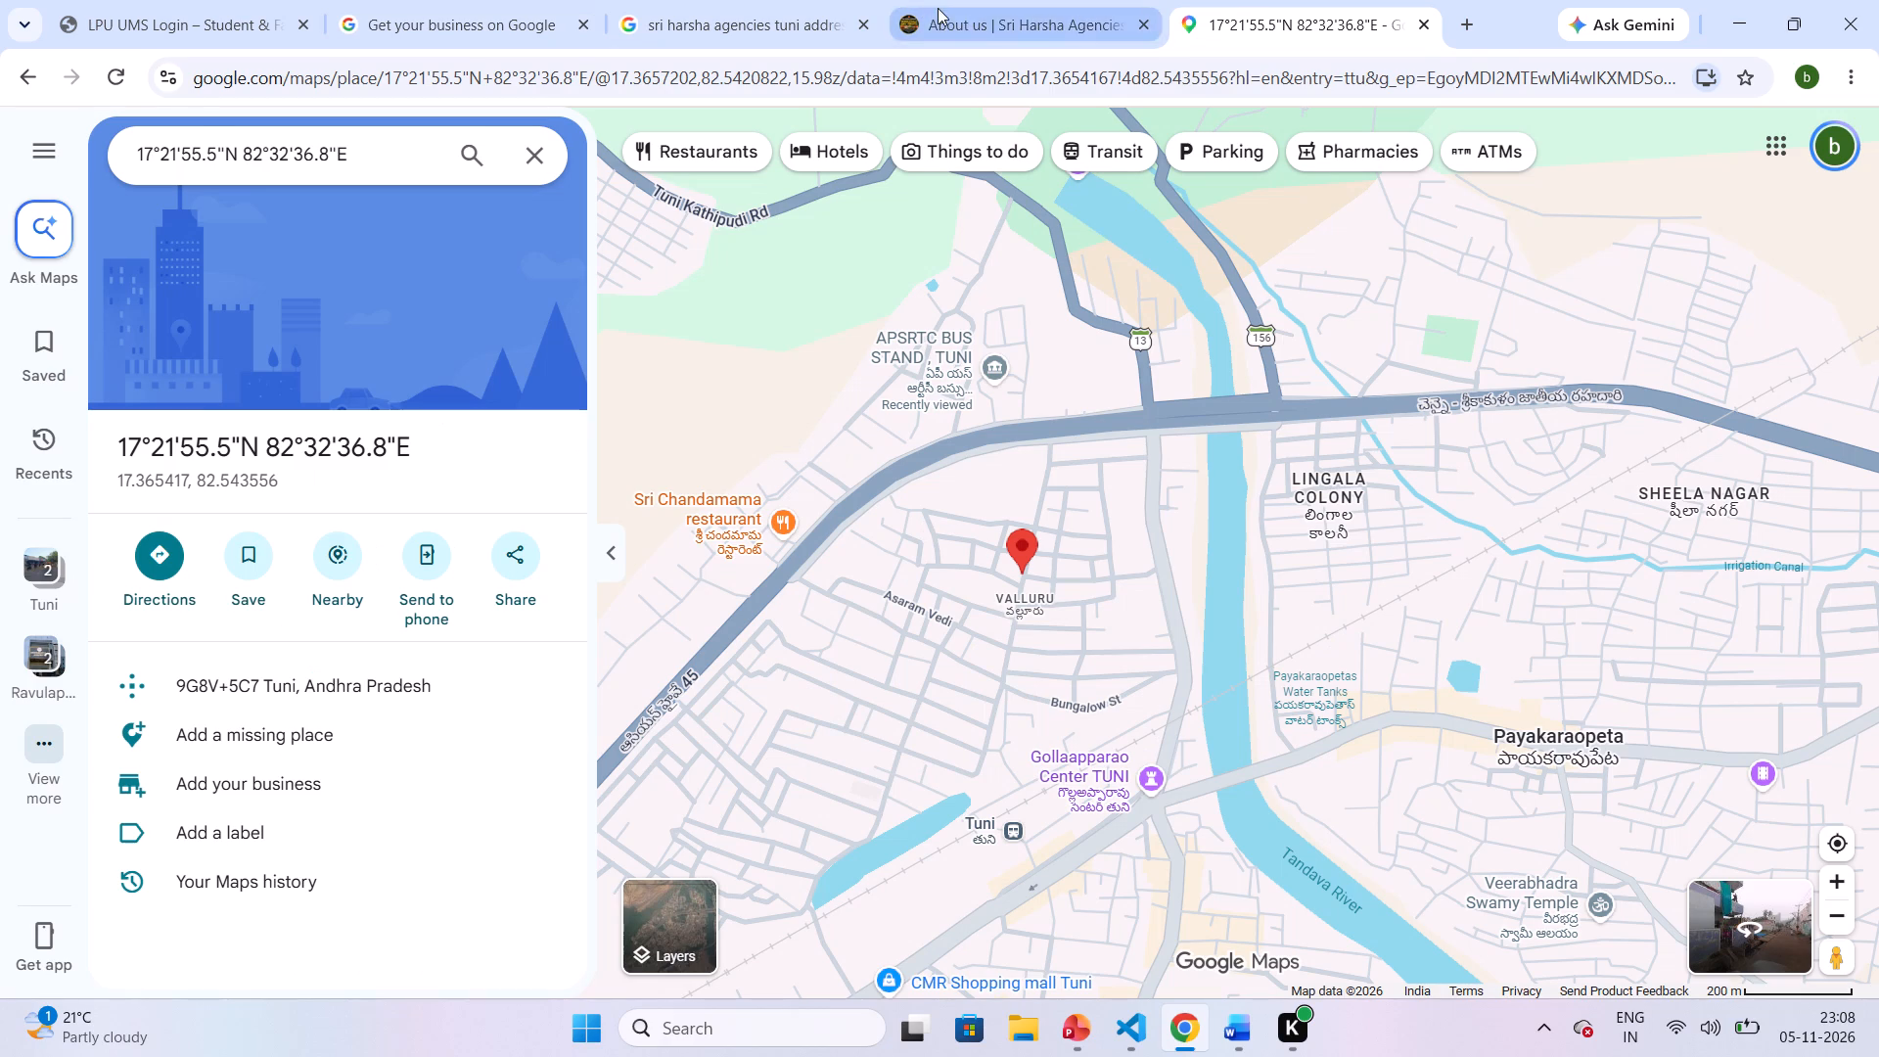
pyautogui.click(326, 278)
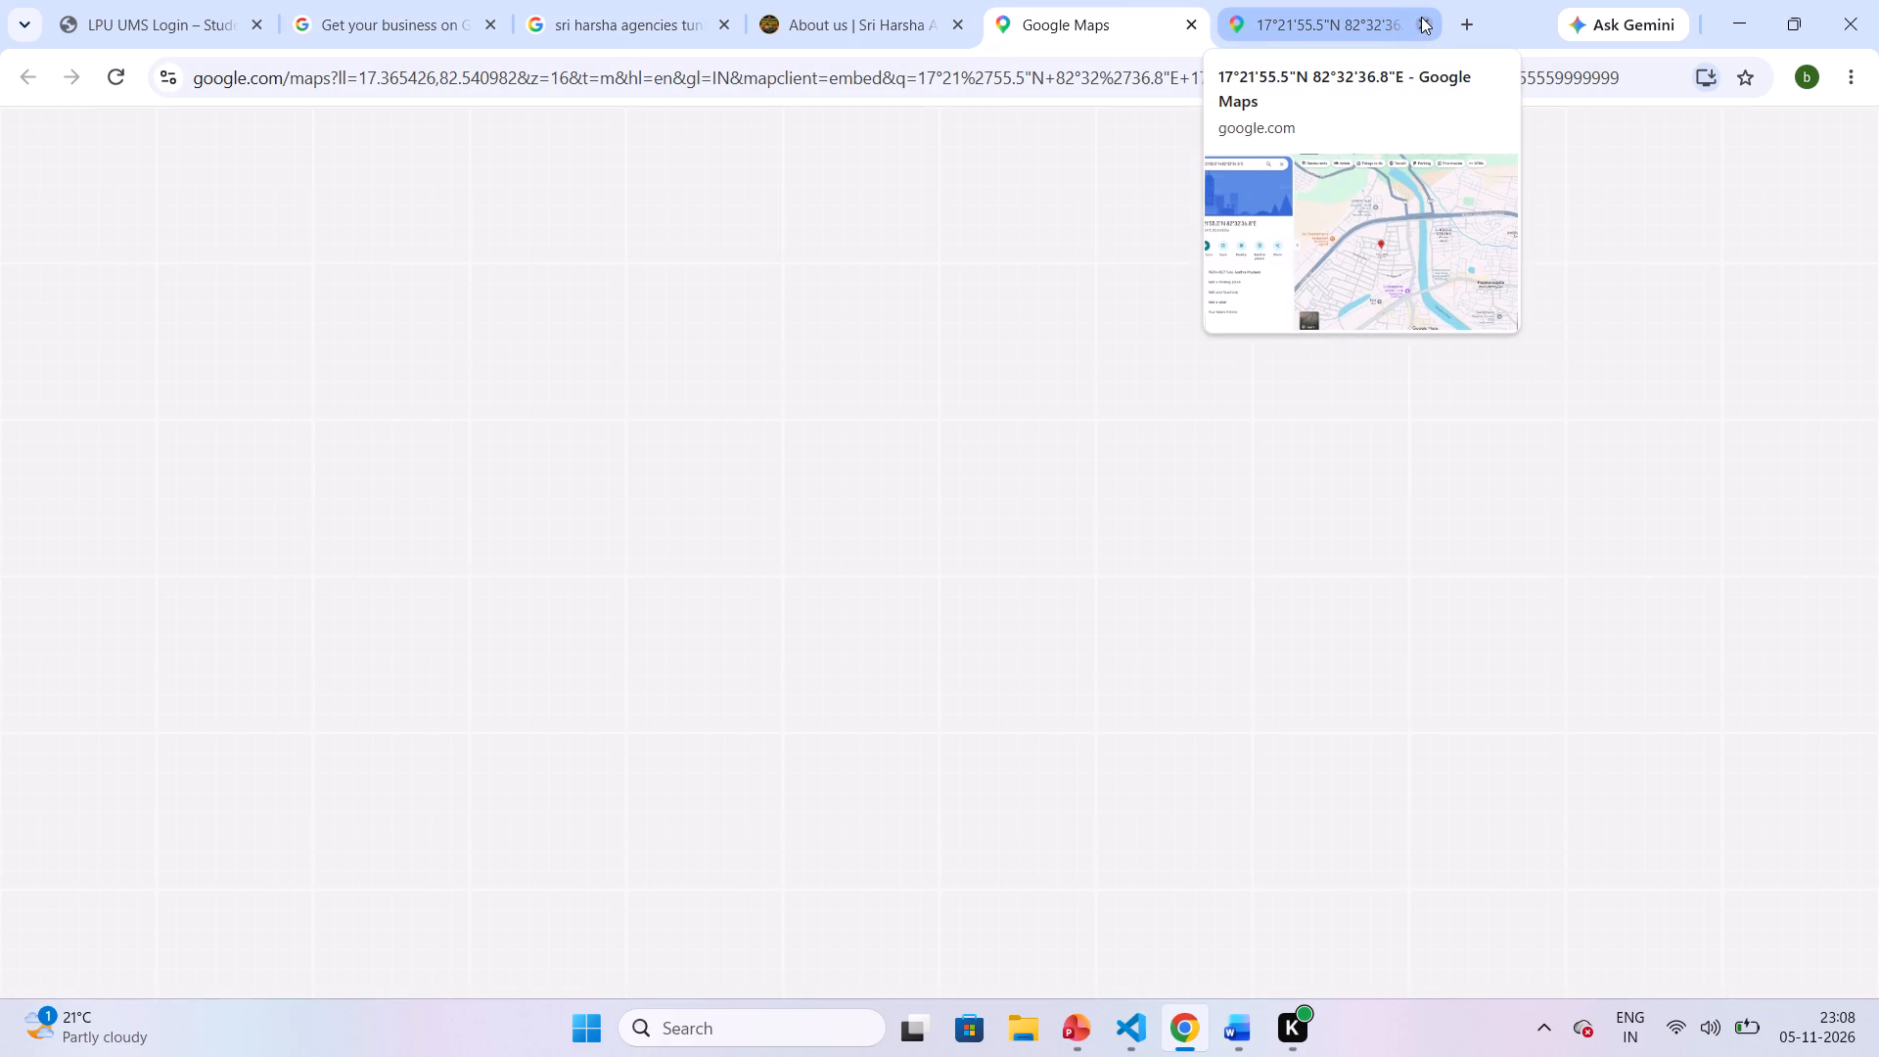
pyautogui.click(1421, 15)
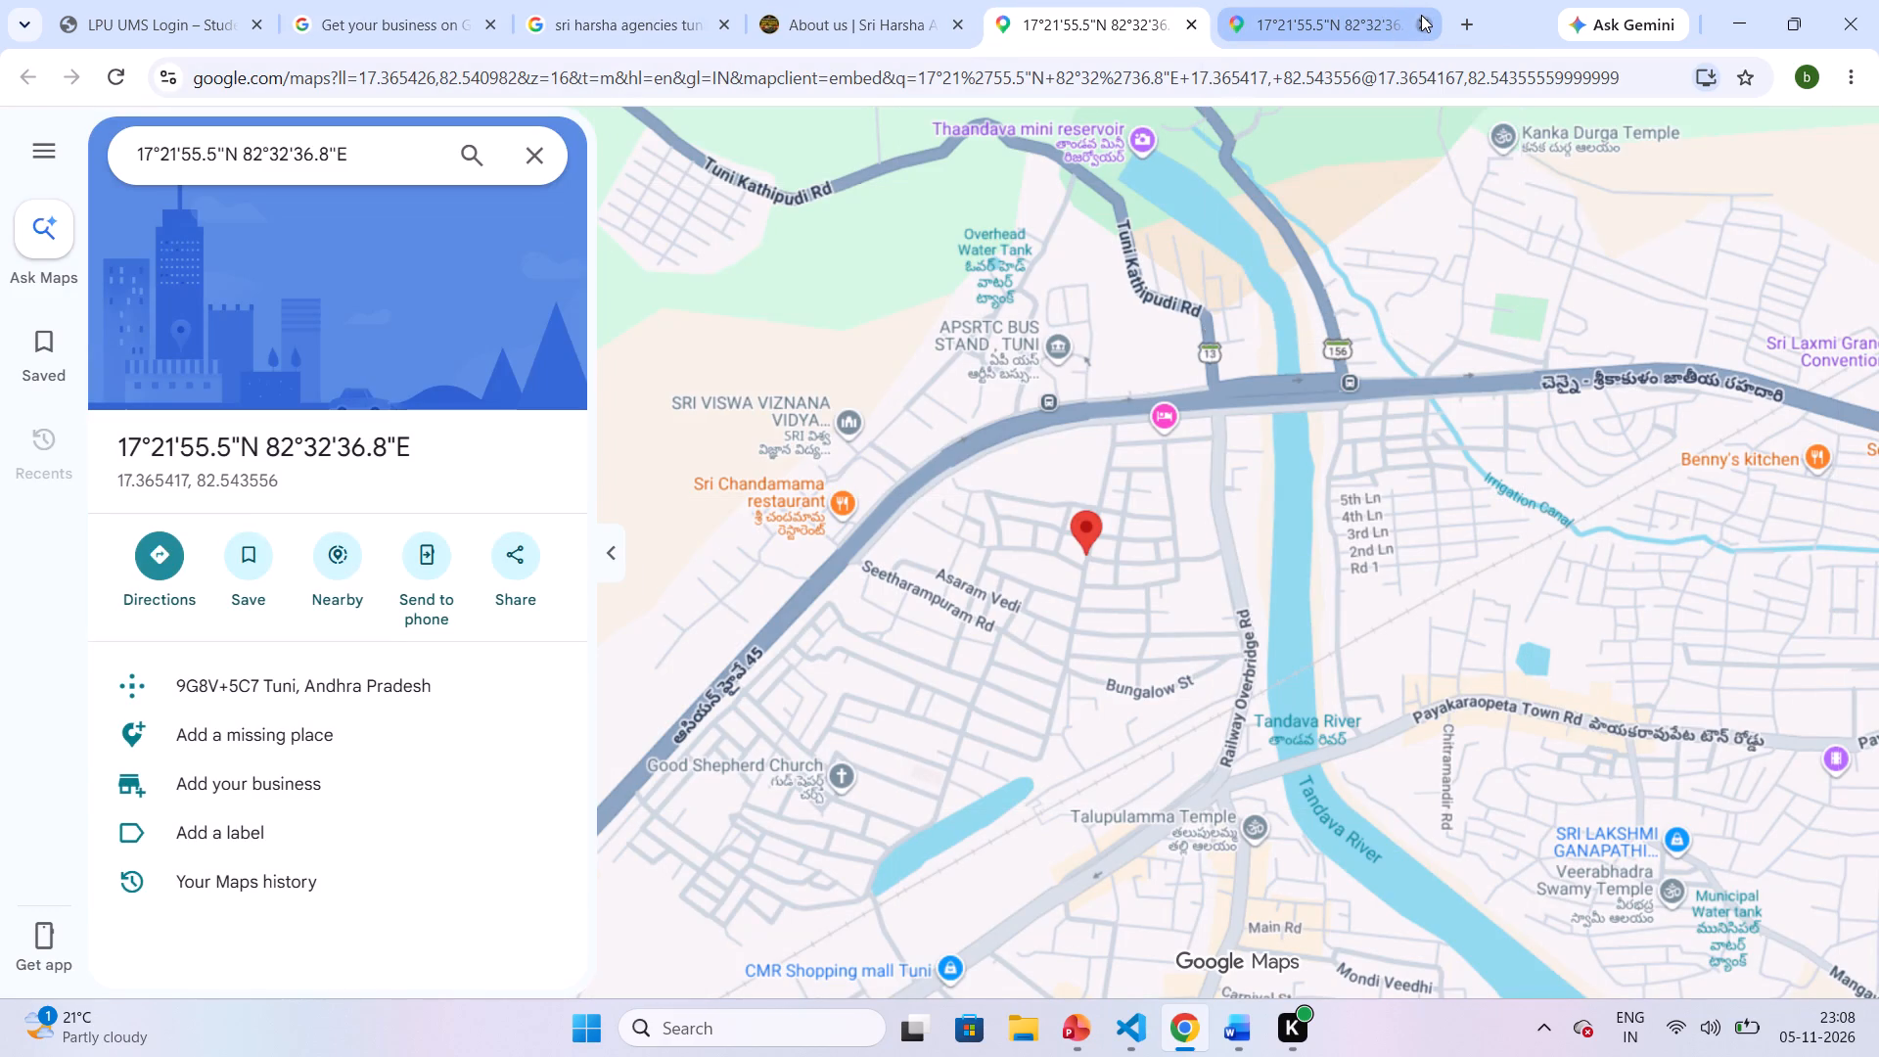
pyautogui.moveTo(383, 152); pyautogui.dragTo(59, 131)
pyautogui.hotkey('ctrl', 'c')
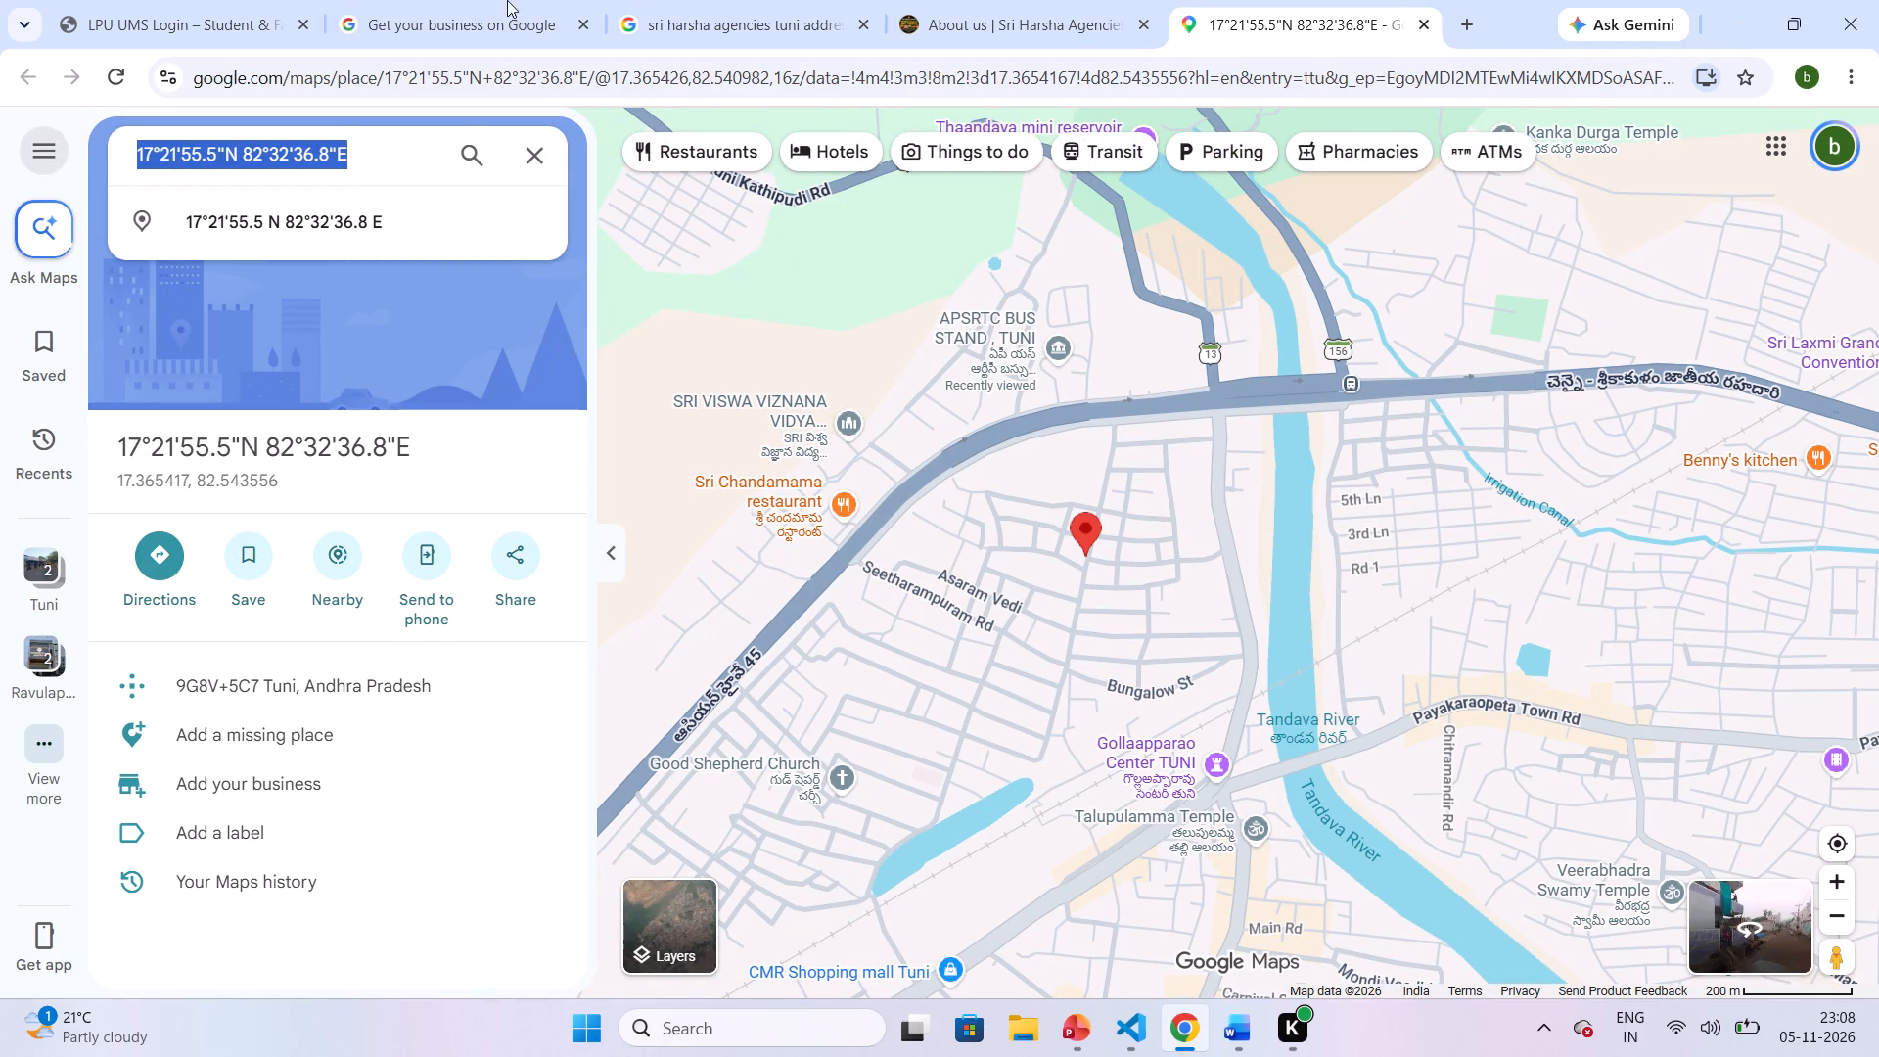
pyautogui.click(711, 4)
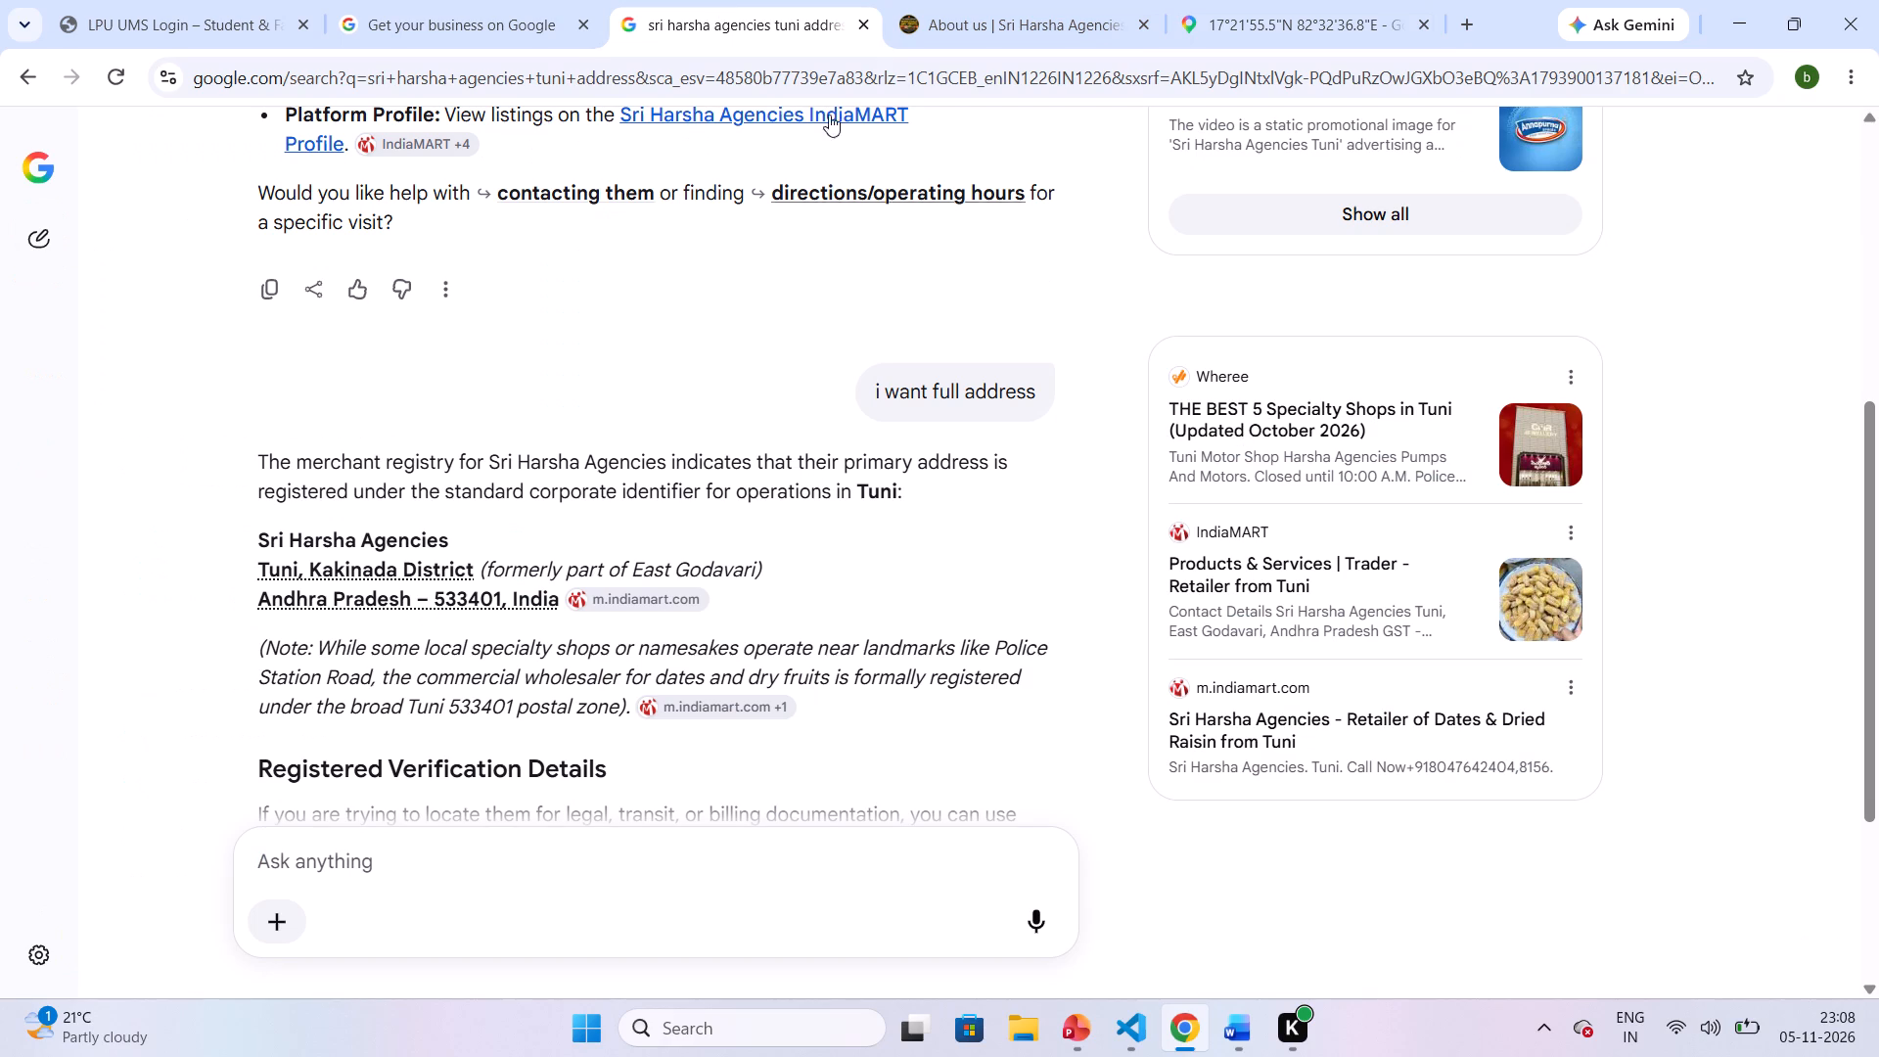
pyautogui.click(511, 21)
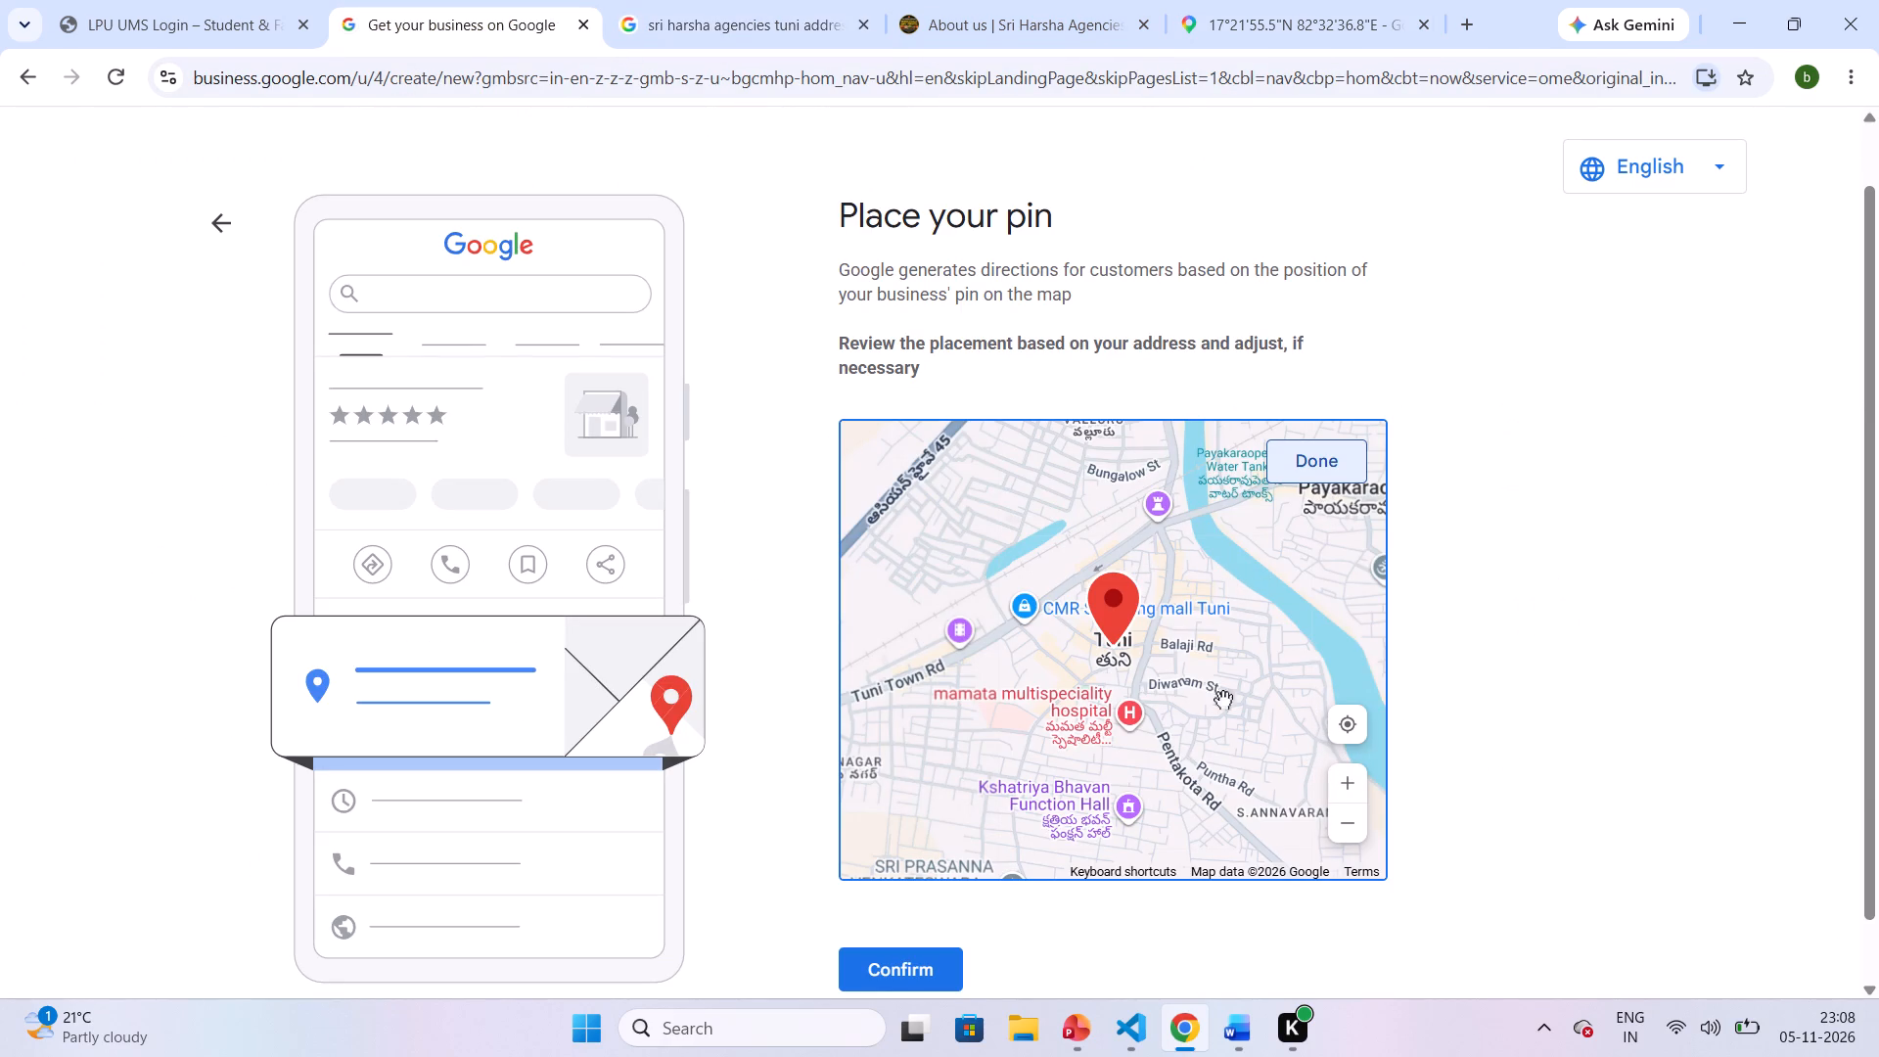
# Adjust the business pin on the profile's map, using the shop location in Google Maps and on the website as reference.
pyautogui.scroll(-1, 1162, 693)
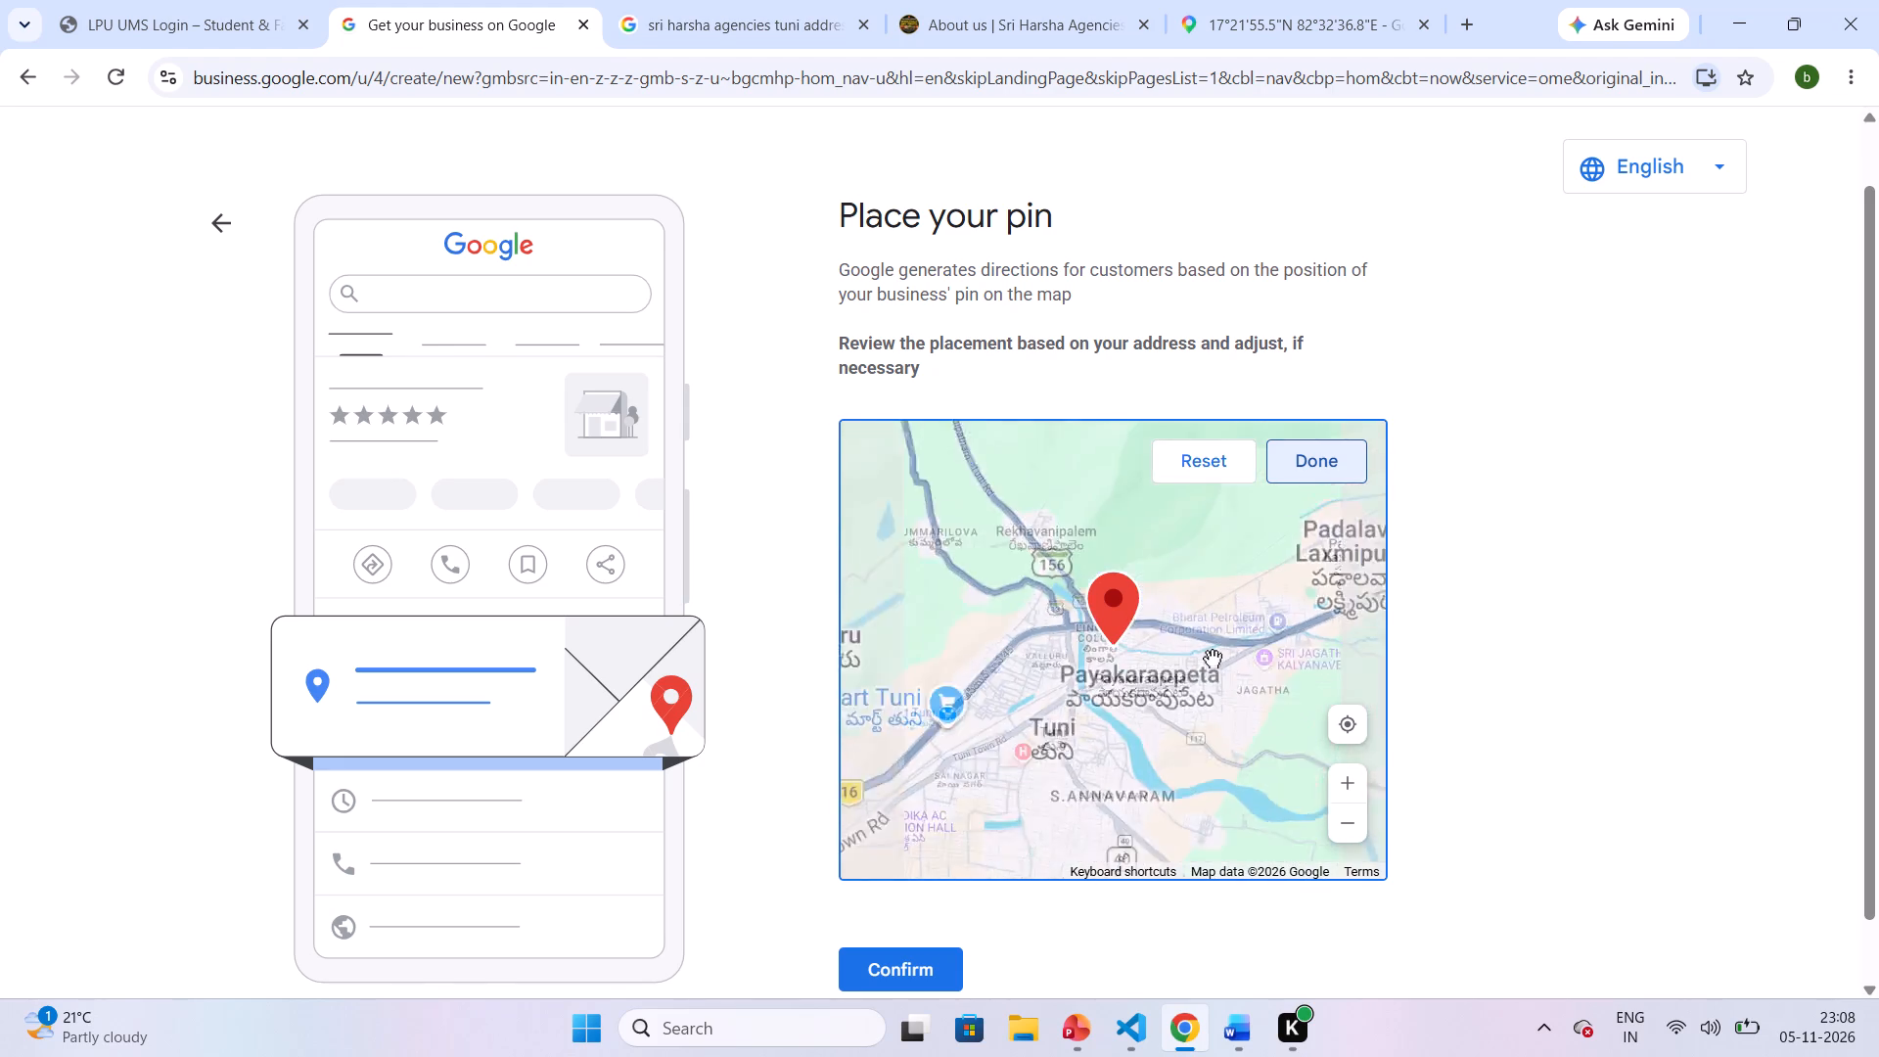
pyautogui.click(1213, 659)
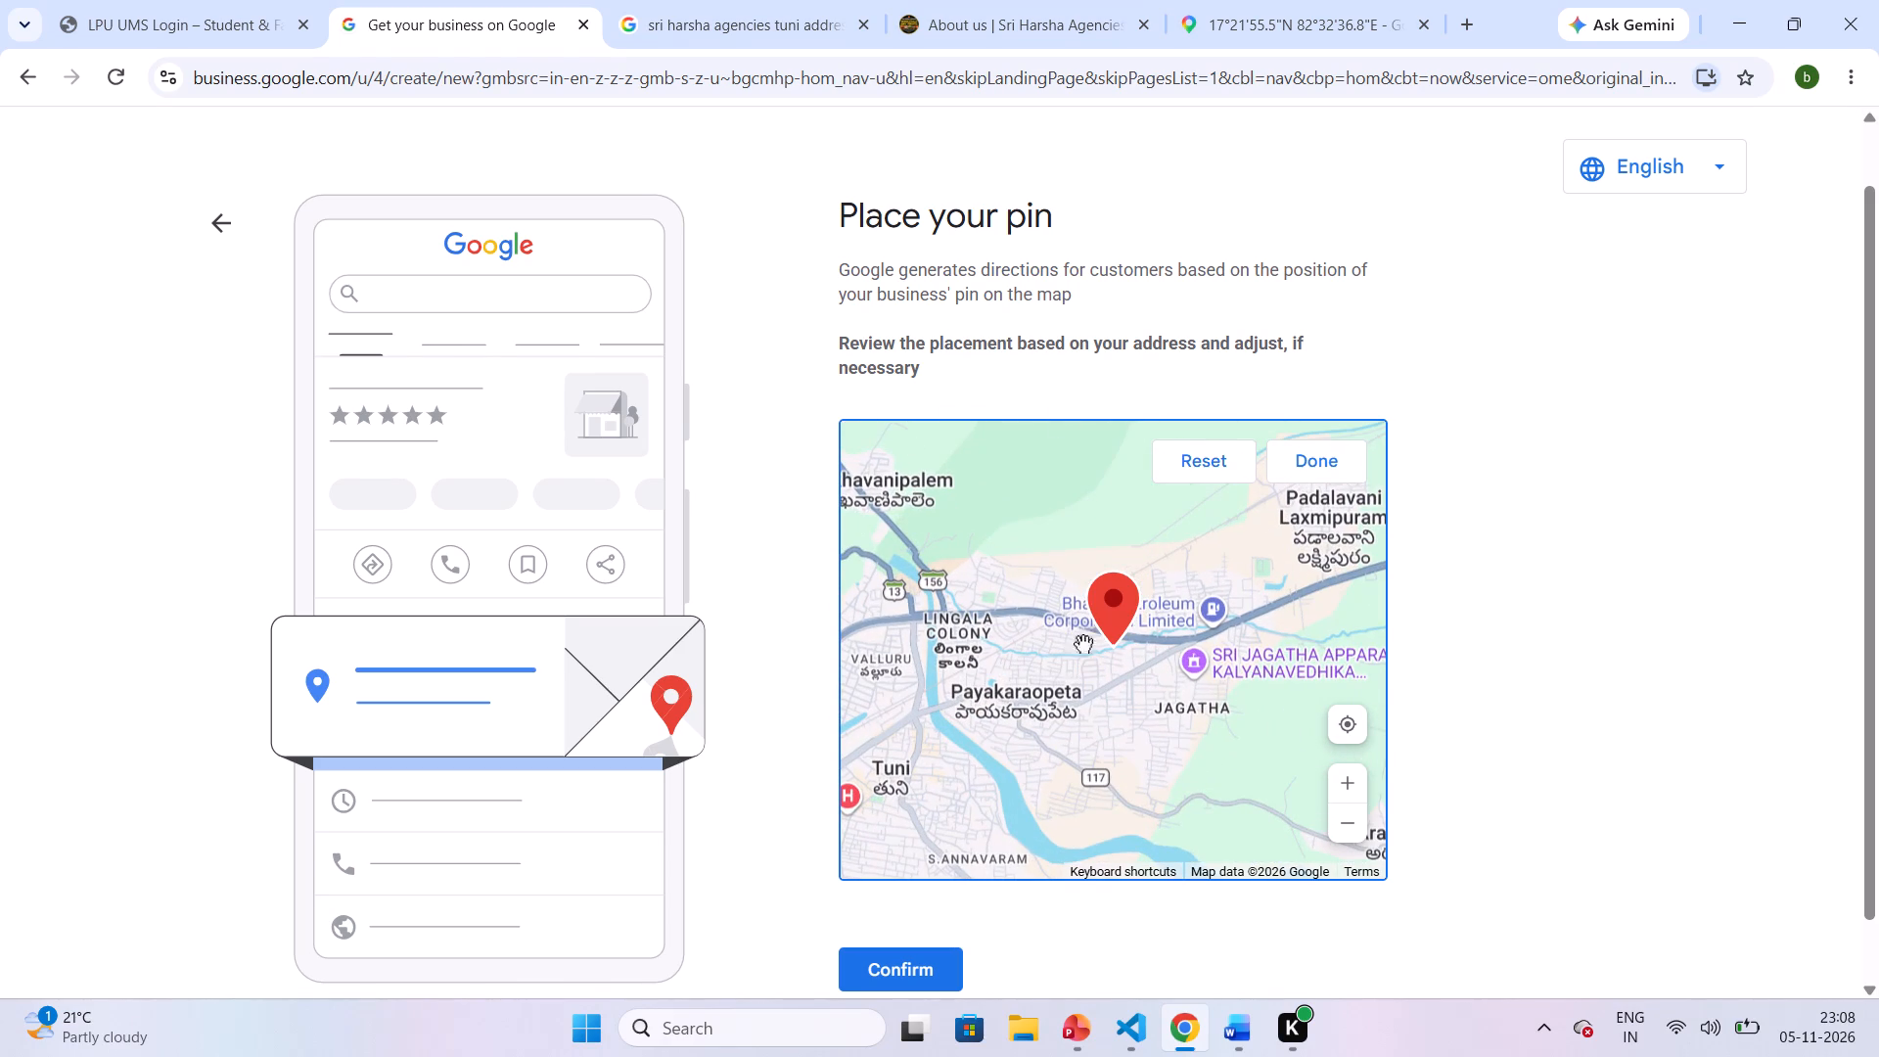
pyautogui.click(1291, 0)
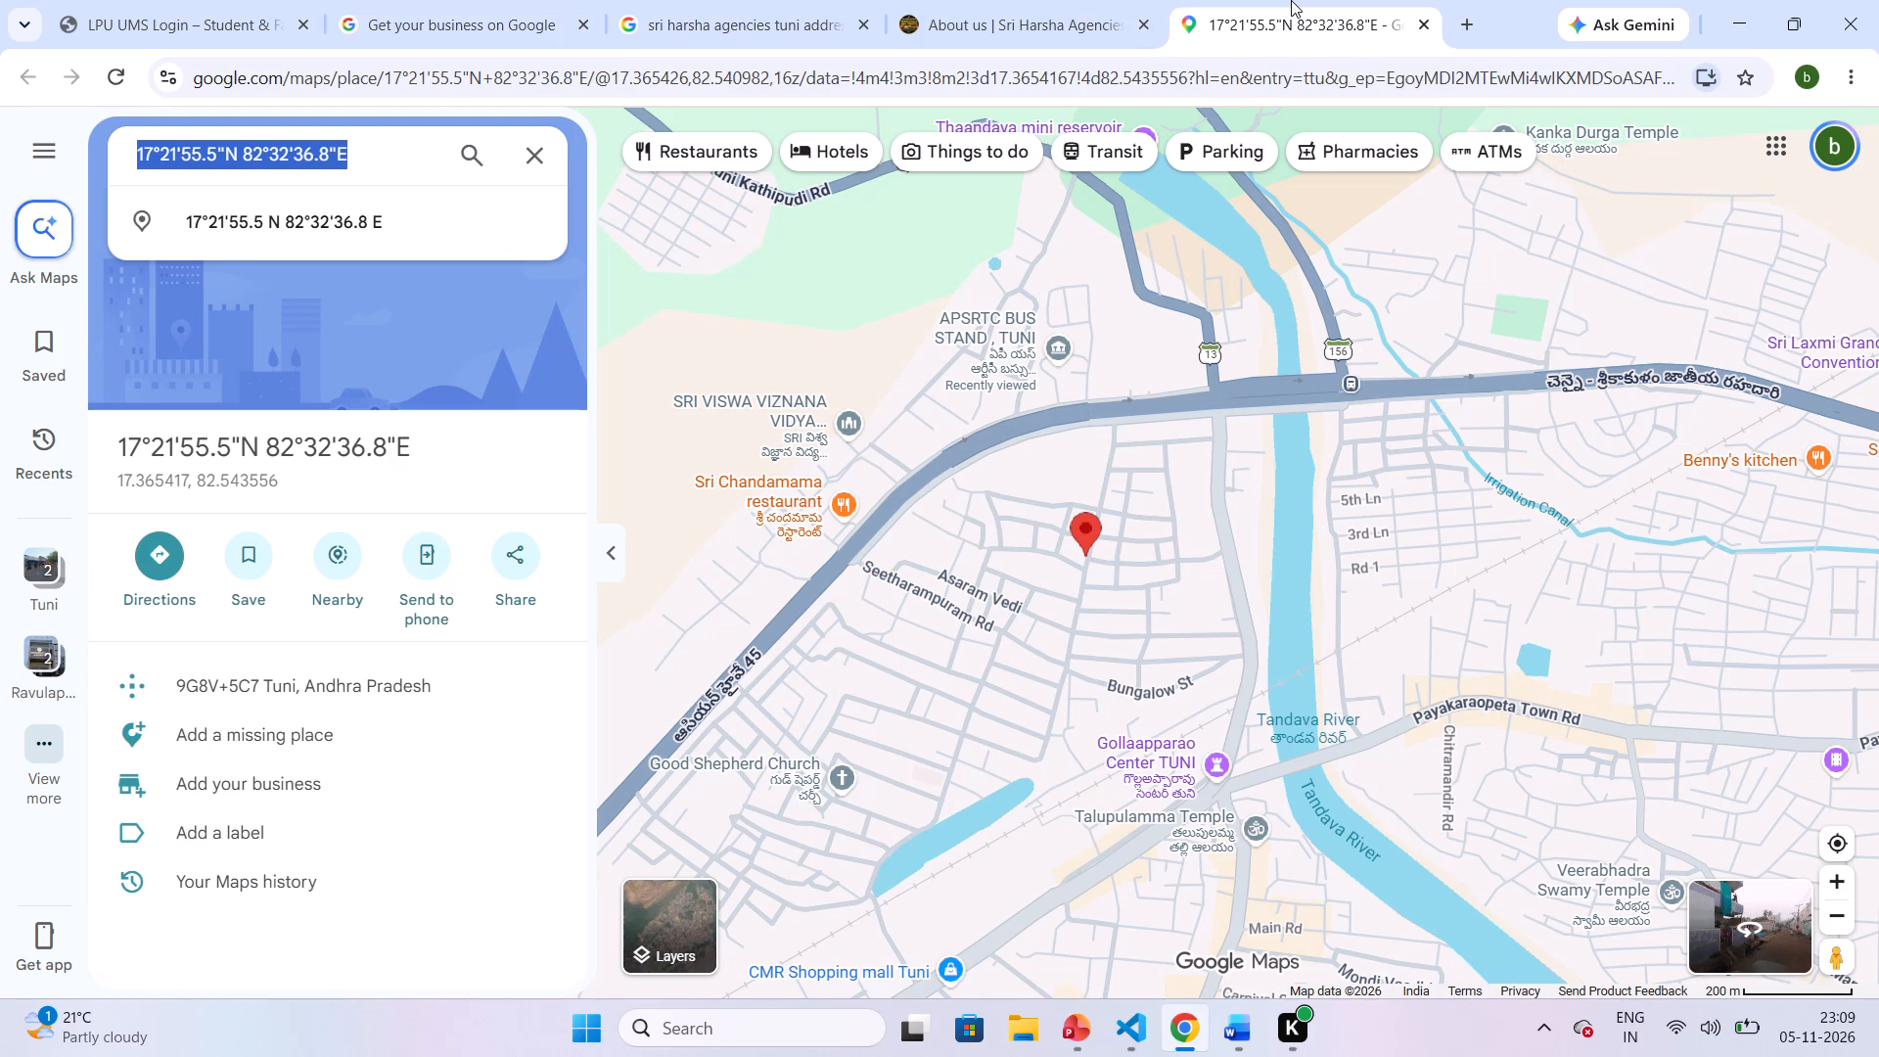
pyautogui.click(963, 9)
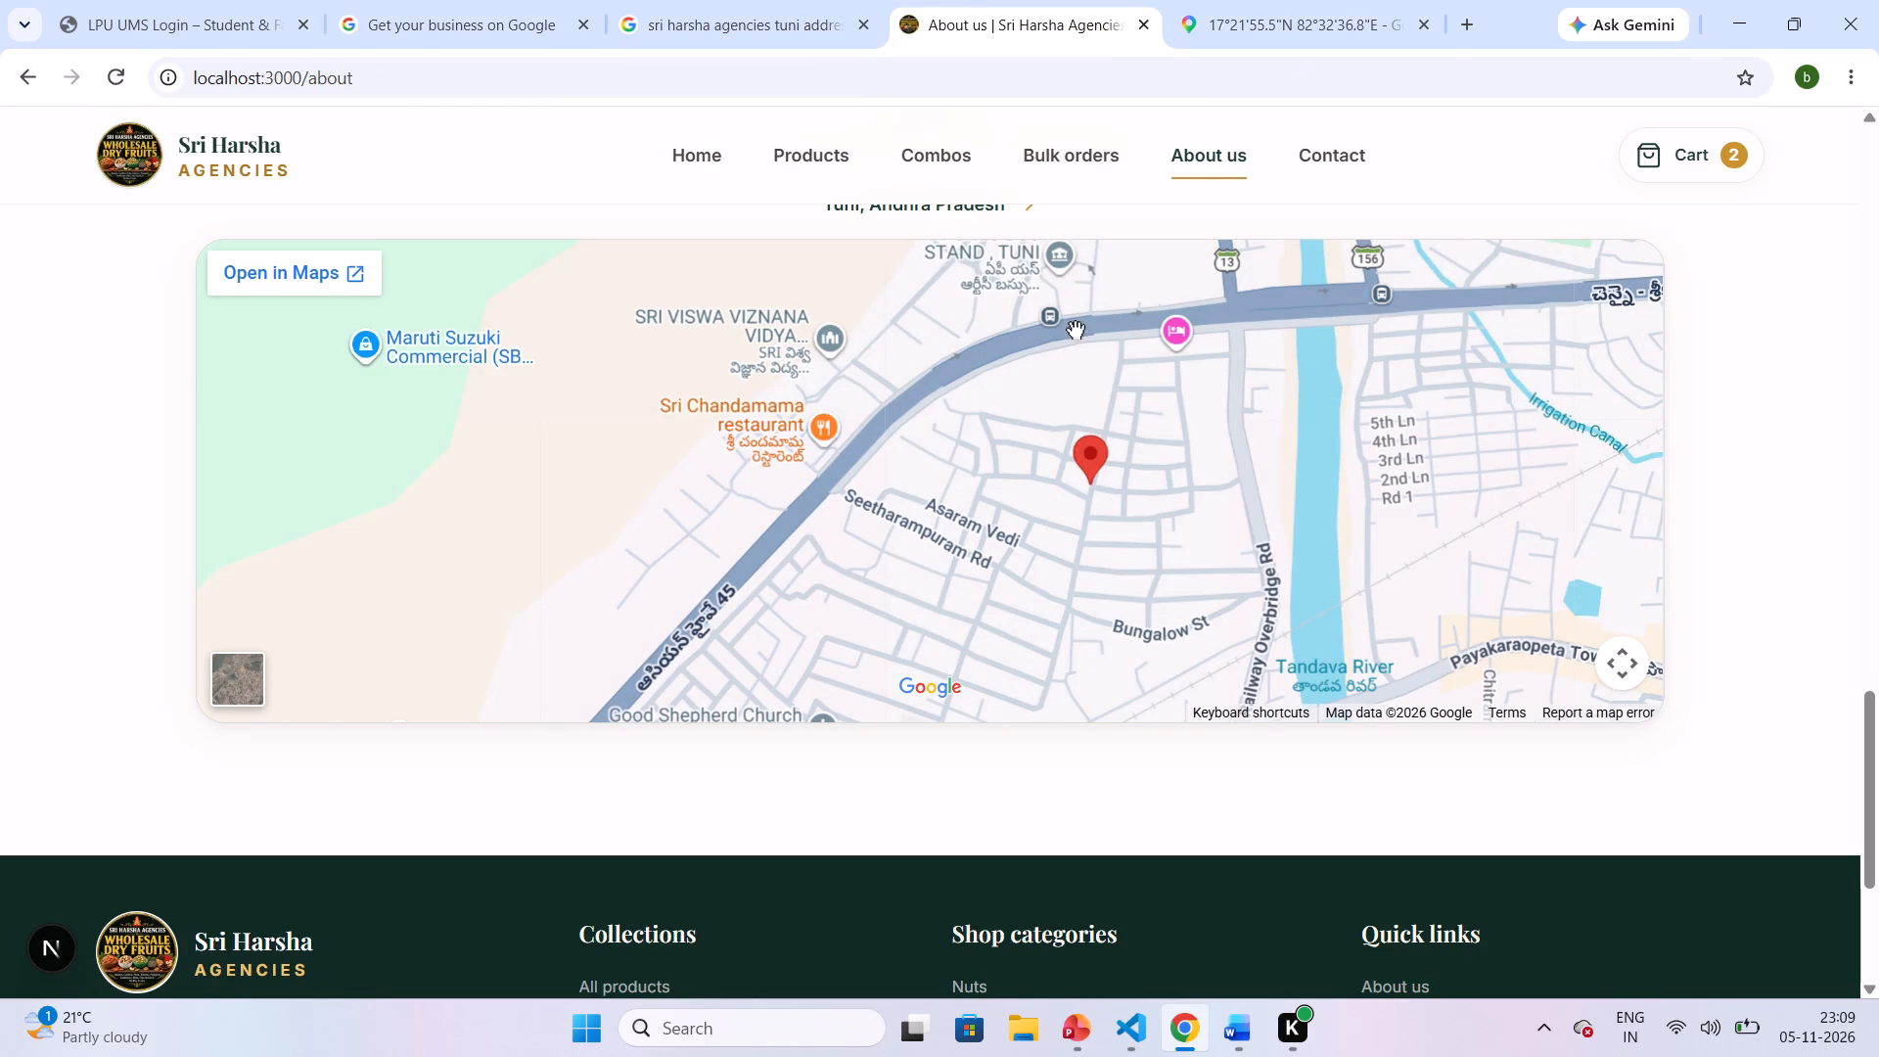
pyautogui.click(735, 2)
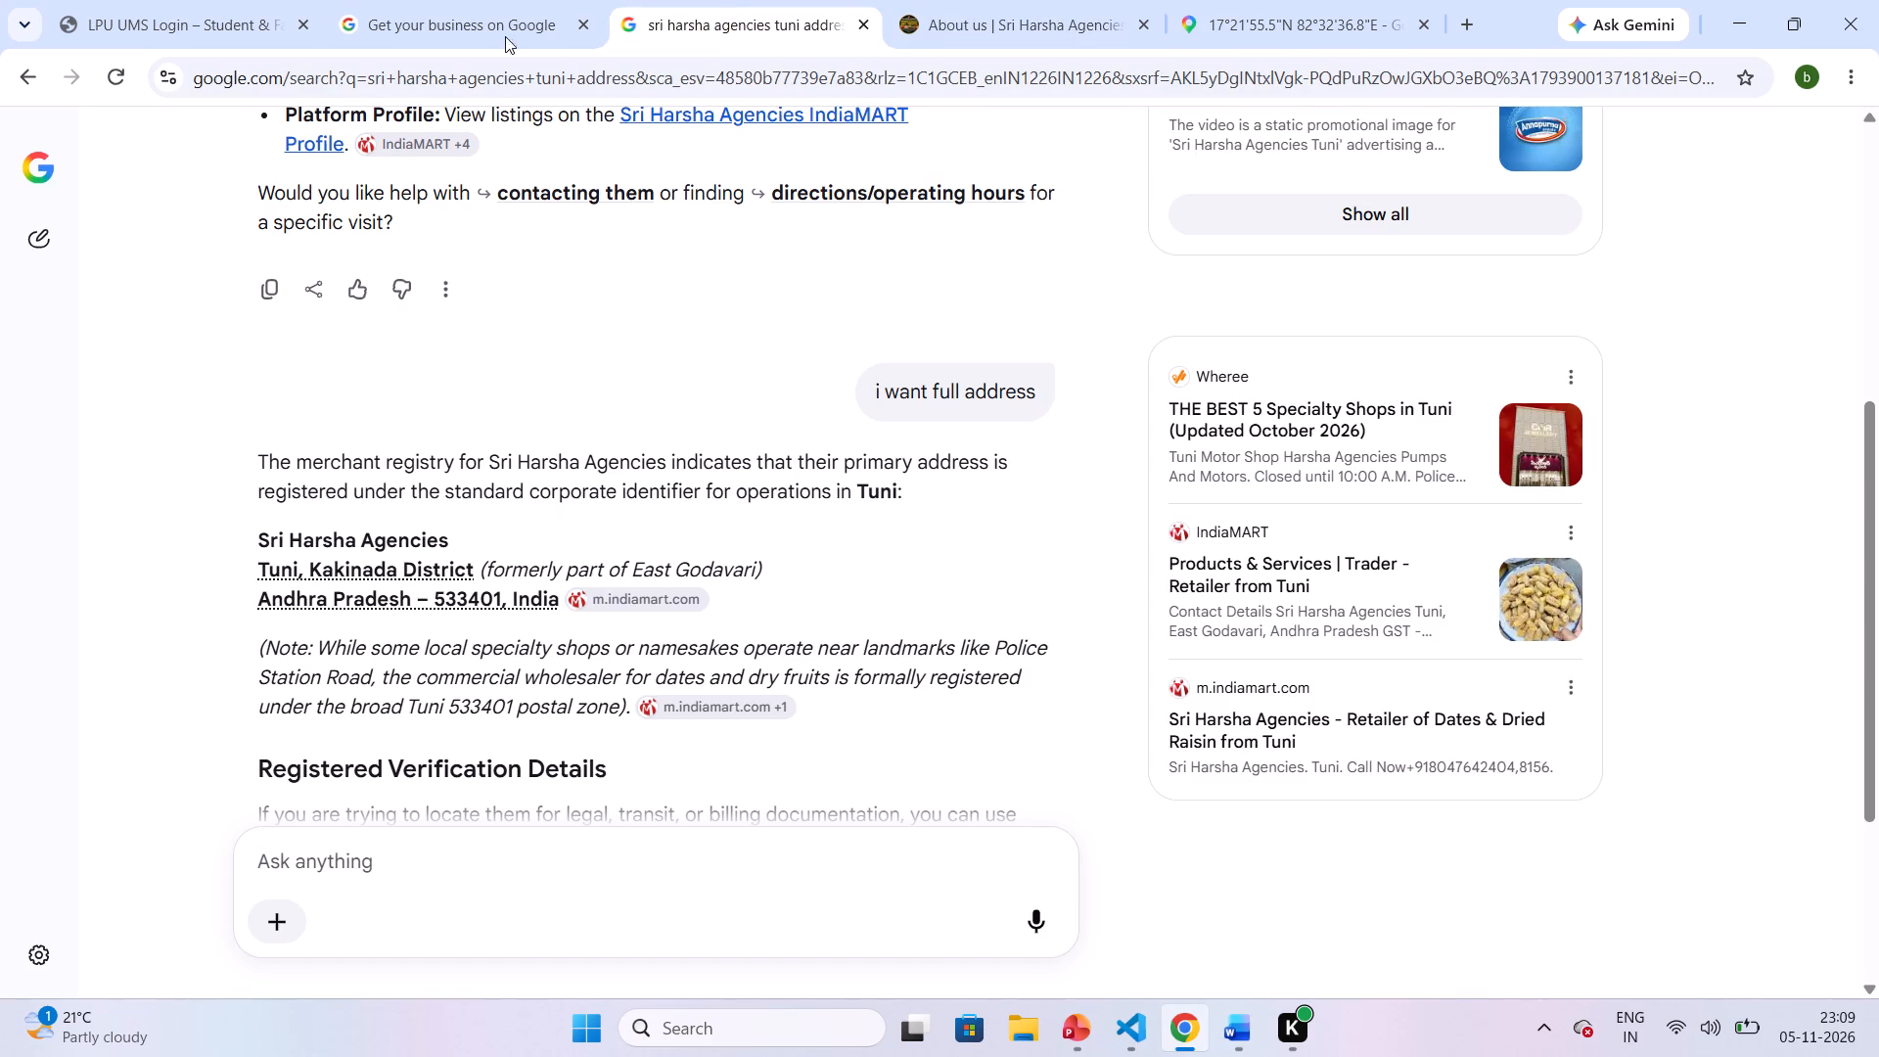
pyautogui.click(457, 23)
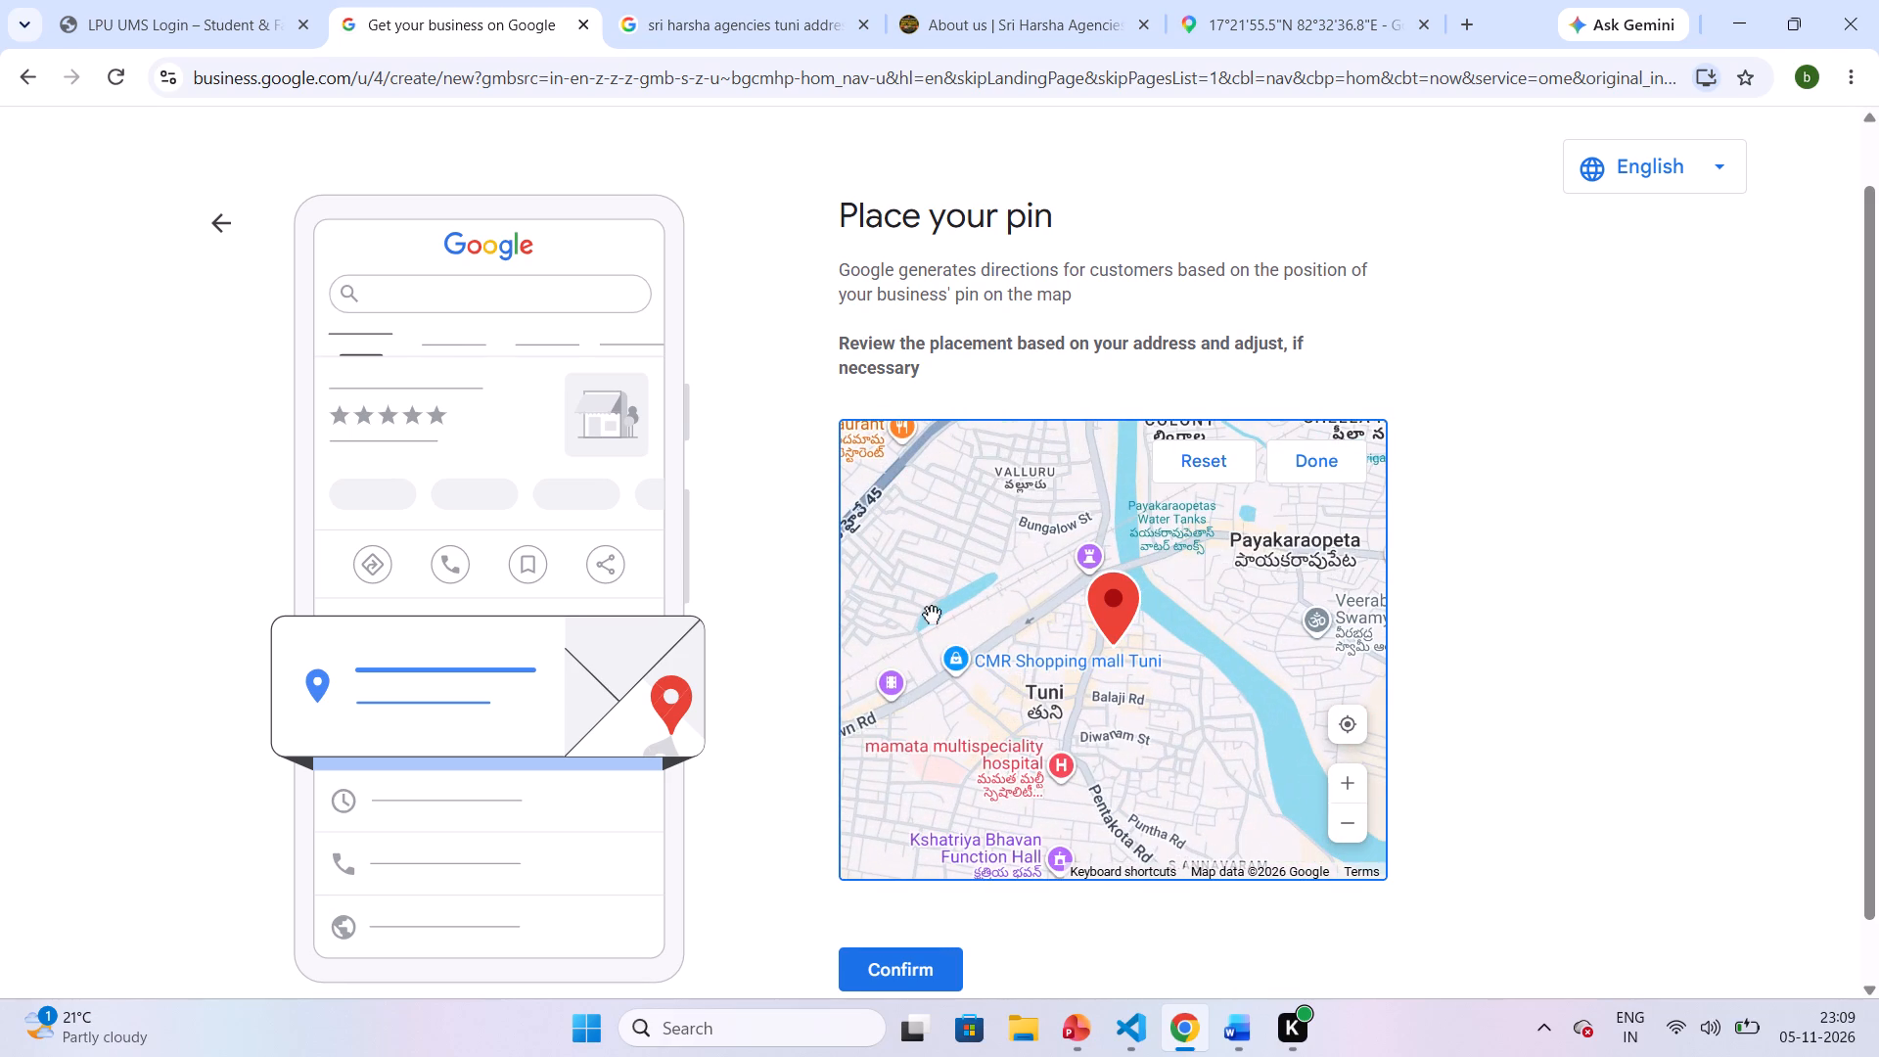
pyautogui.scroll(1, 928, 614)
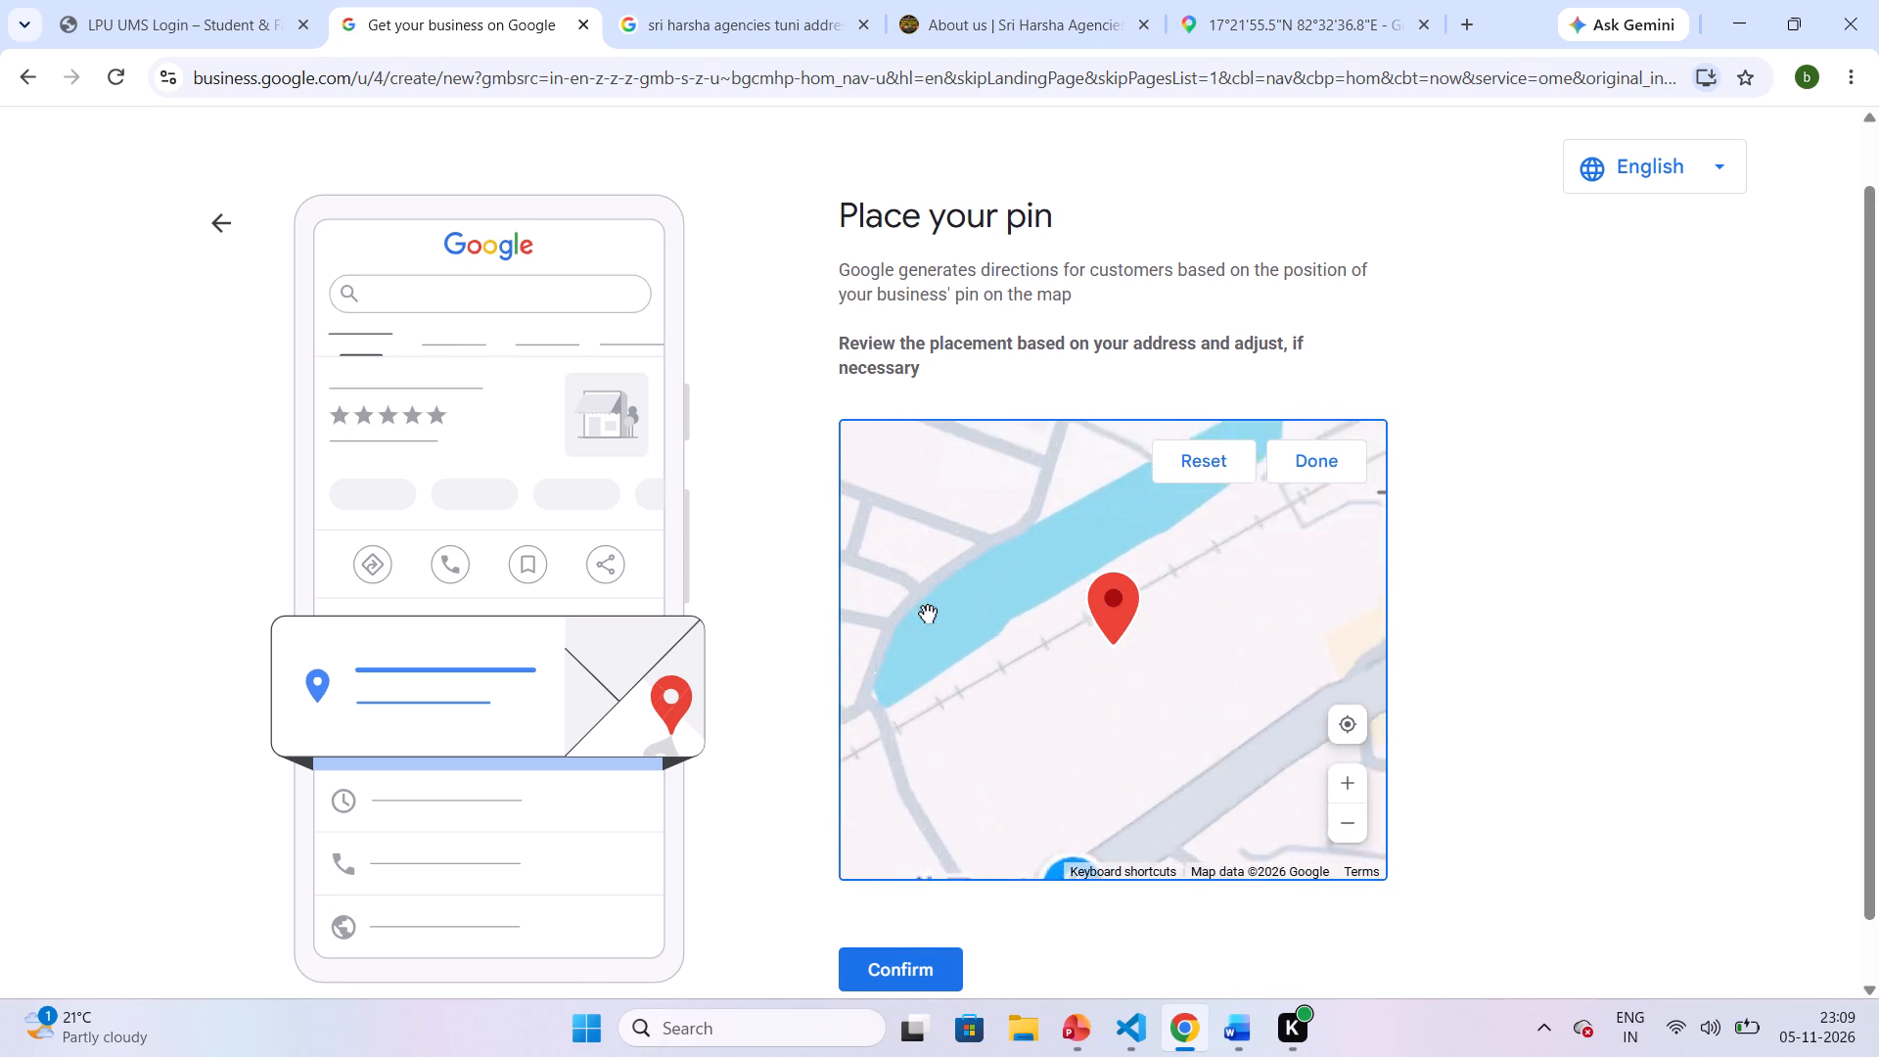
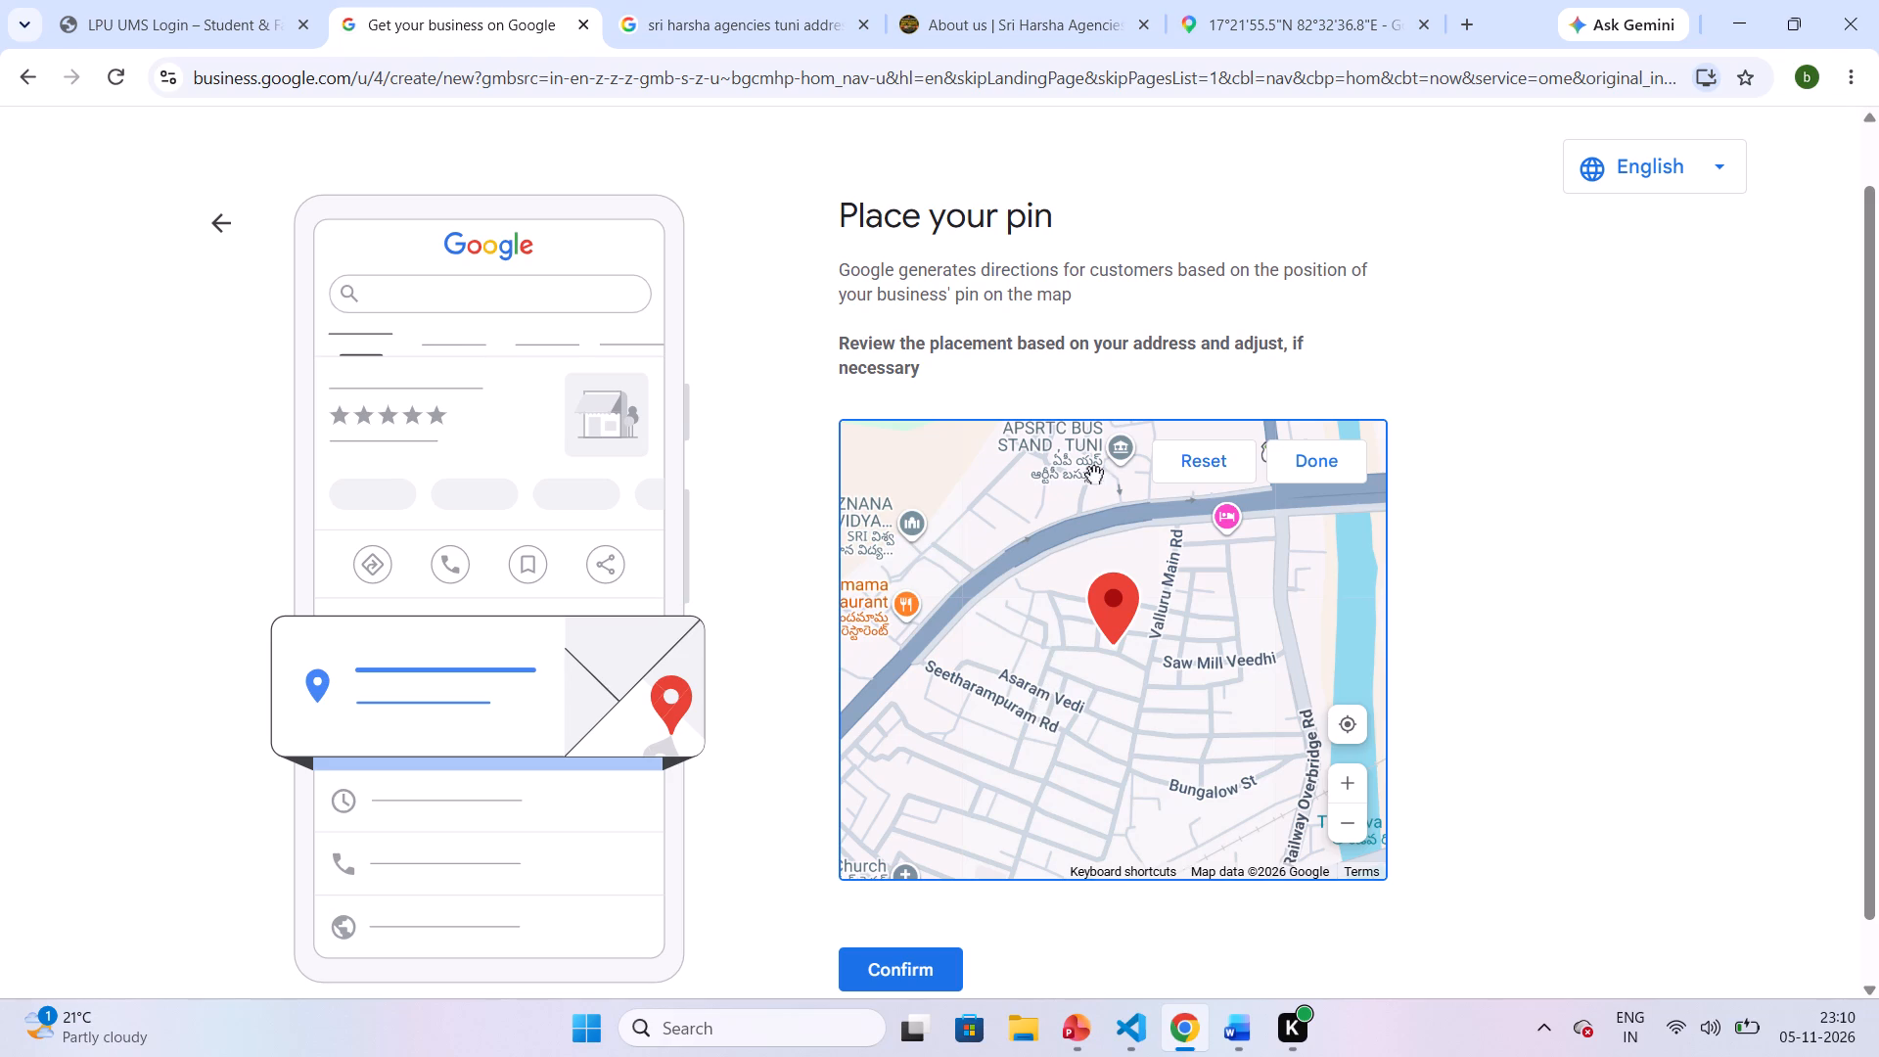
# Reposition the business pin near Valluru Main Rd and Saw Mill Veedhi, matching the shop's Google Maps location, and confirm the placement.
pyautogui.click(1279, 4)
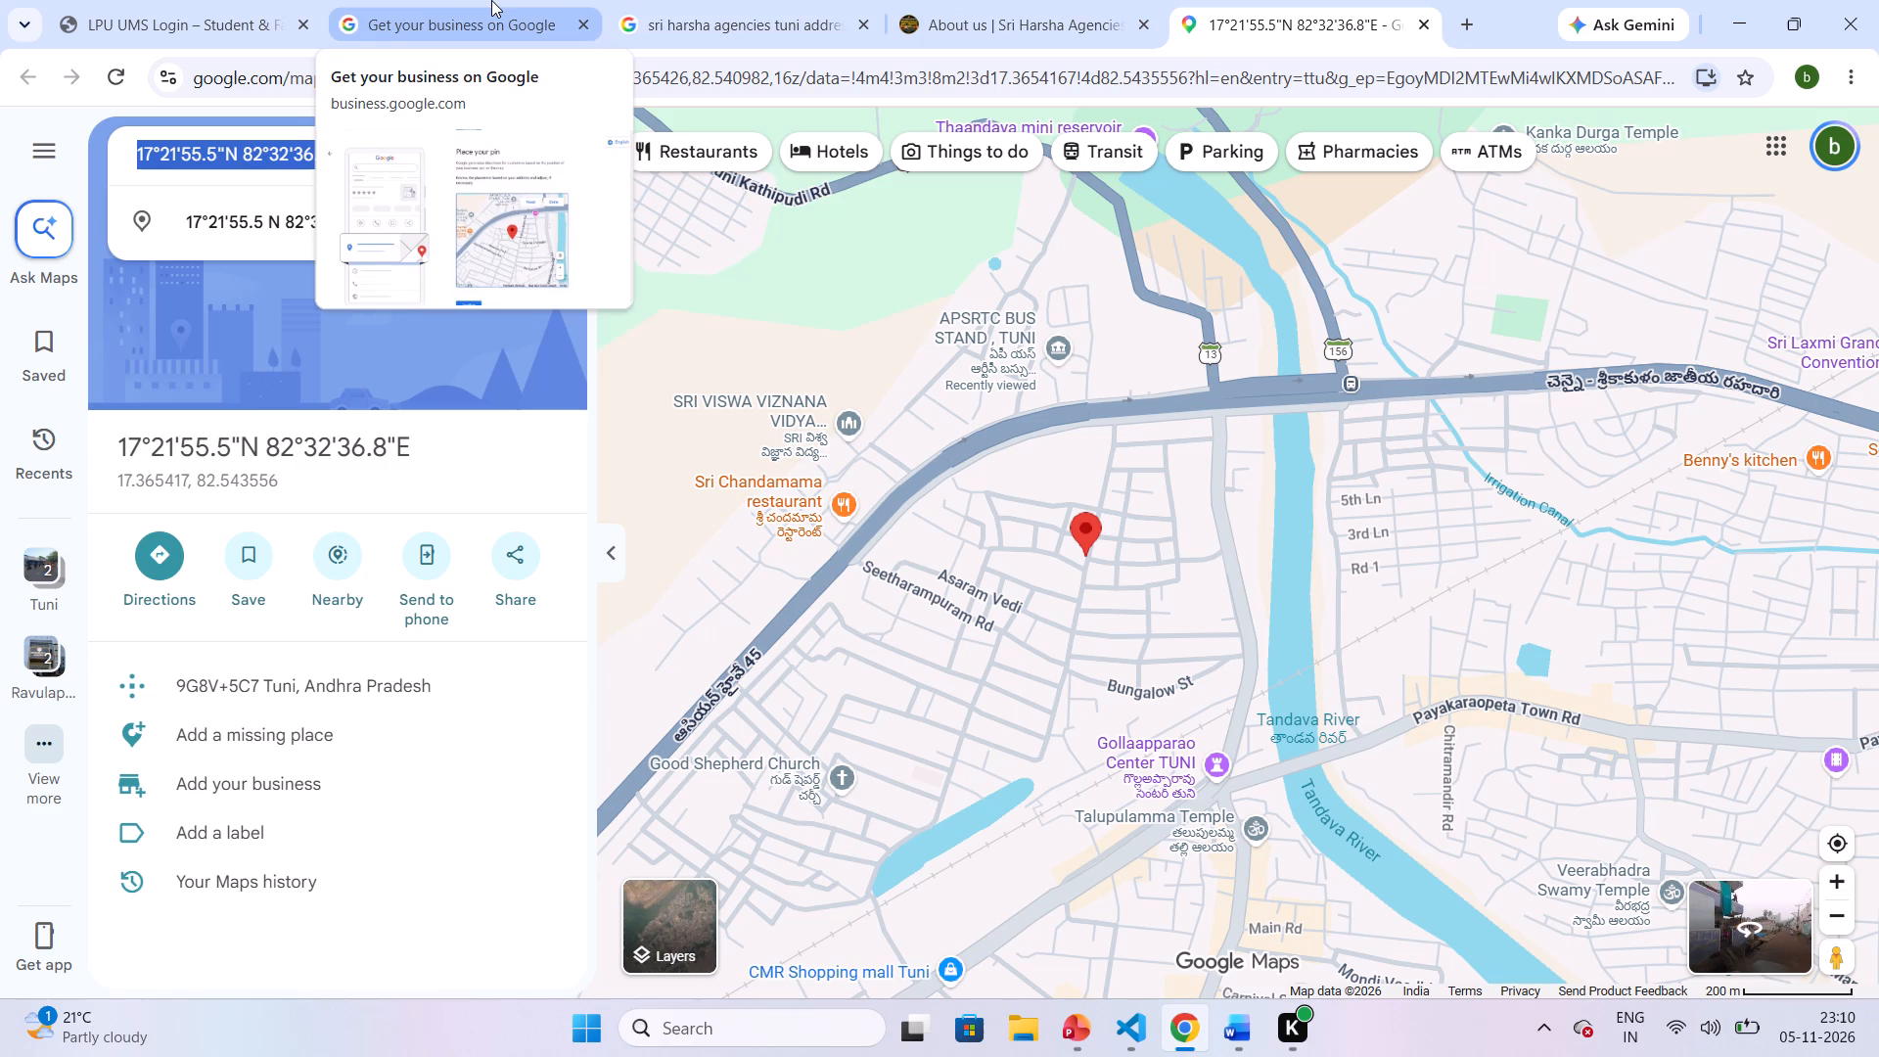
pyautogui.click(524, 1)
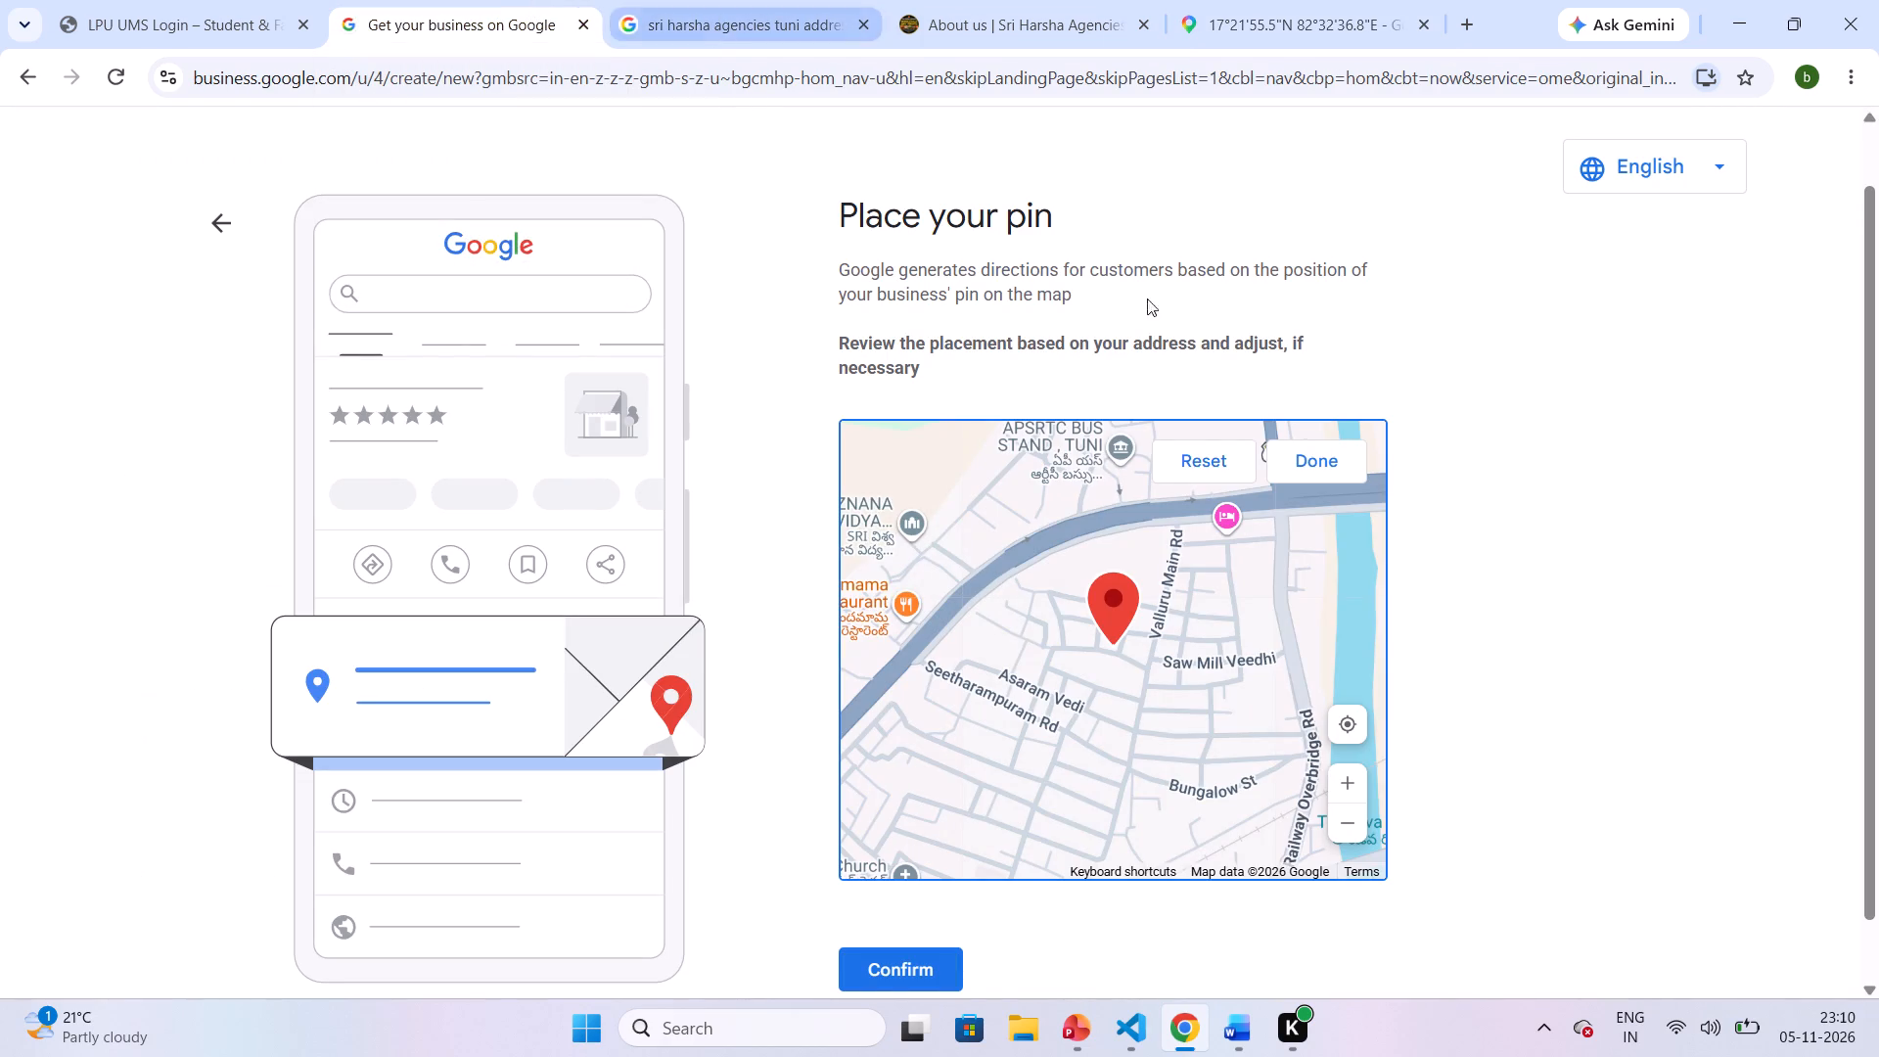
pyautogui.click(1131, 546)
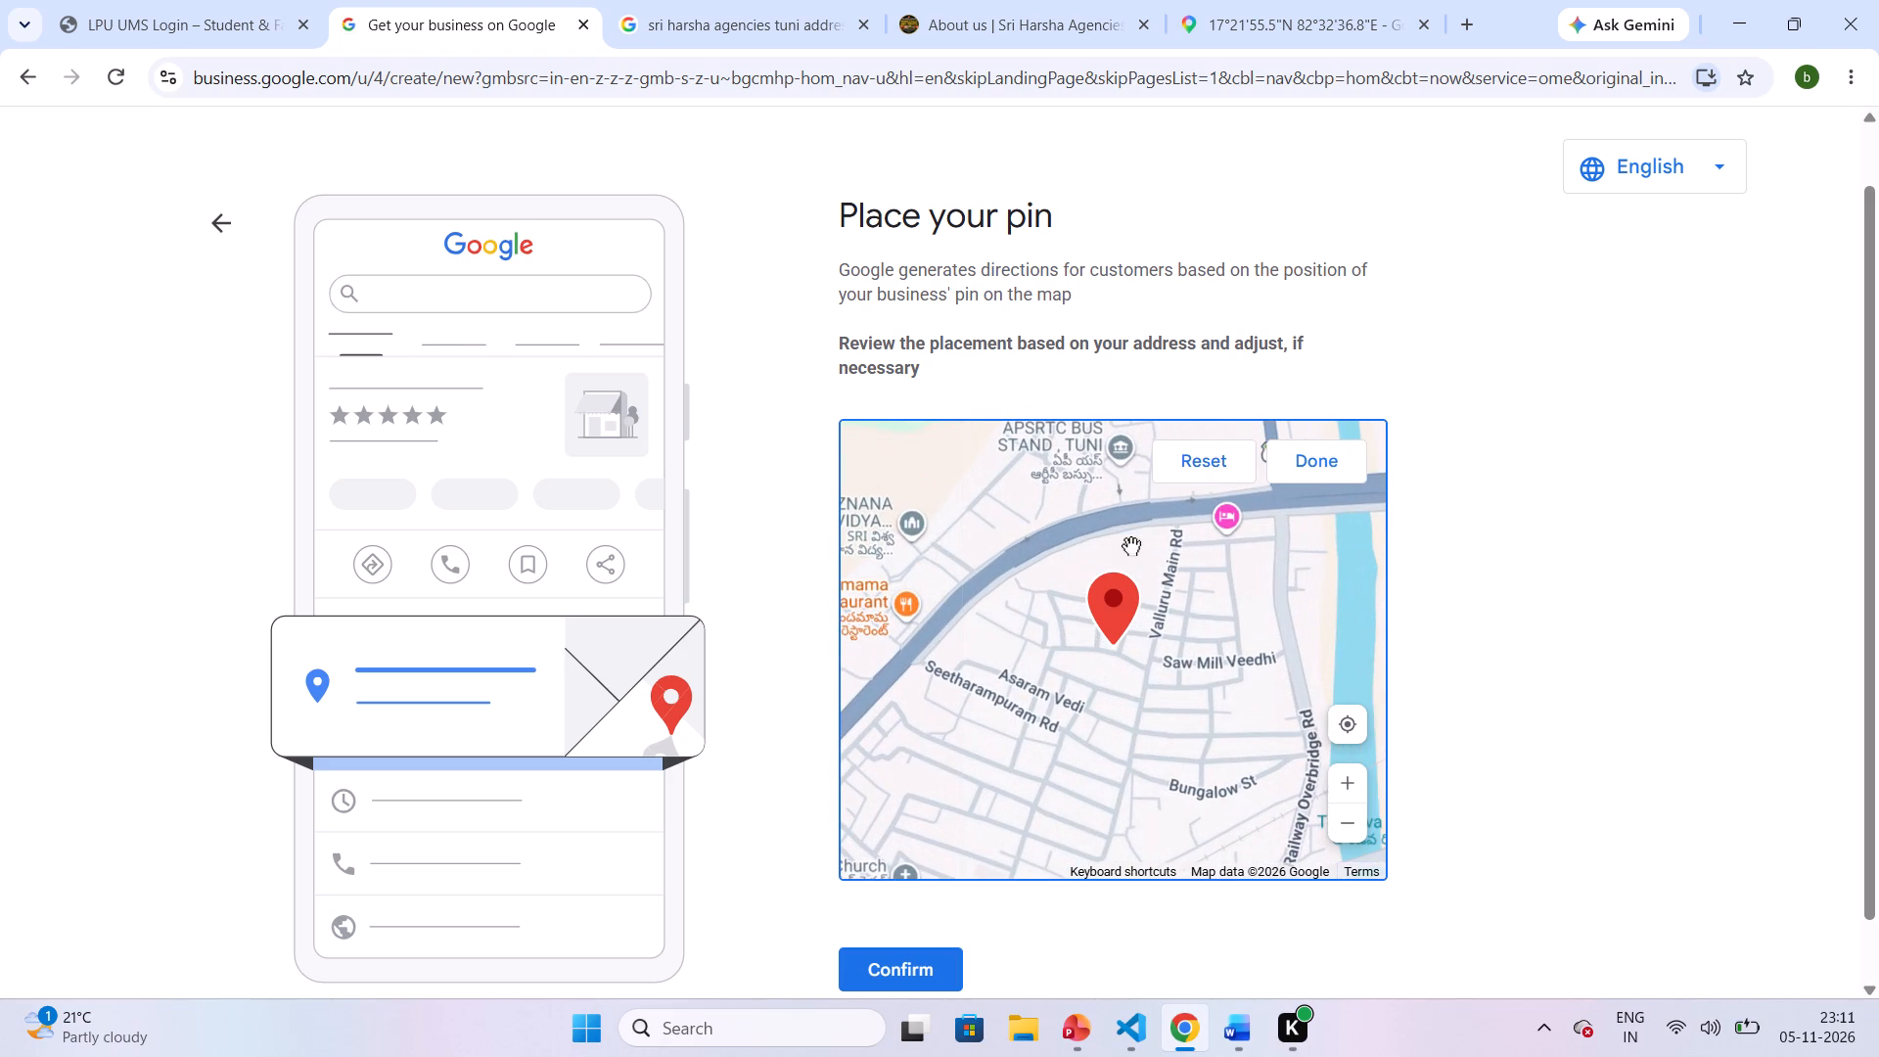
pyautogui.click(1298, 1)
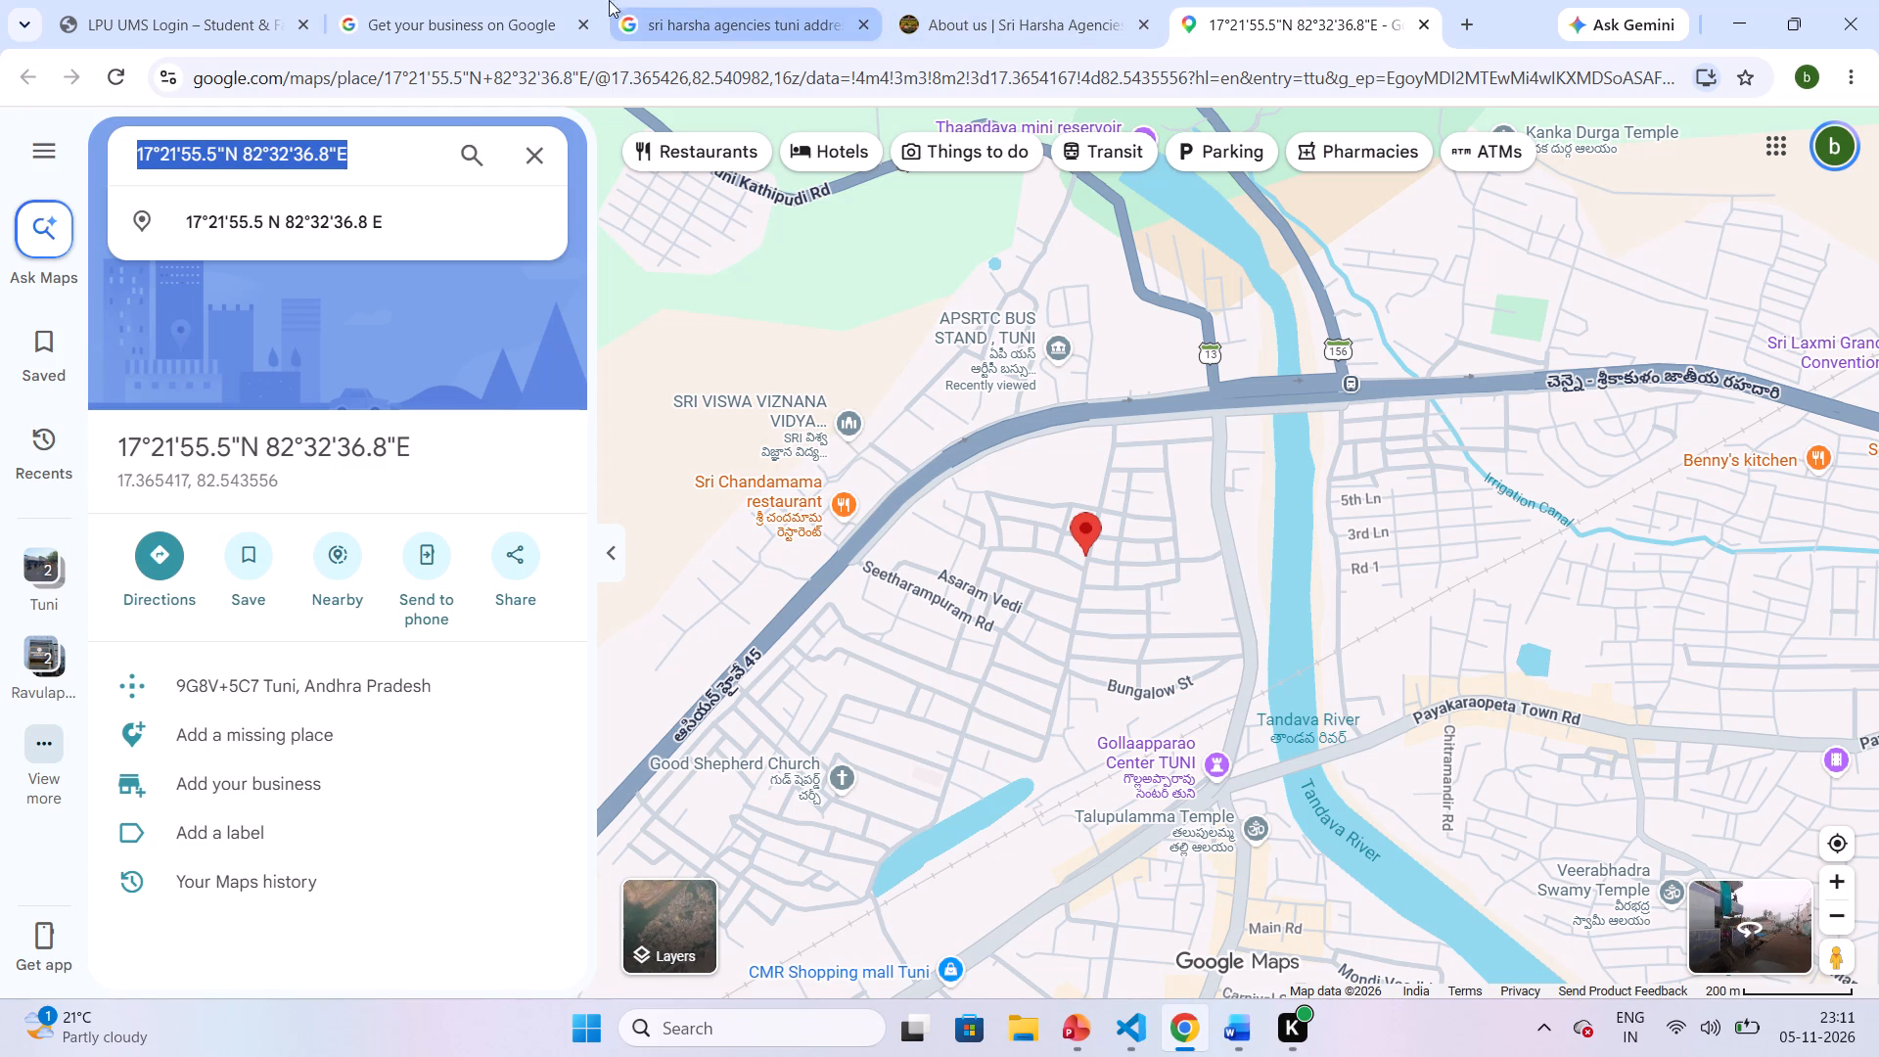
pyautogui.click(495, 2)
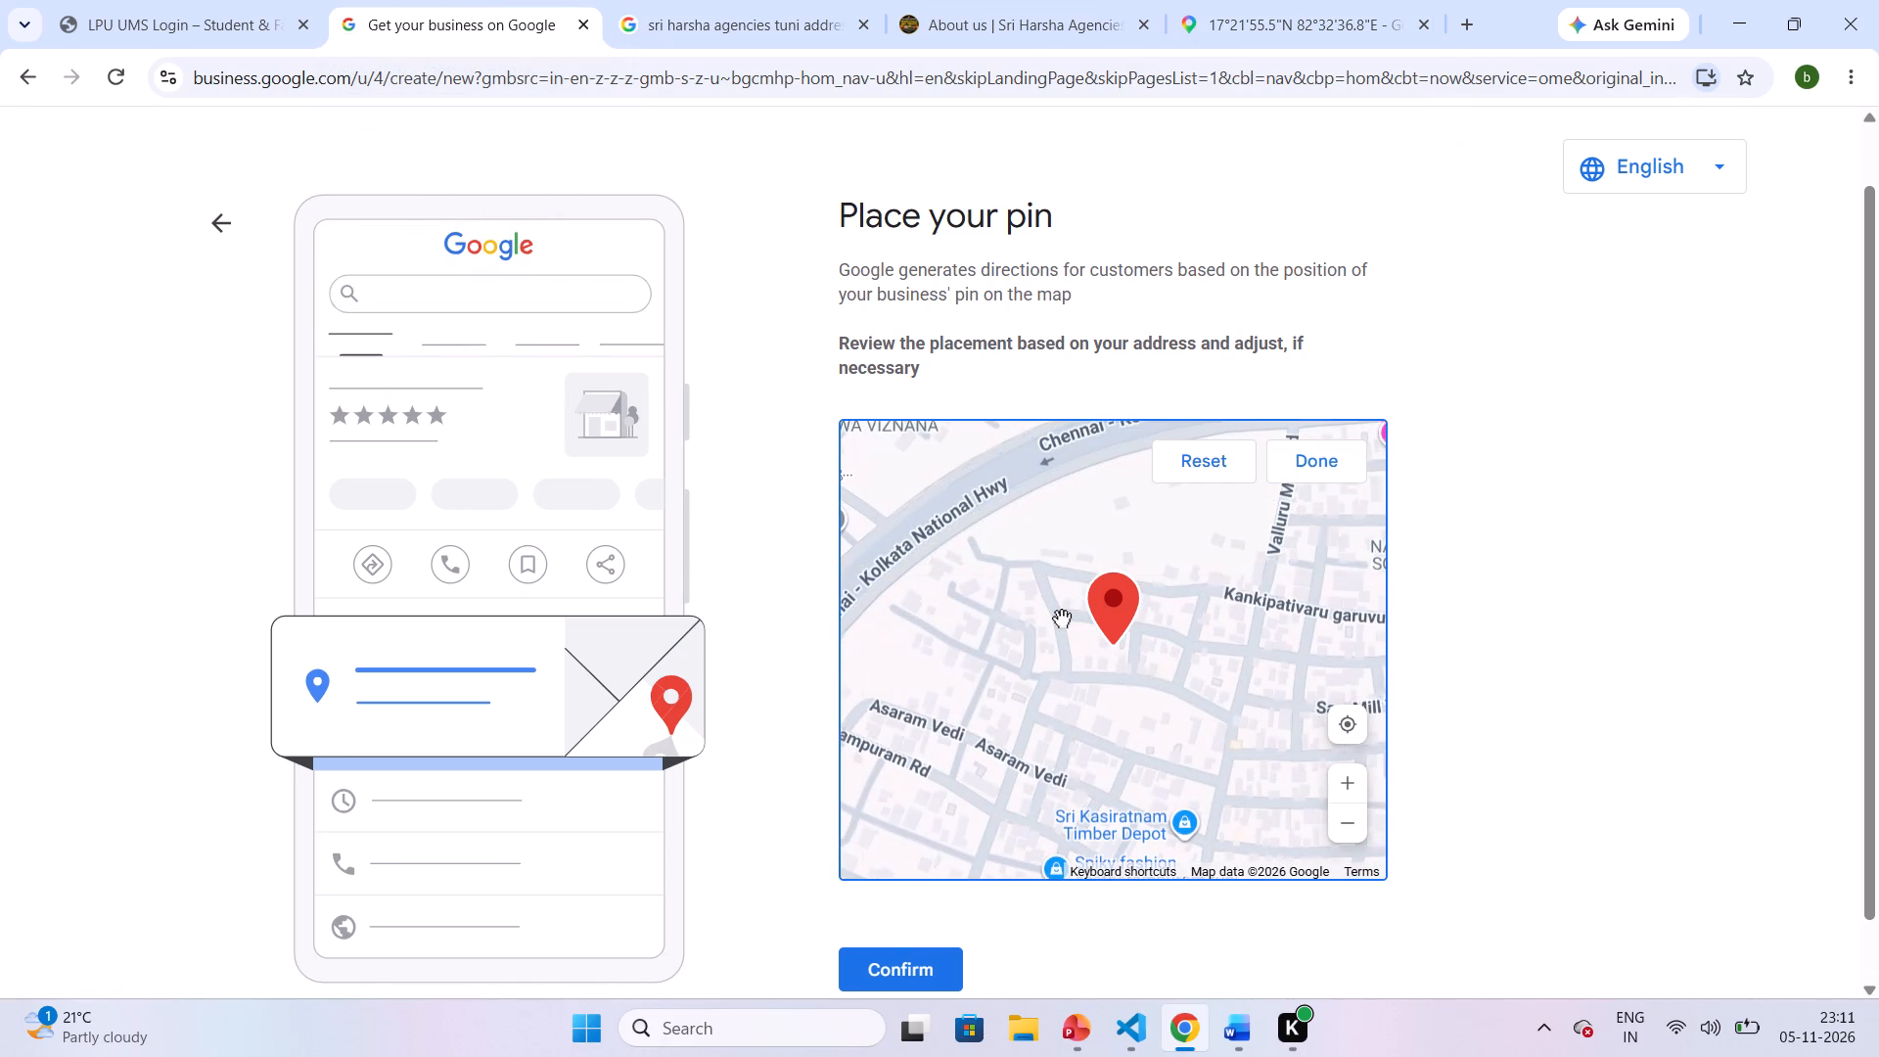
pyautogui.hscroll(-1, 1062, 619)
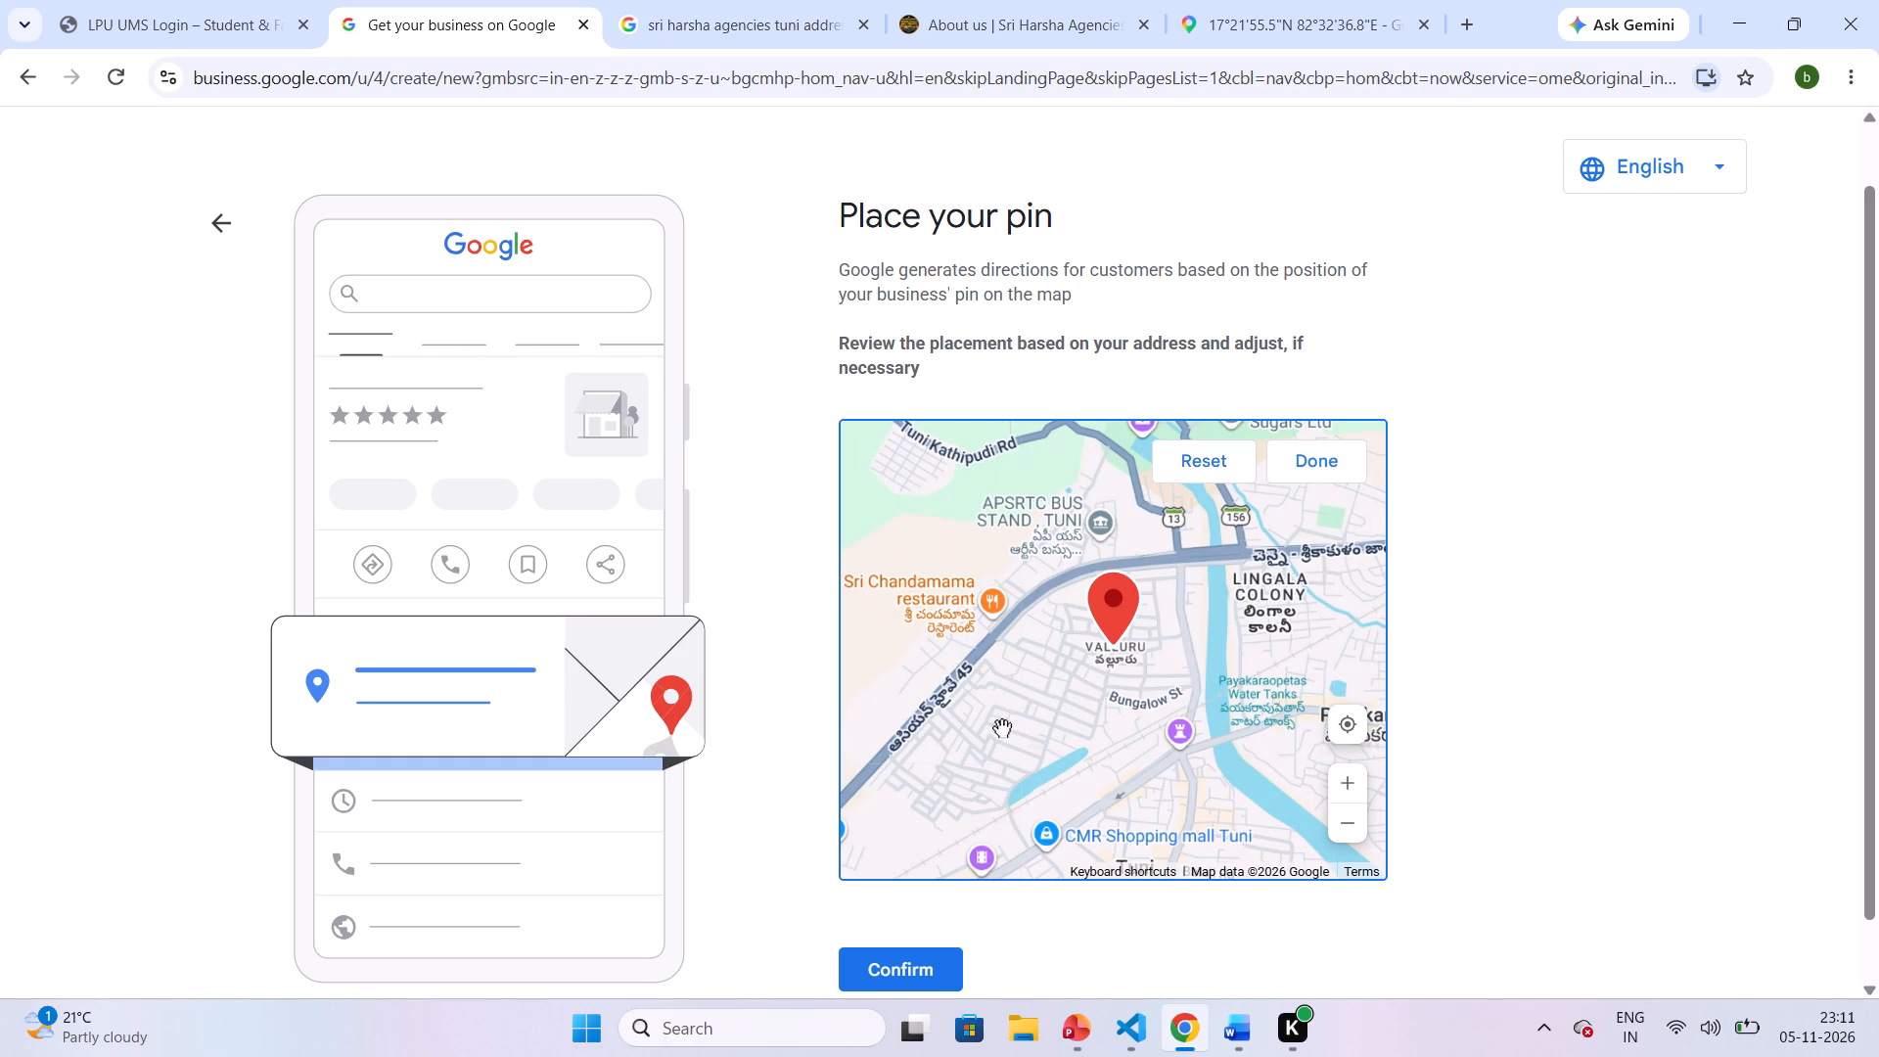
pyautogui.hscroll(-1, 1067, 680)
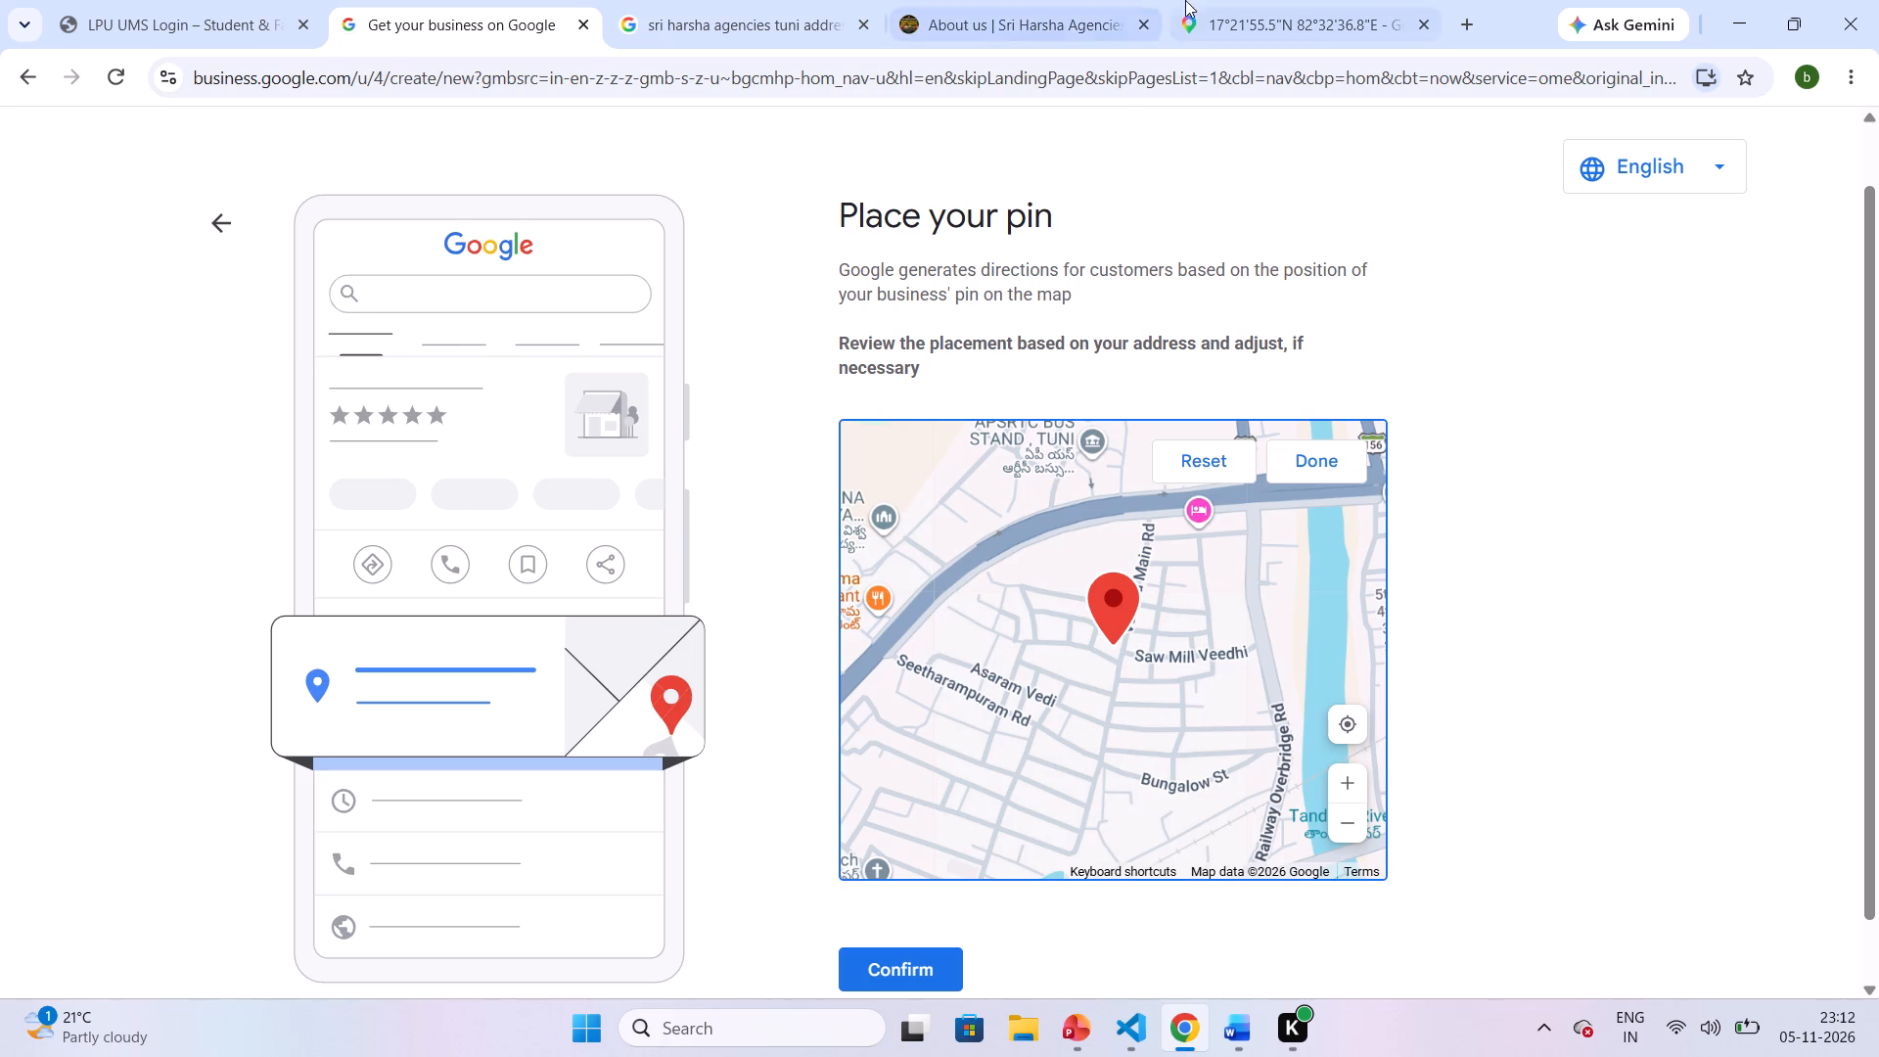
pyautogui.click(1265, 5)
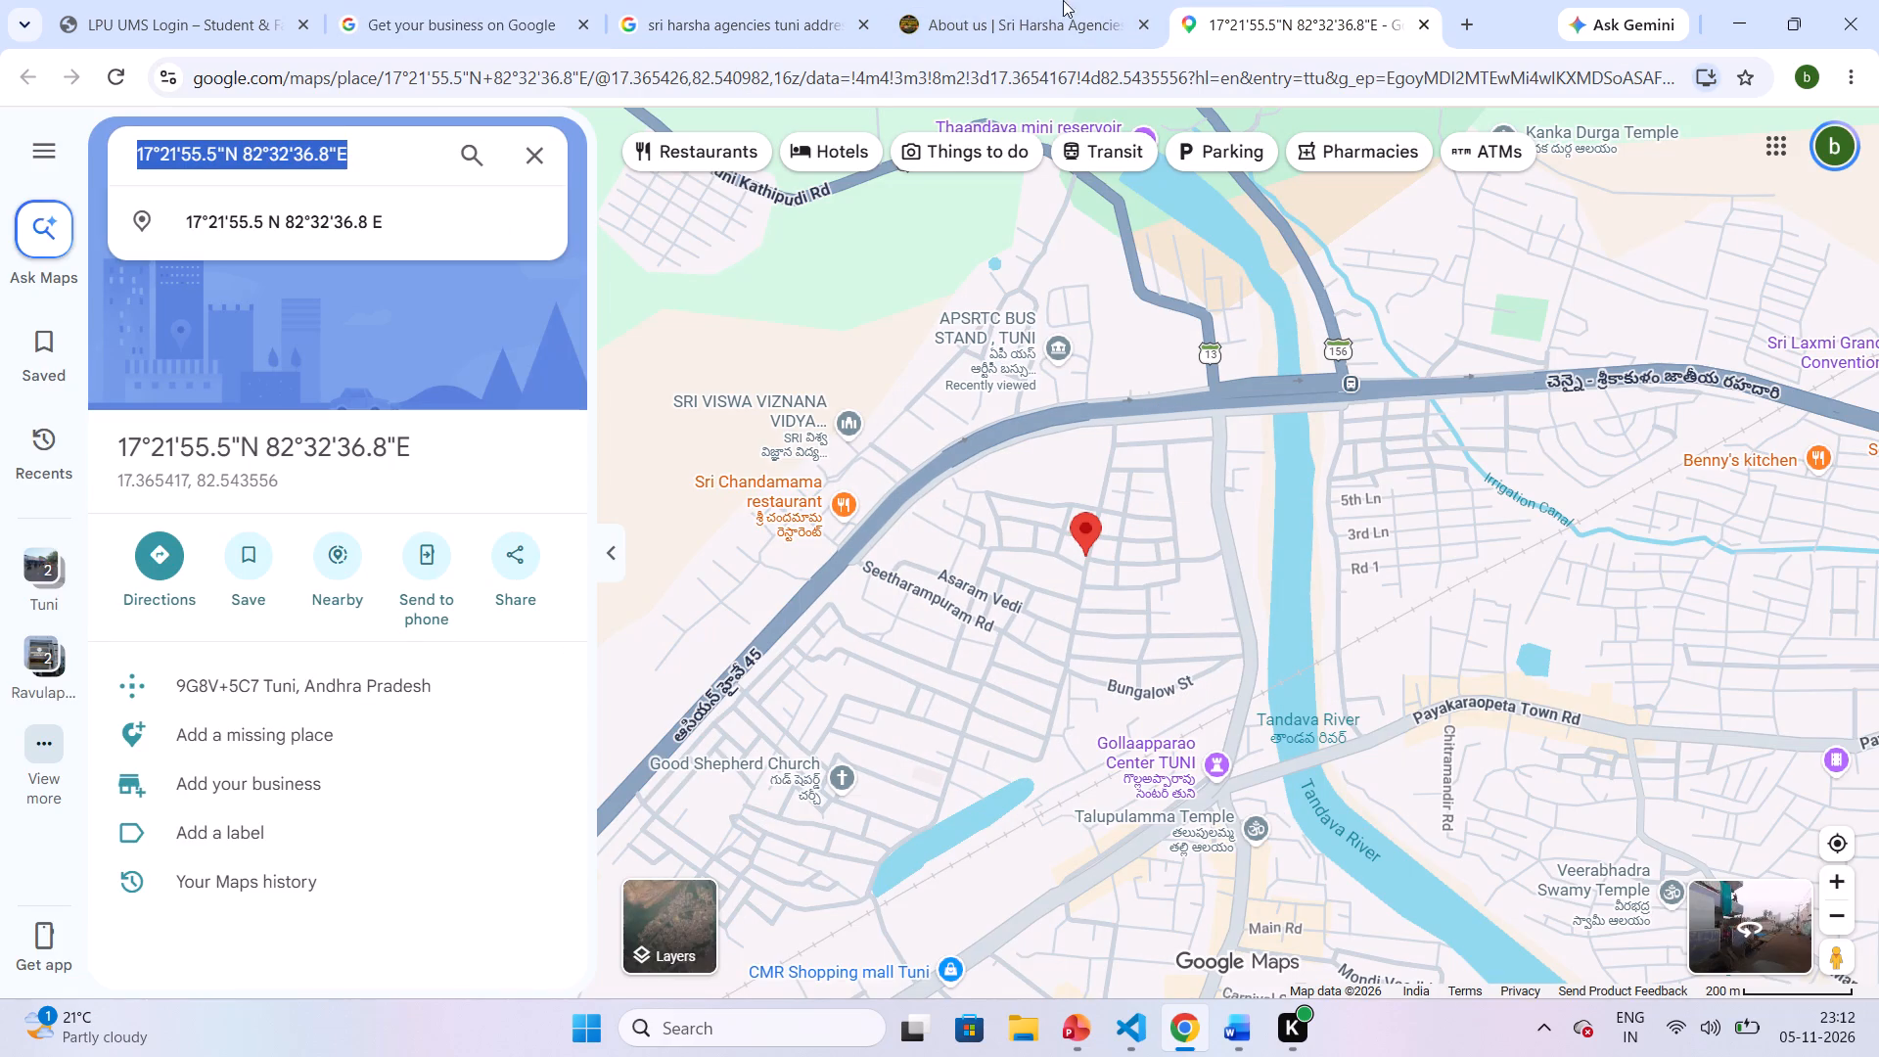
pyautogui.click(461, 0)
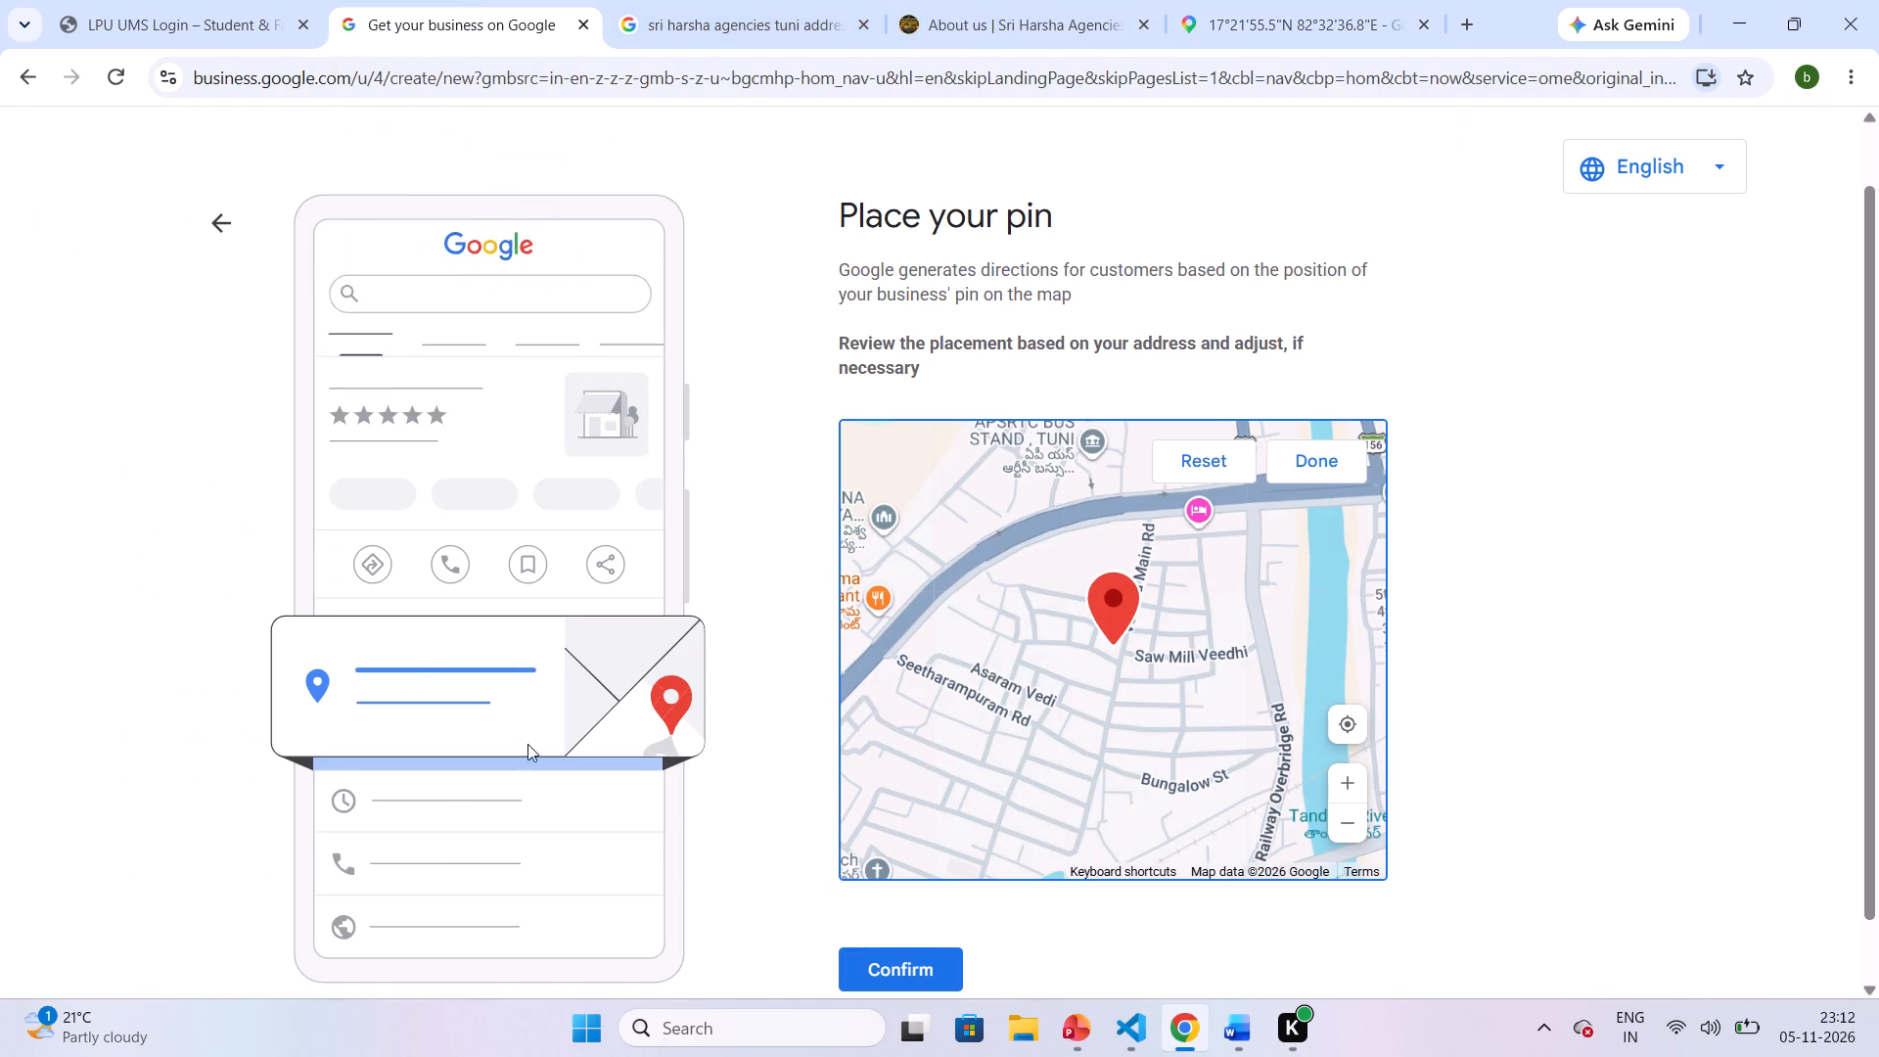
pyautogui.click(895, 967)
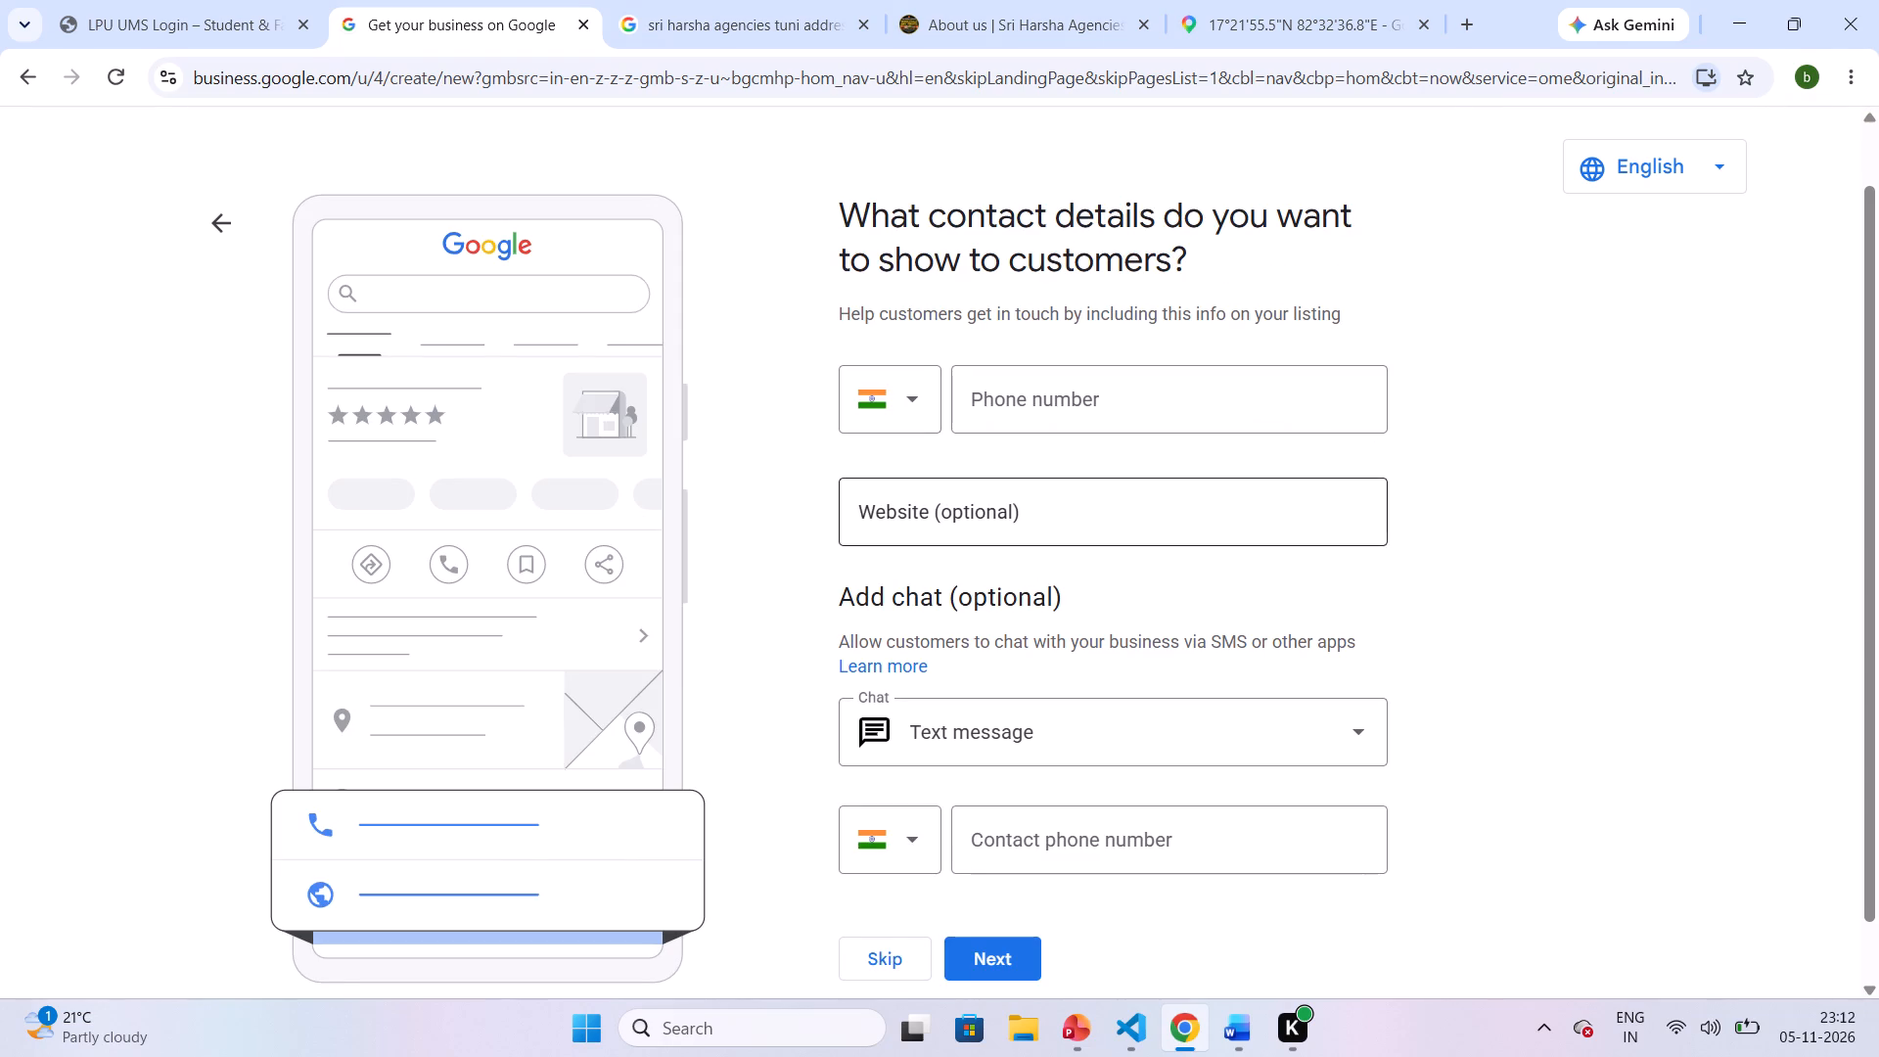
# Fill in the customer contact details with the shop's phone number from its website's Contact page.
pyautogui.click(1060, 405)
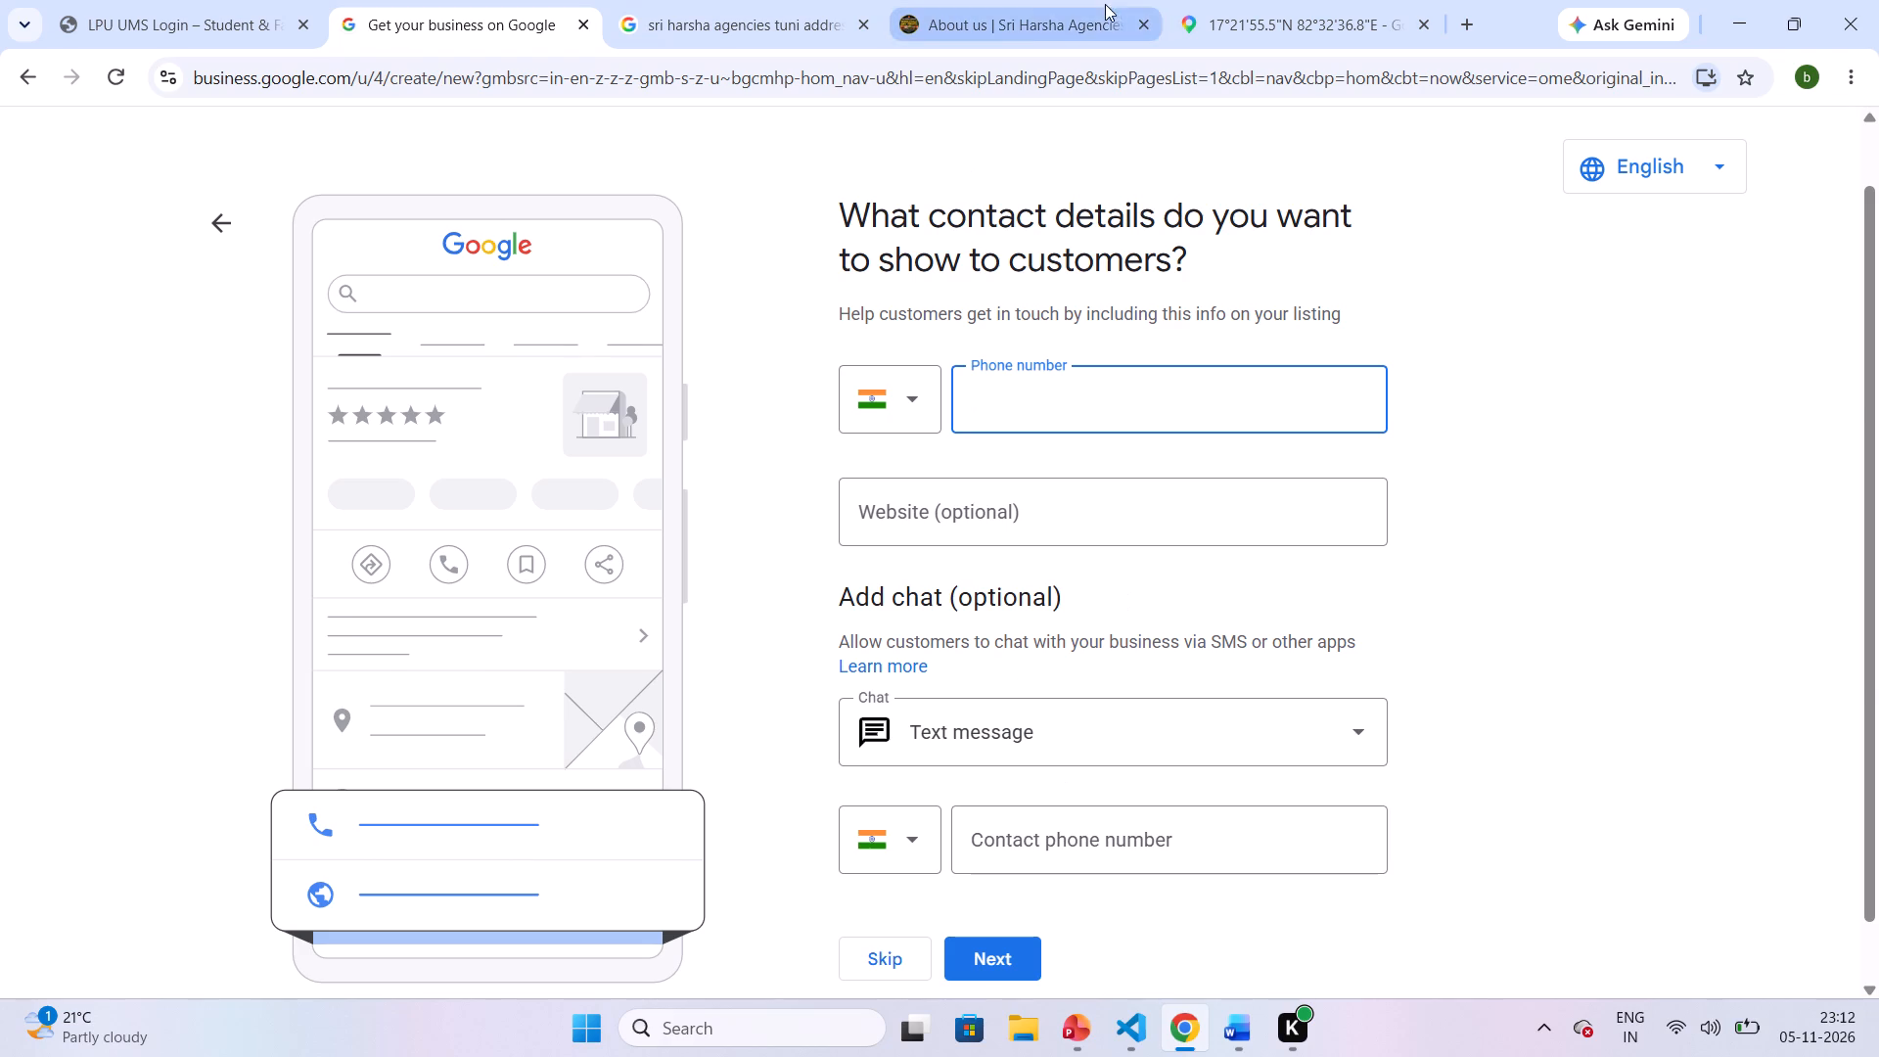
# Open the Contact page of the Sri Harsha Agencies website at the shop's phone details.
pyautogui.click(1031, 16)
pyautogui.click(1332, 139)
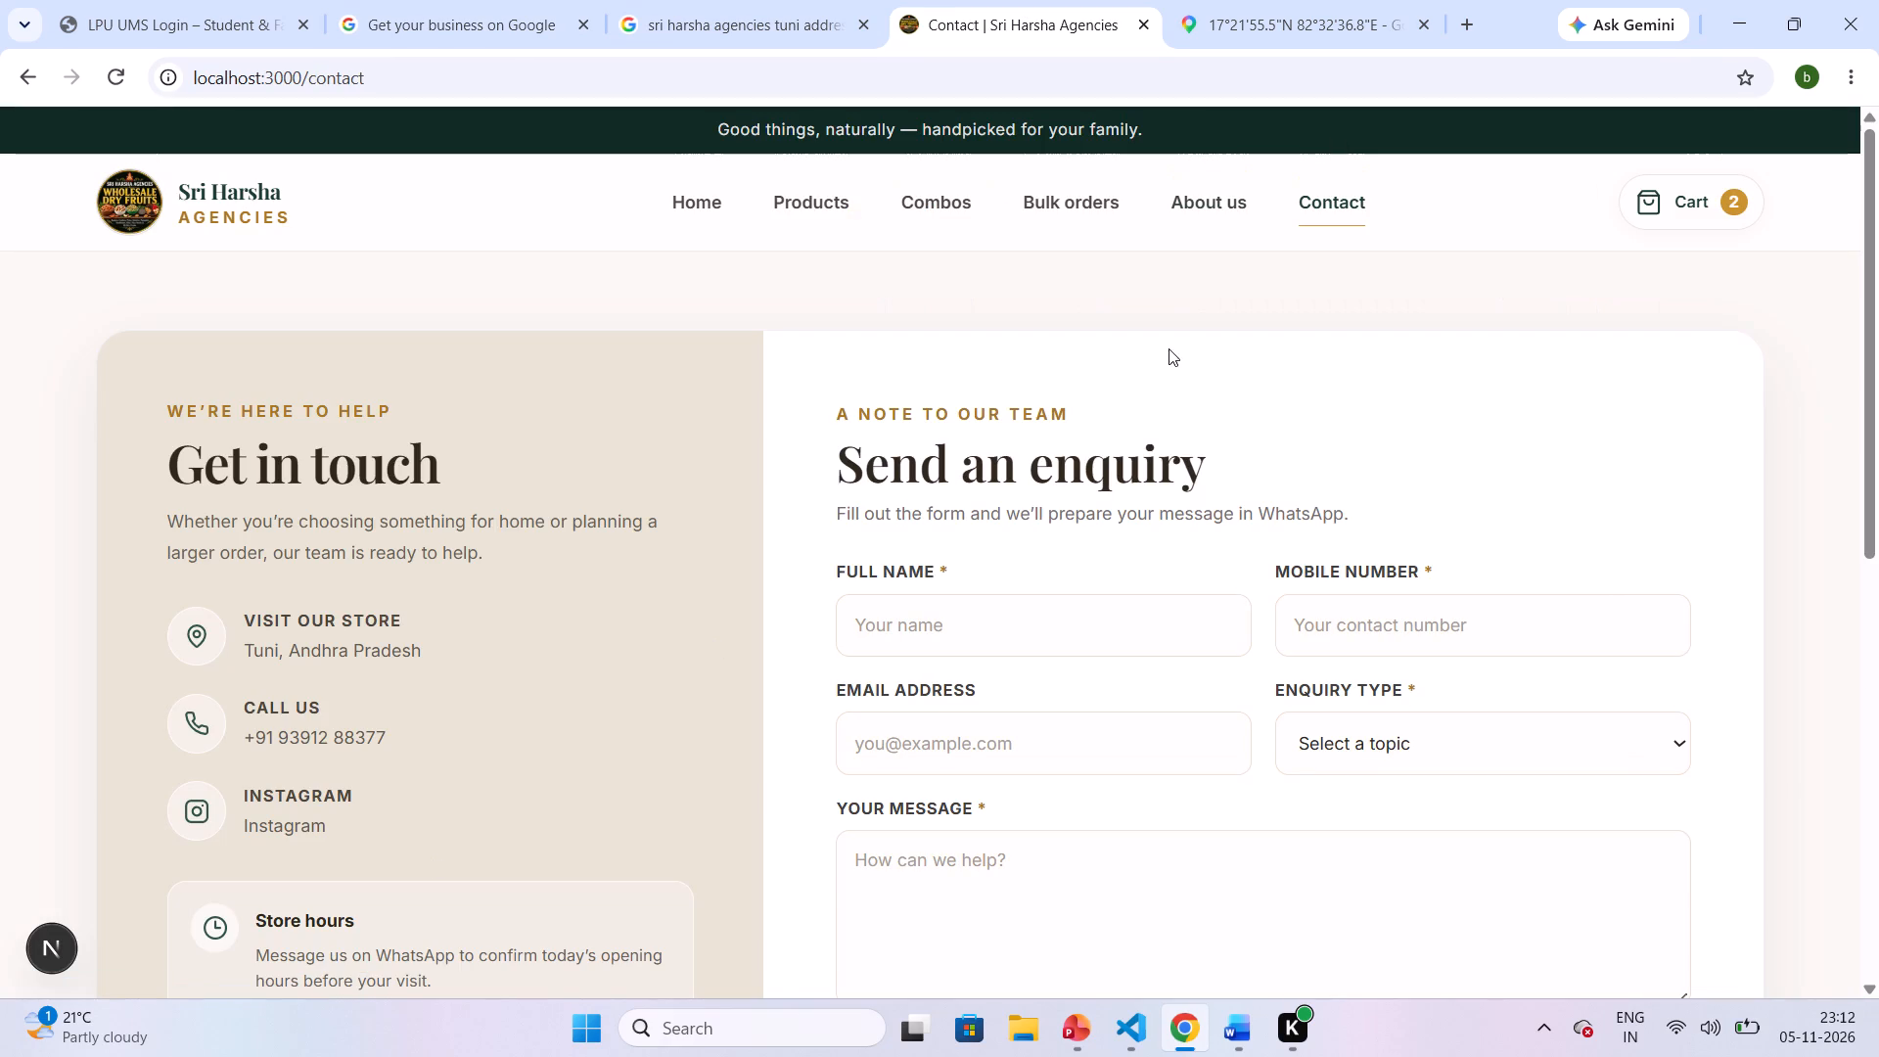
pyautogui.scroll(-2, 420, 799)
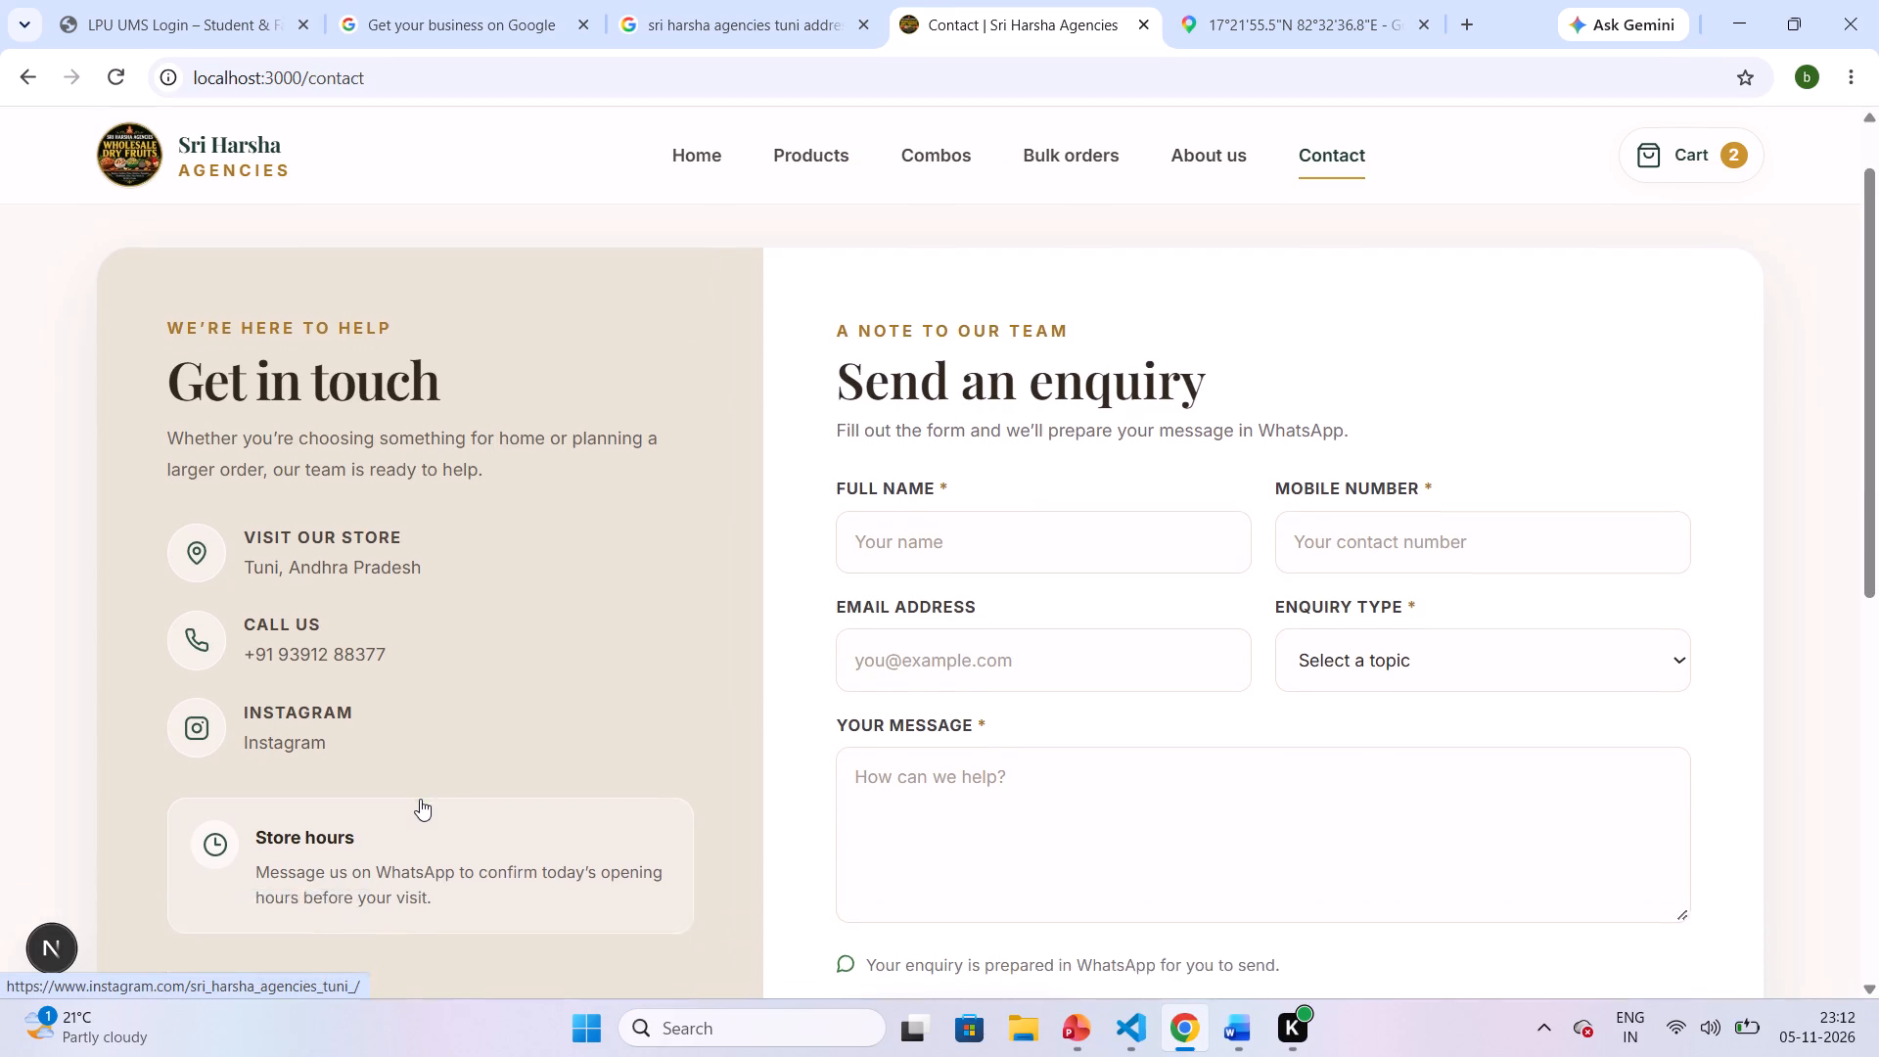
pyautogui.scroll(-3, 420, 799)
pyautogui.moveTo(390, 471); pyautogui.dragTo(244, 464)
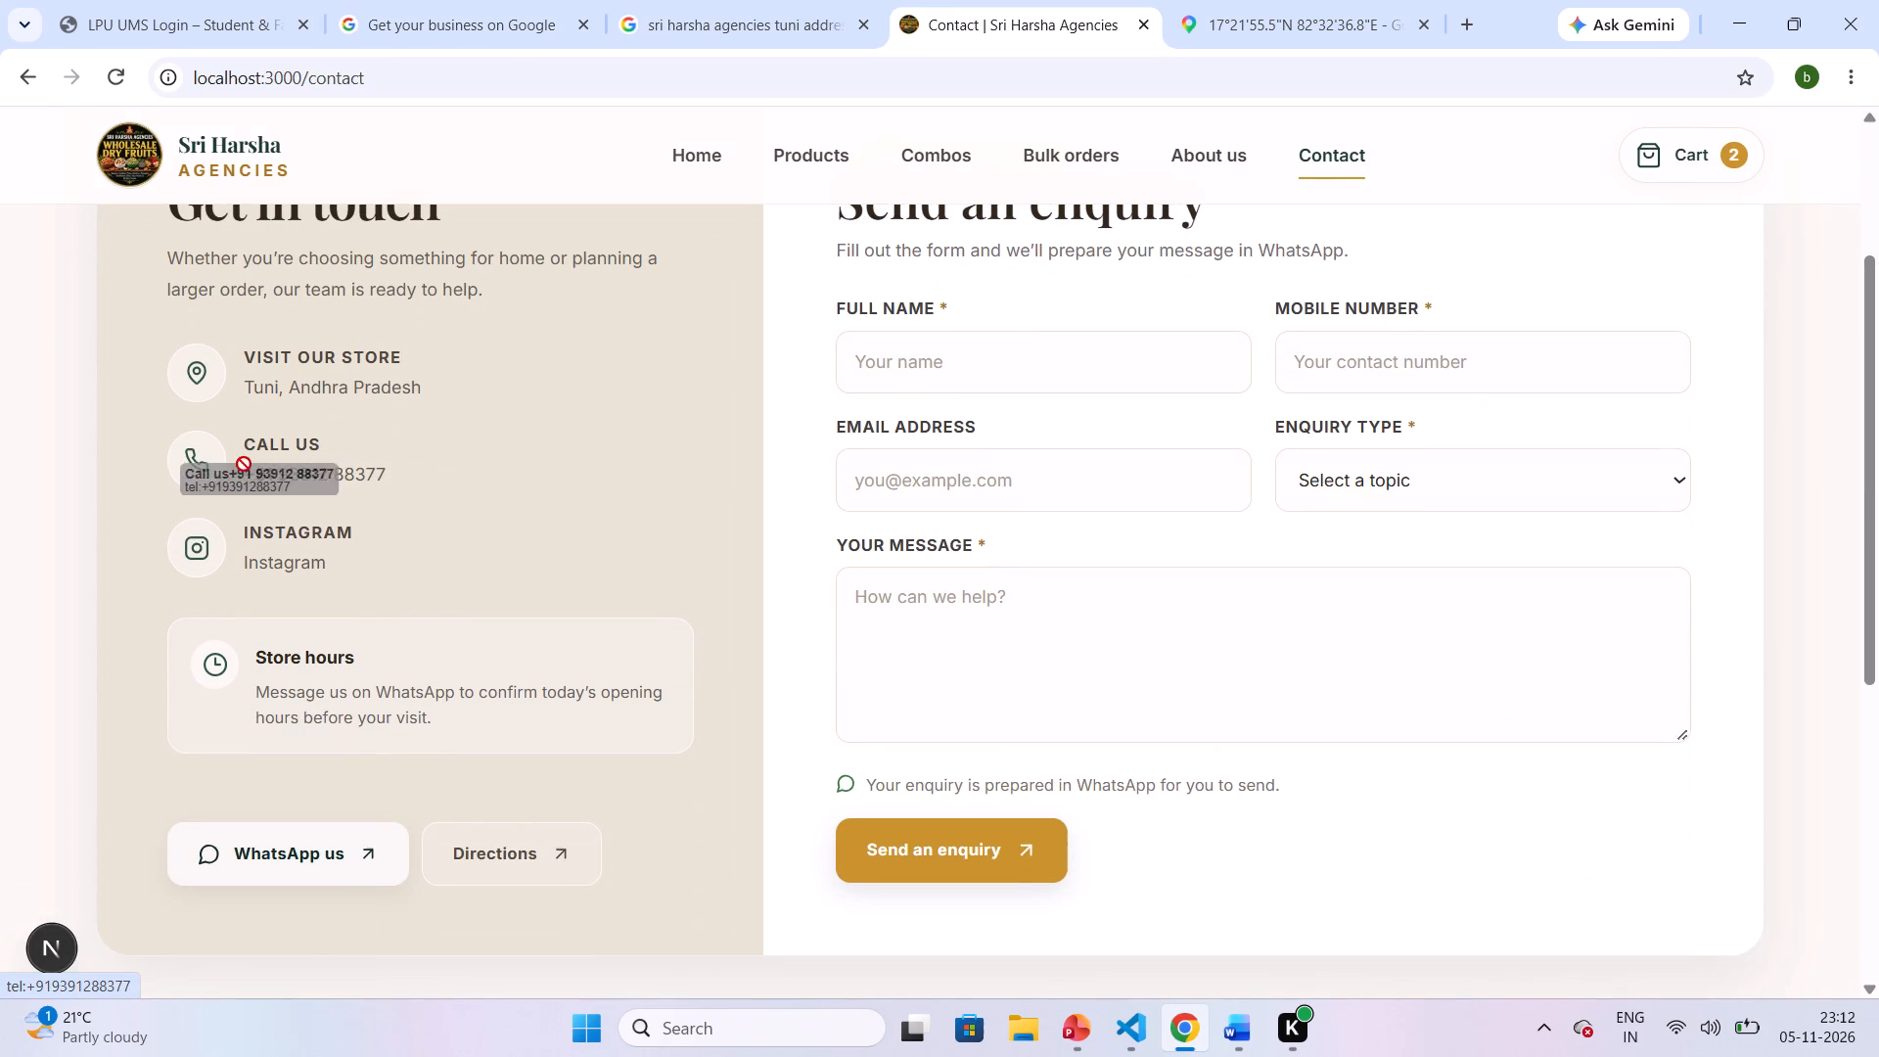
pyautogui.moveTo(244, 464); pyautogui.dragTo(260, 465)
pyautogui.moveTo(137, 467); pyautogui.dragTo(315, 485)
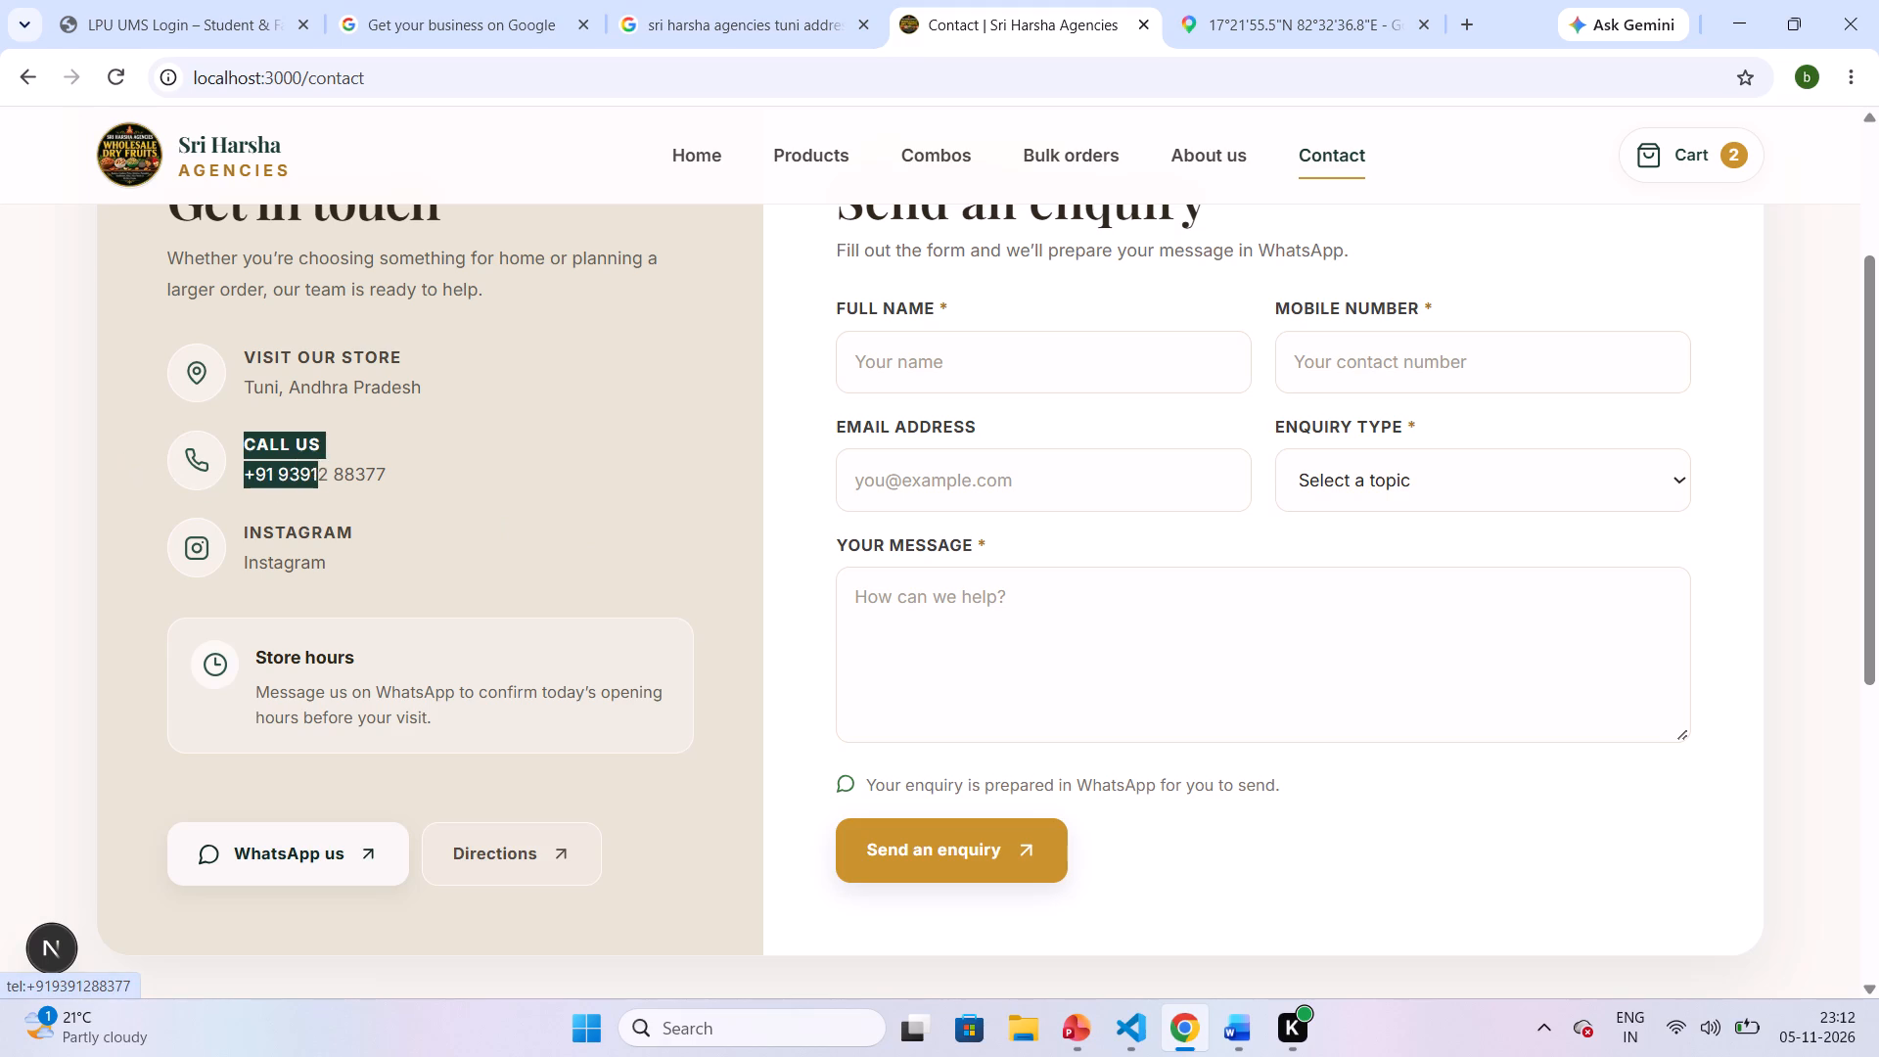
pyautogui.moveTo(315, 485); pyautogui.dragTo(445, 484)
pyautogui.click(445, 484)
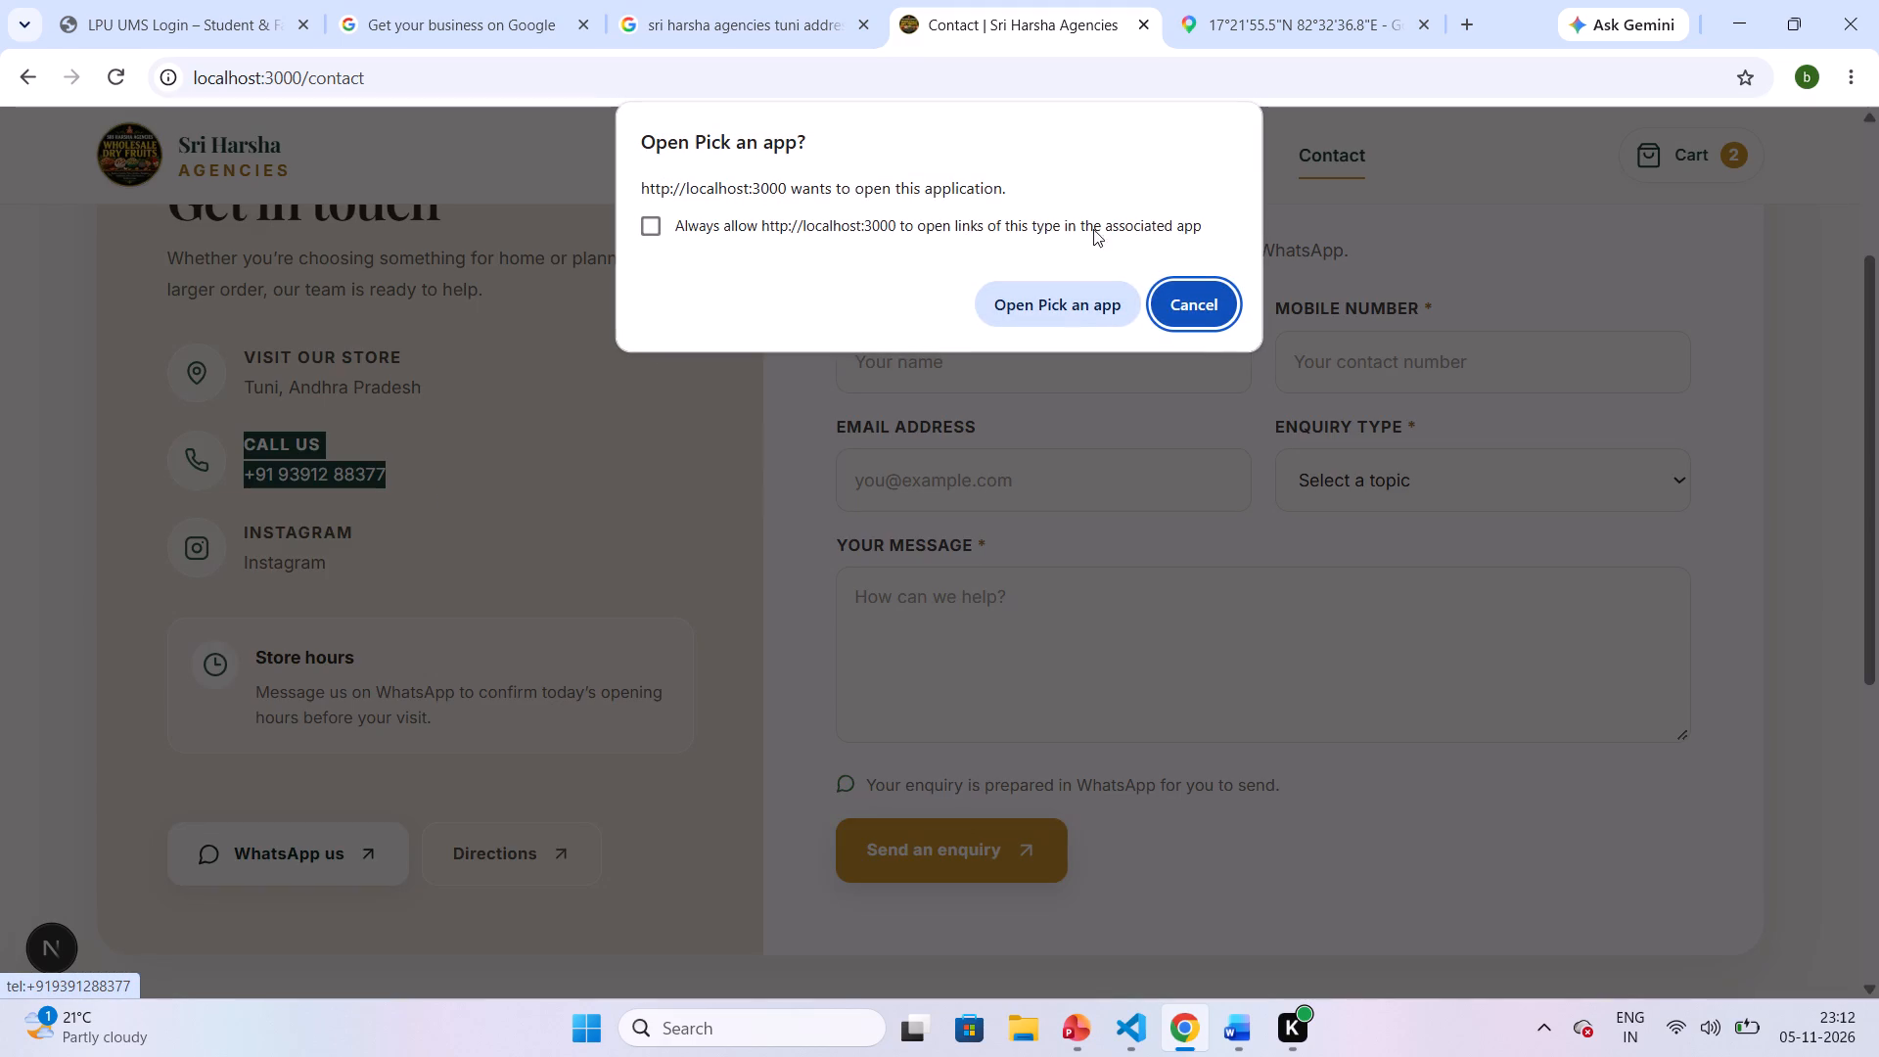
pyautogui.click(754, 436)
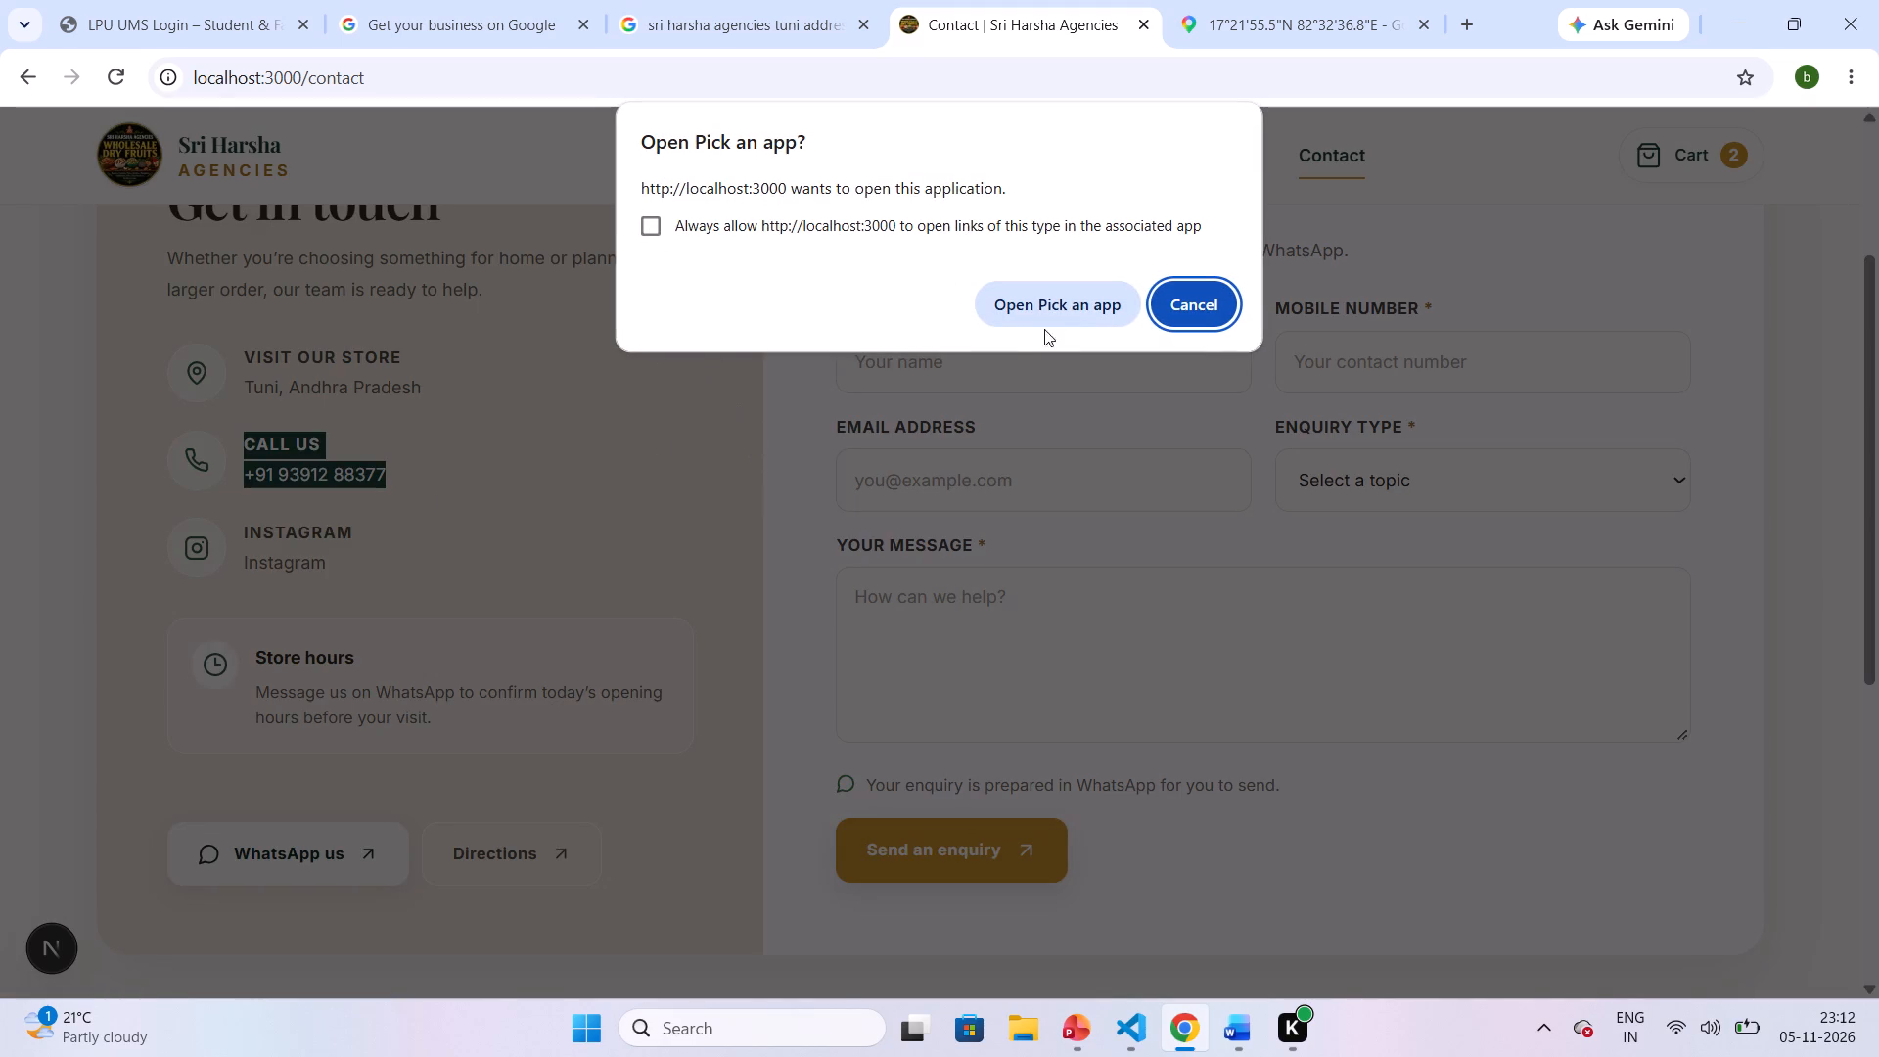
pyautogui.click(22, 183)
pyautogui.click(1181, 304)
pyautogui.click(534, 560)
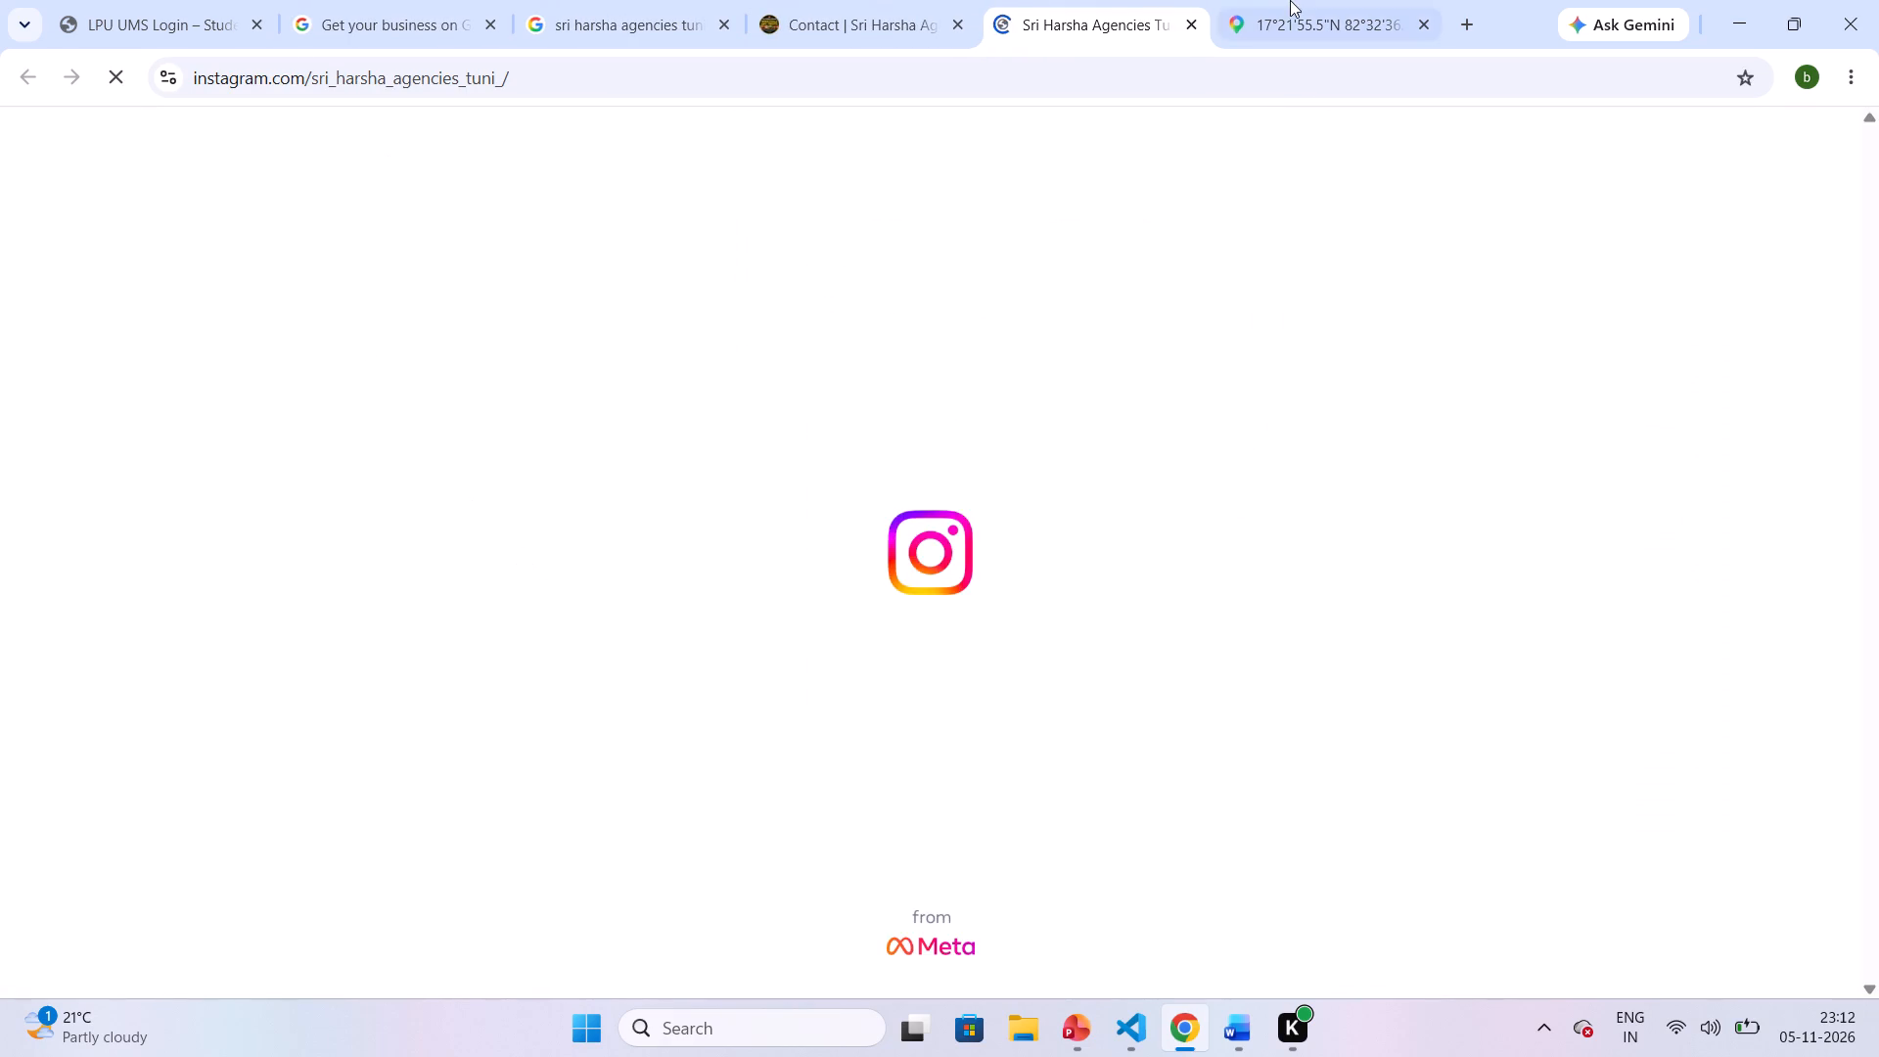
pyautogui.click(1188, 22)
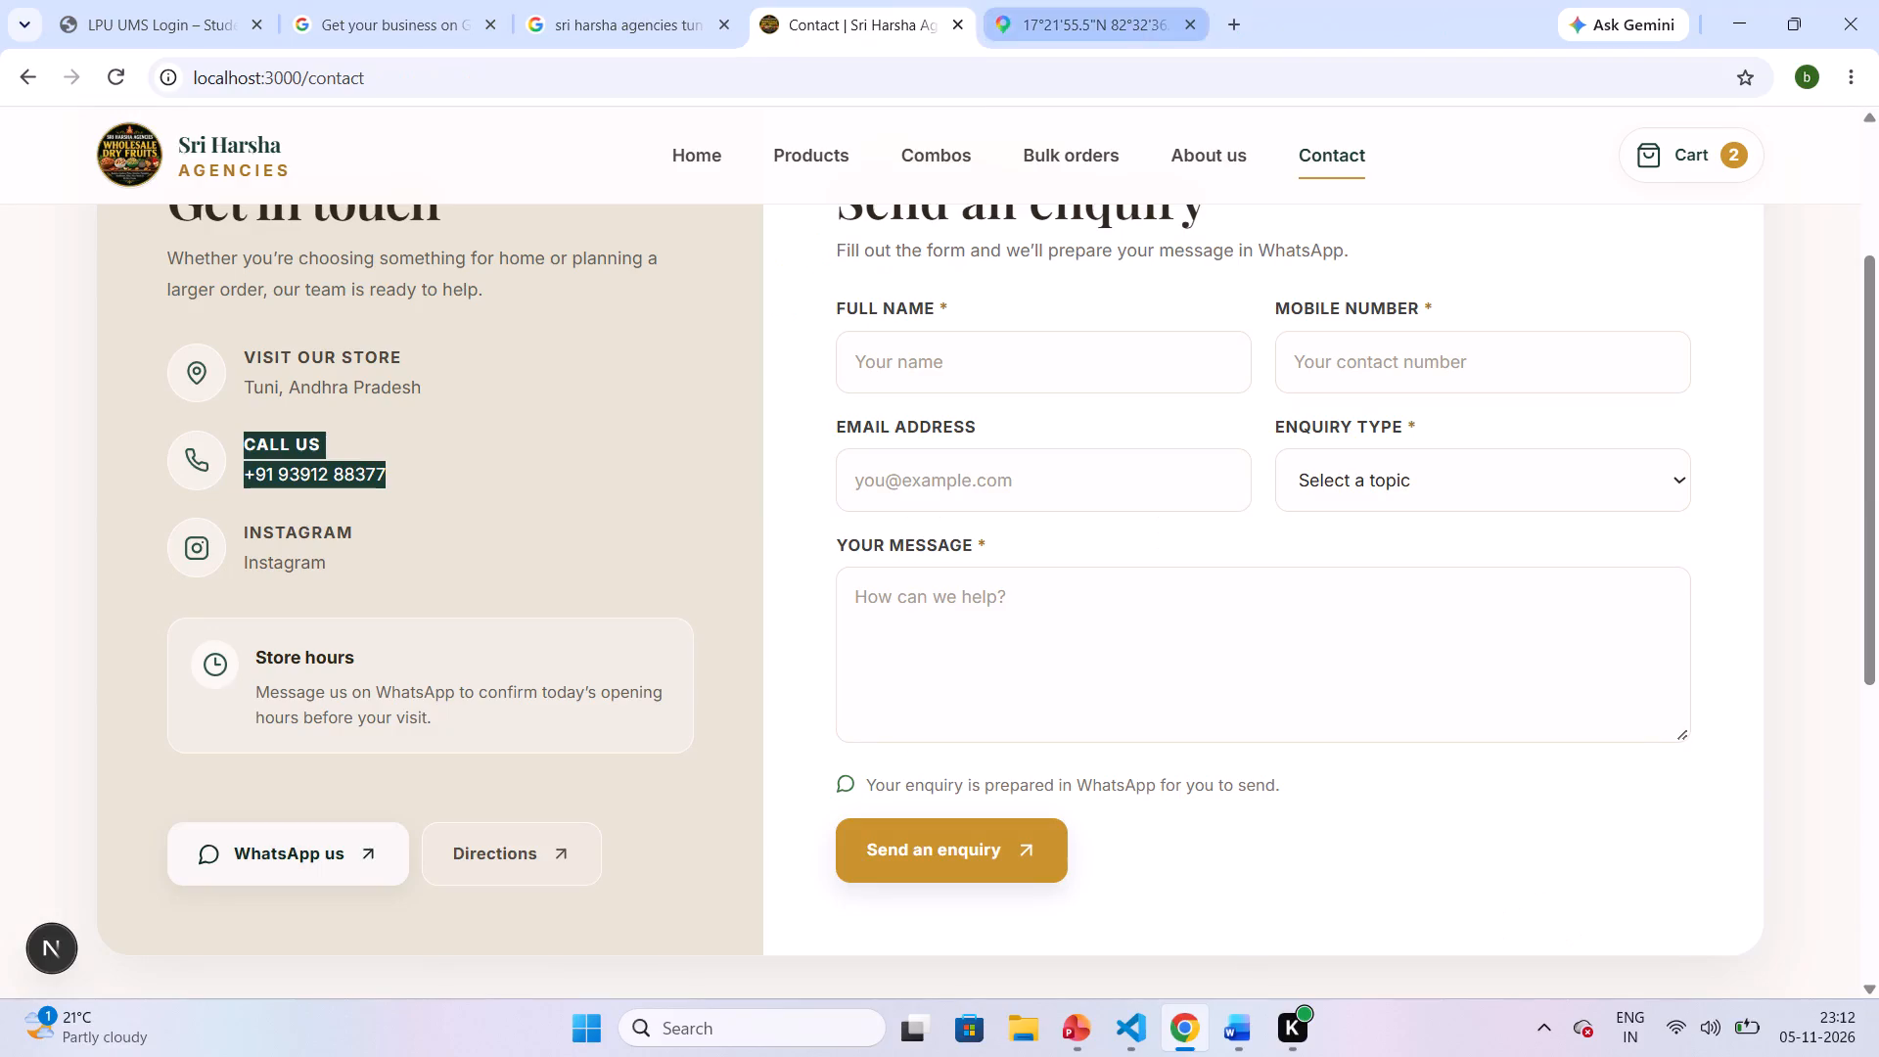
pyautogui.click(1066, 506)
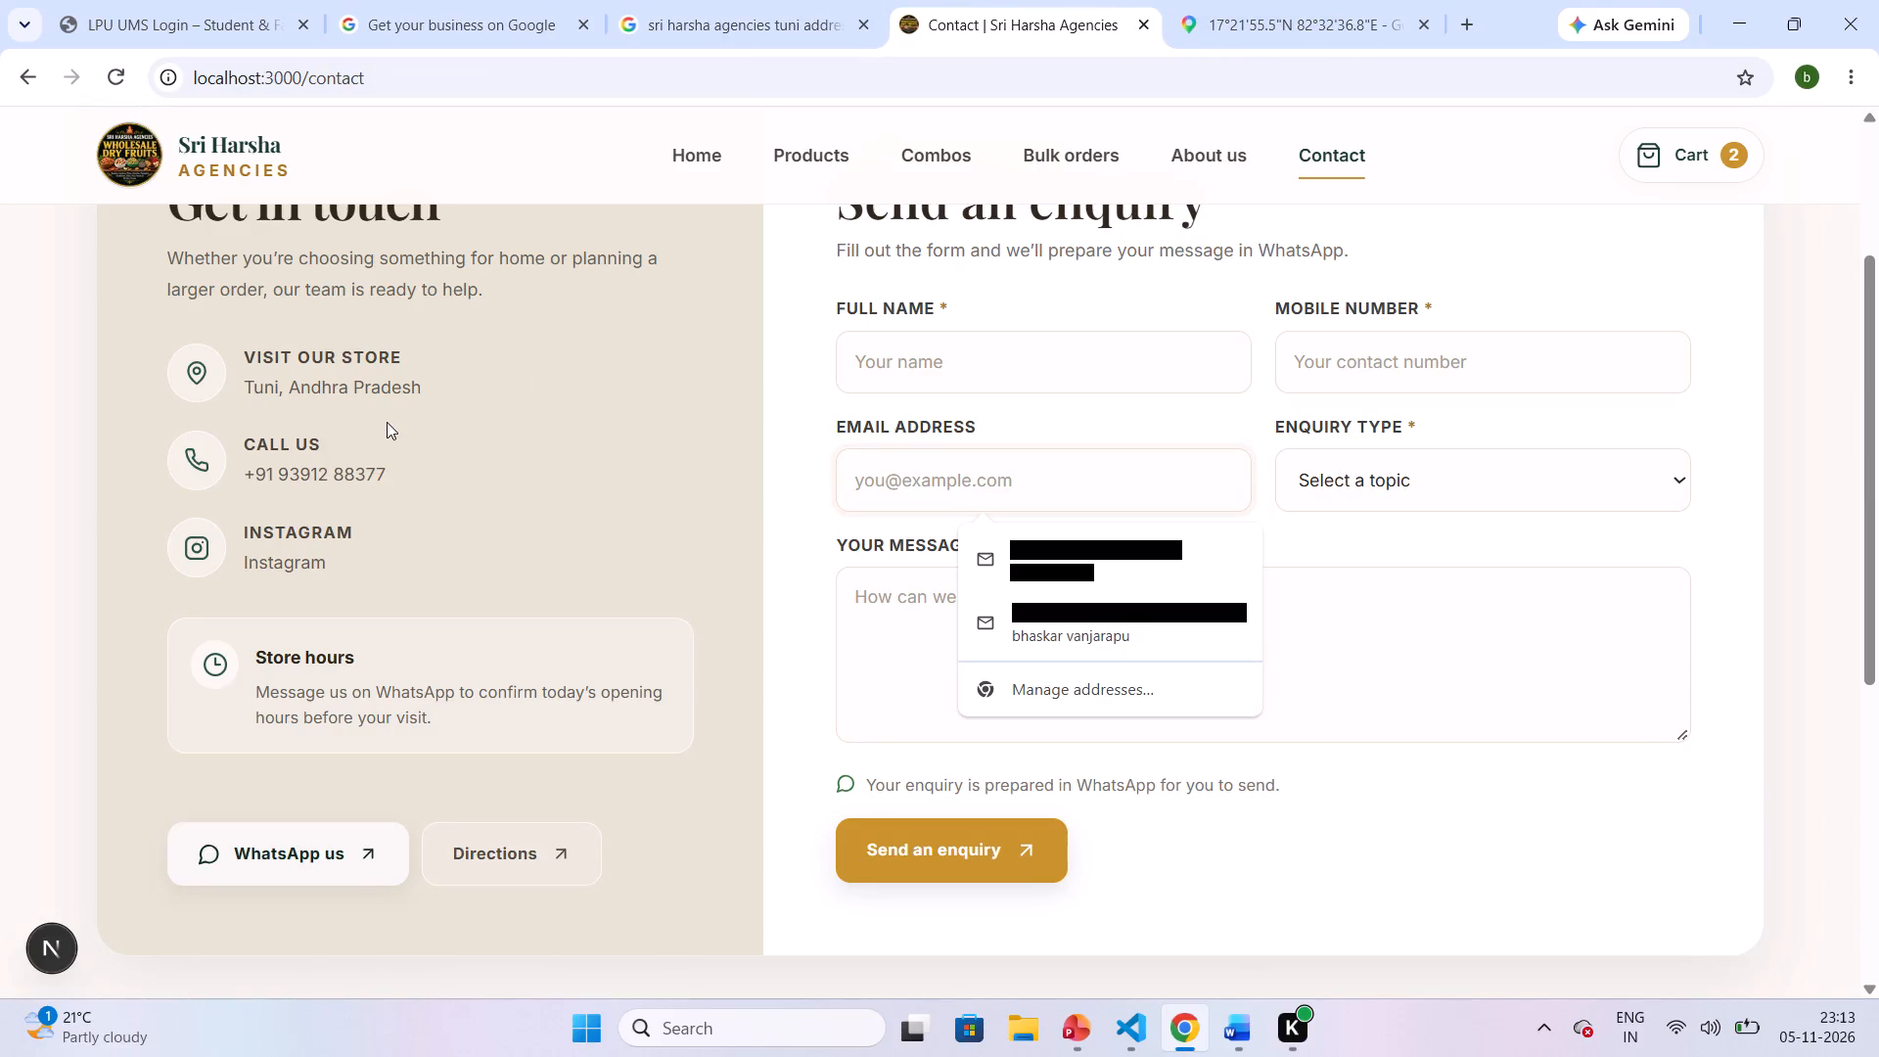
pyautogui.moveTo(522, 498); pyautogui.dragTo(280, 484)
pyautogui.hotkey('ctrl', 'c')
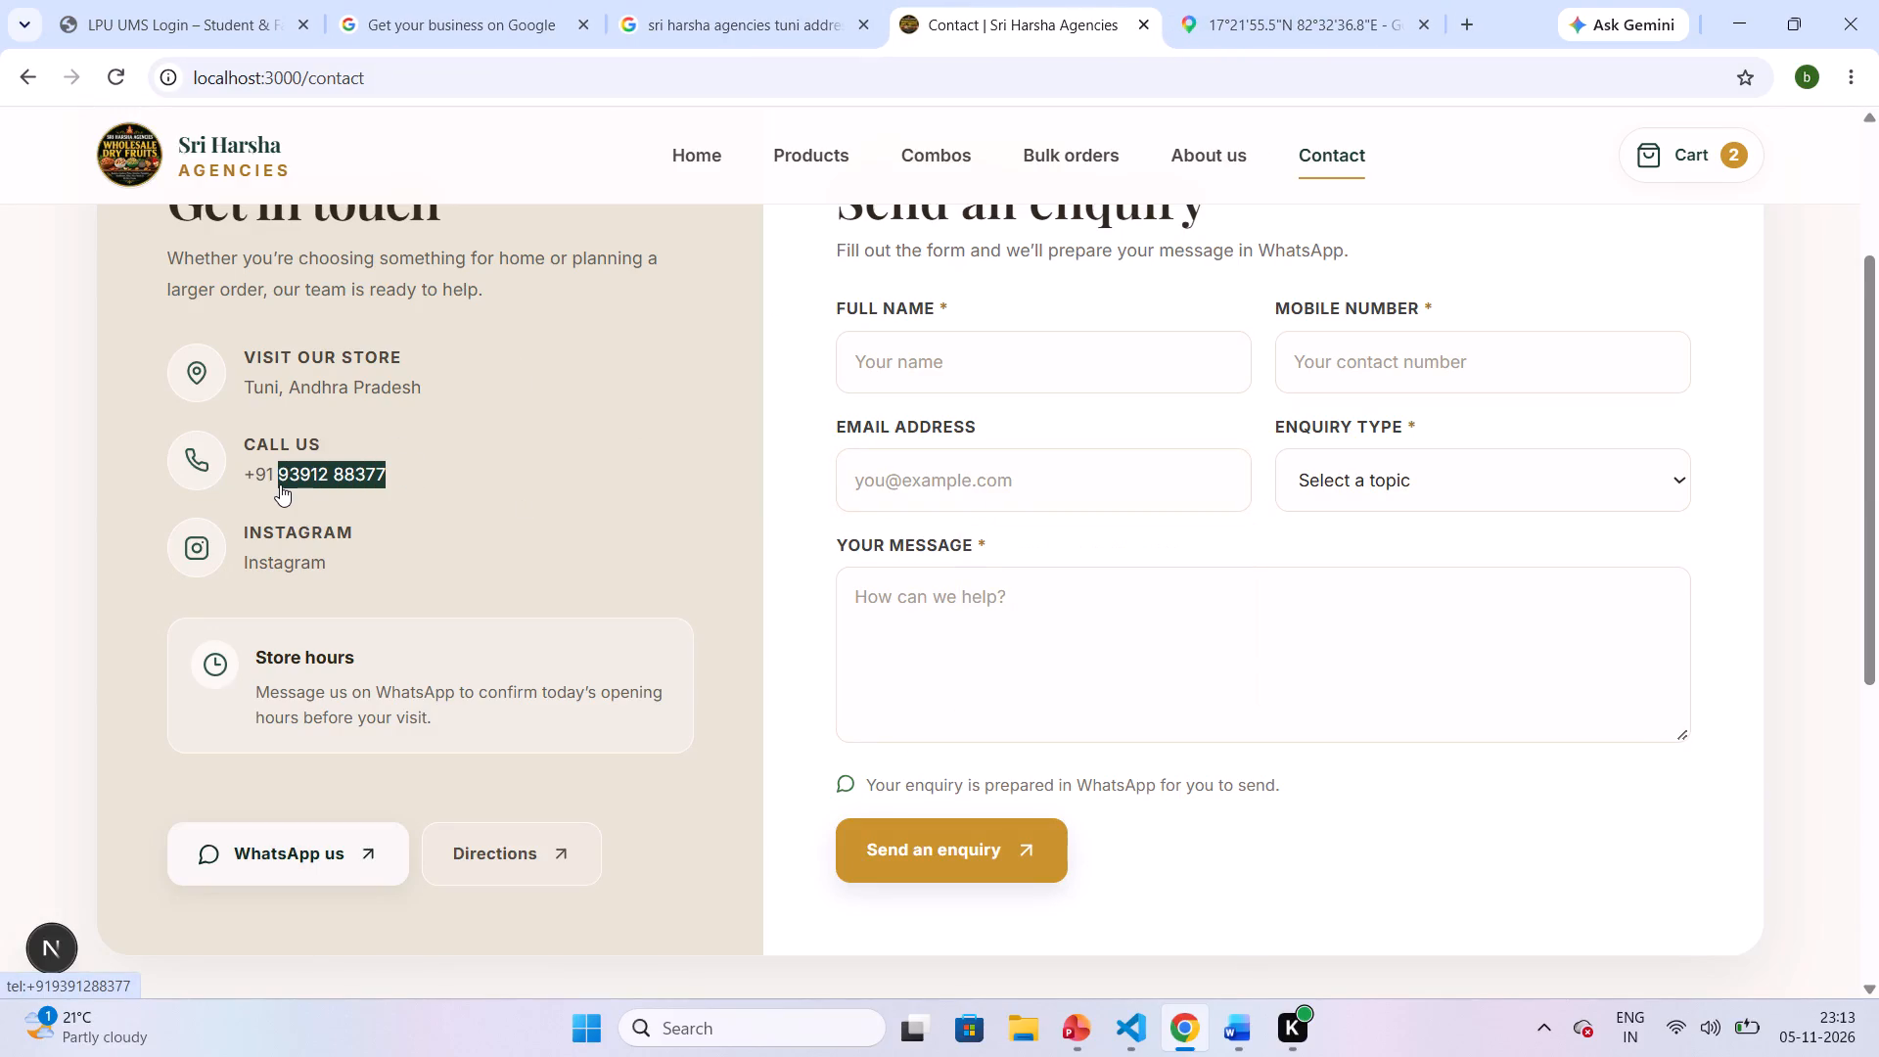
pyautogui.click(485, 0)
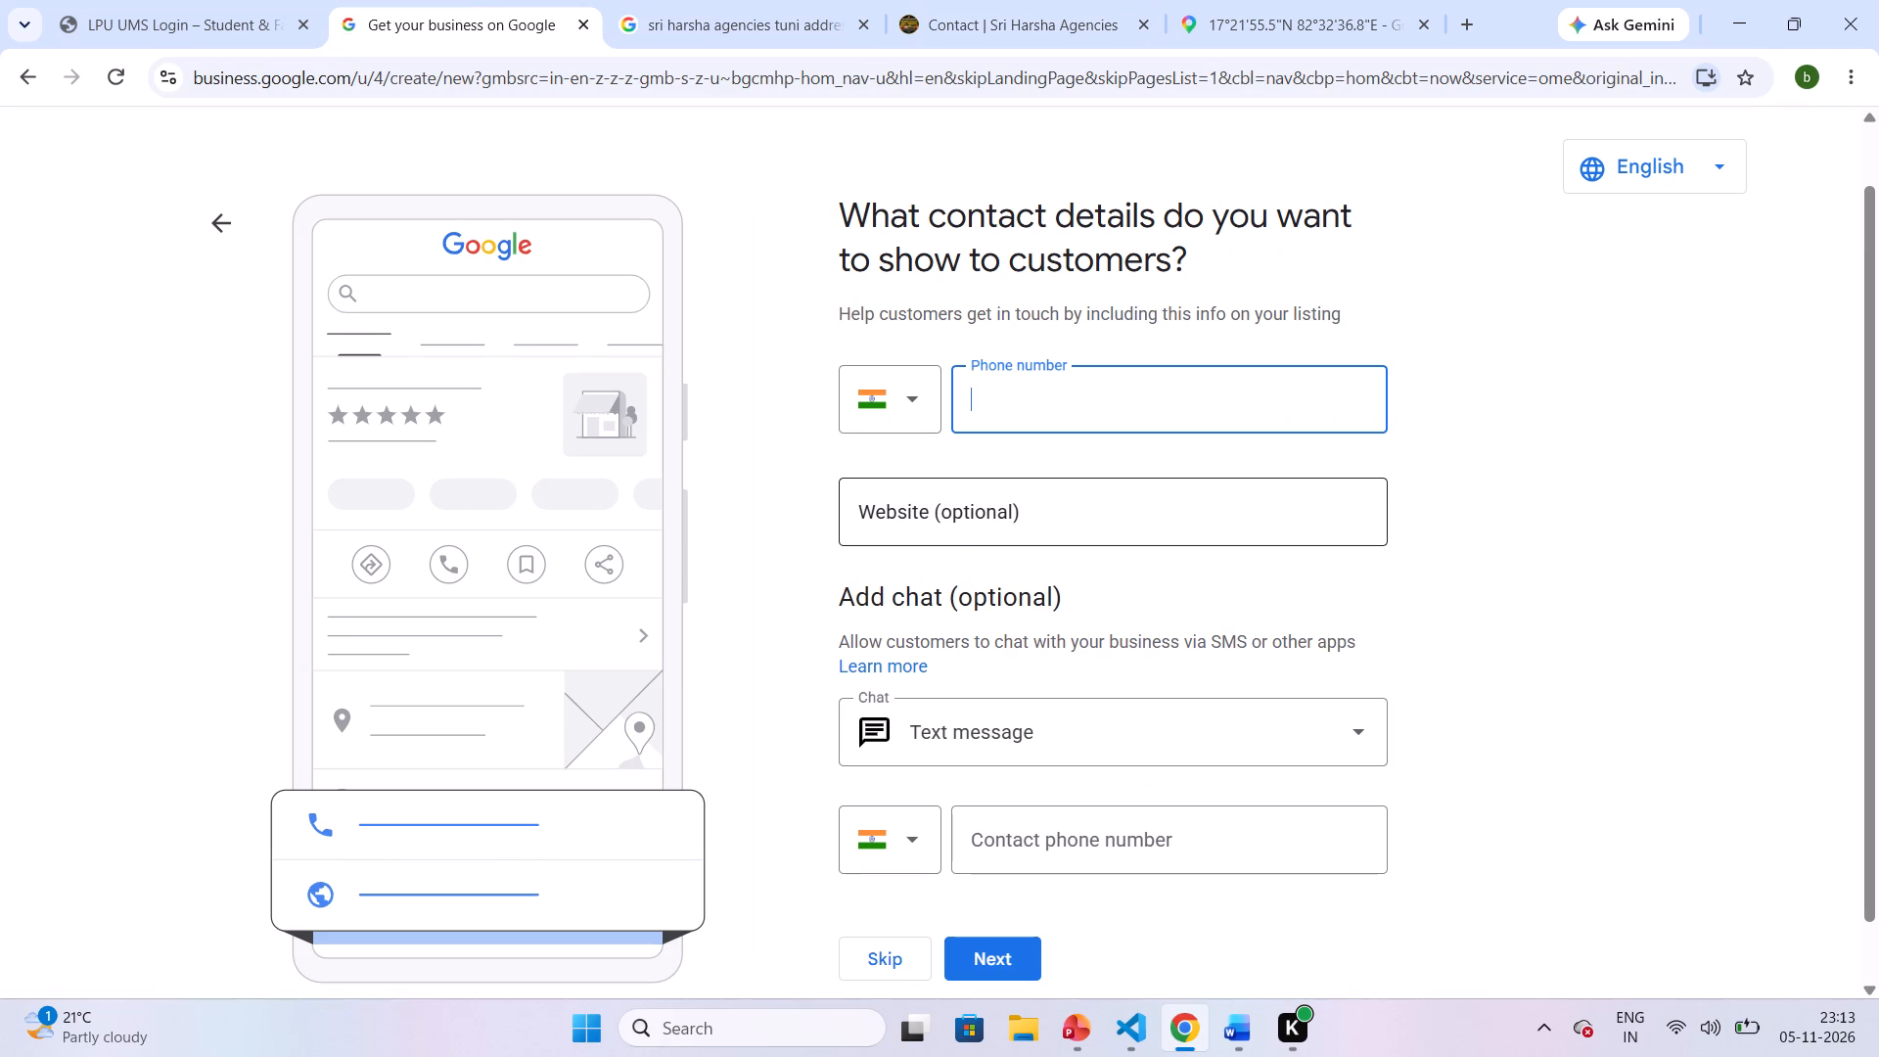
pyautogui.hotkey('ctrl', 'v')
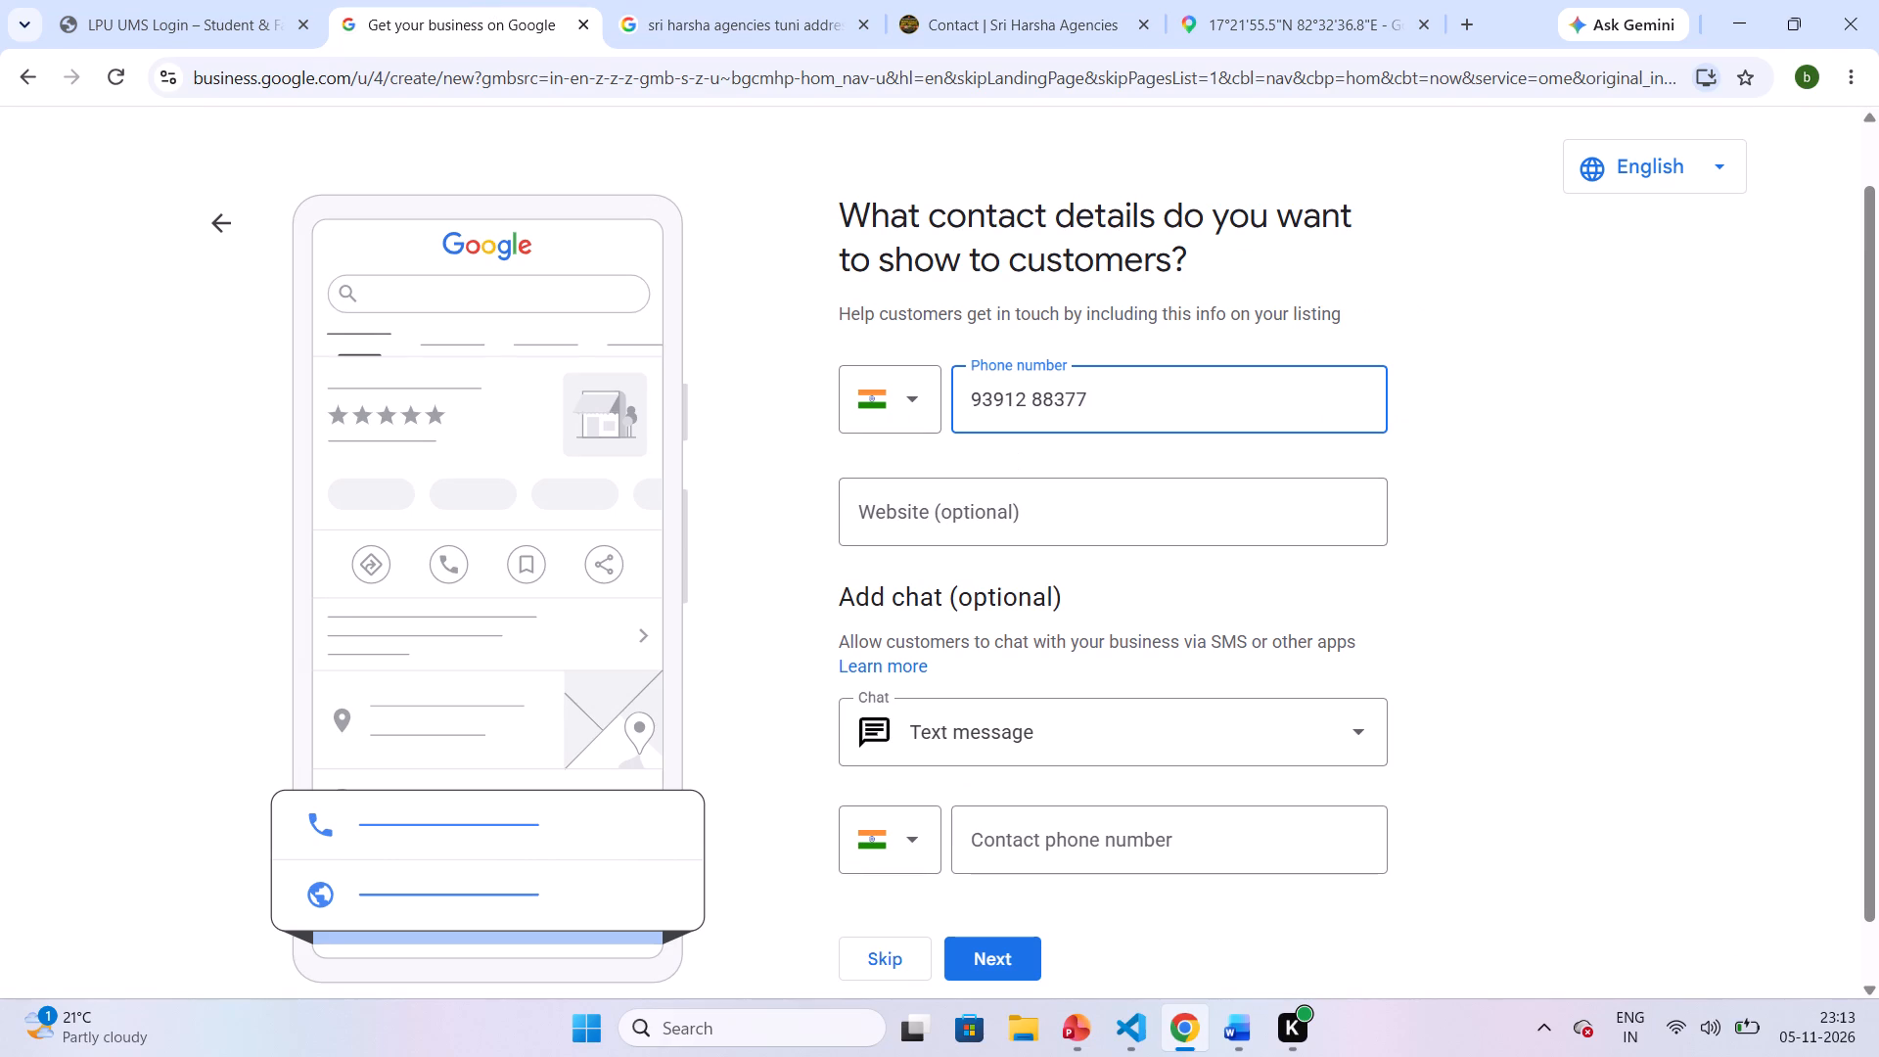
pyautogui.click(1035, 391)
pyautogui.press('BackSpace')
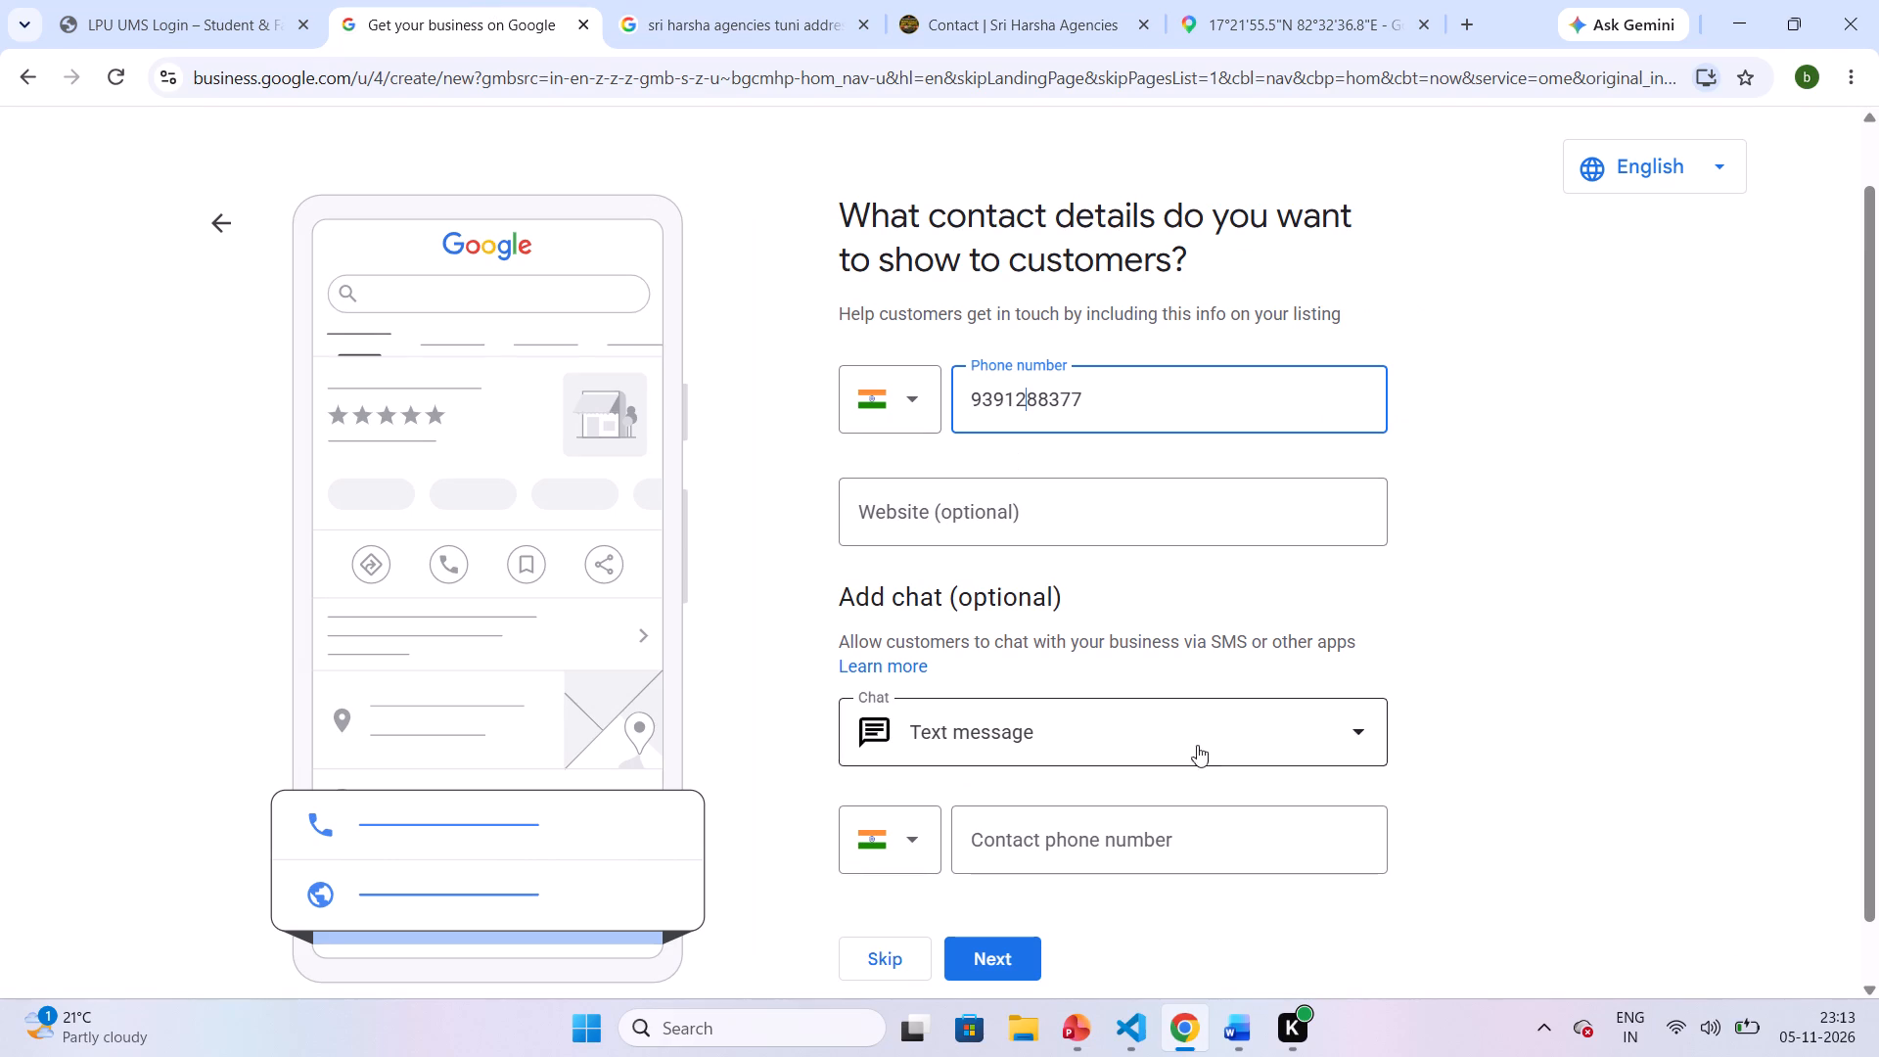
pyautogui.scroll(-1, 1155, 867)
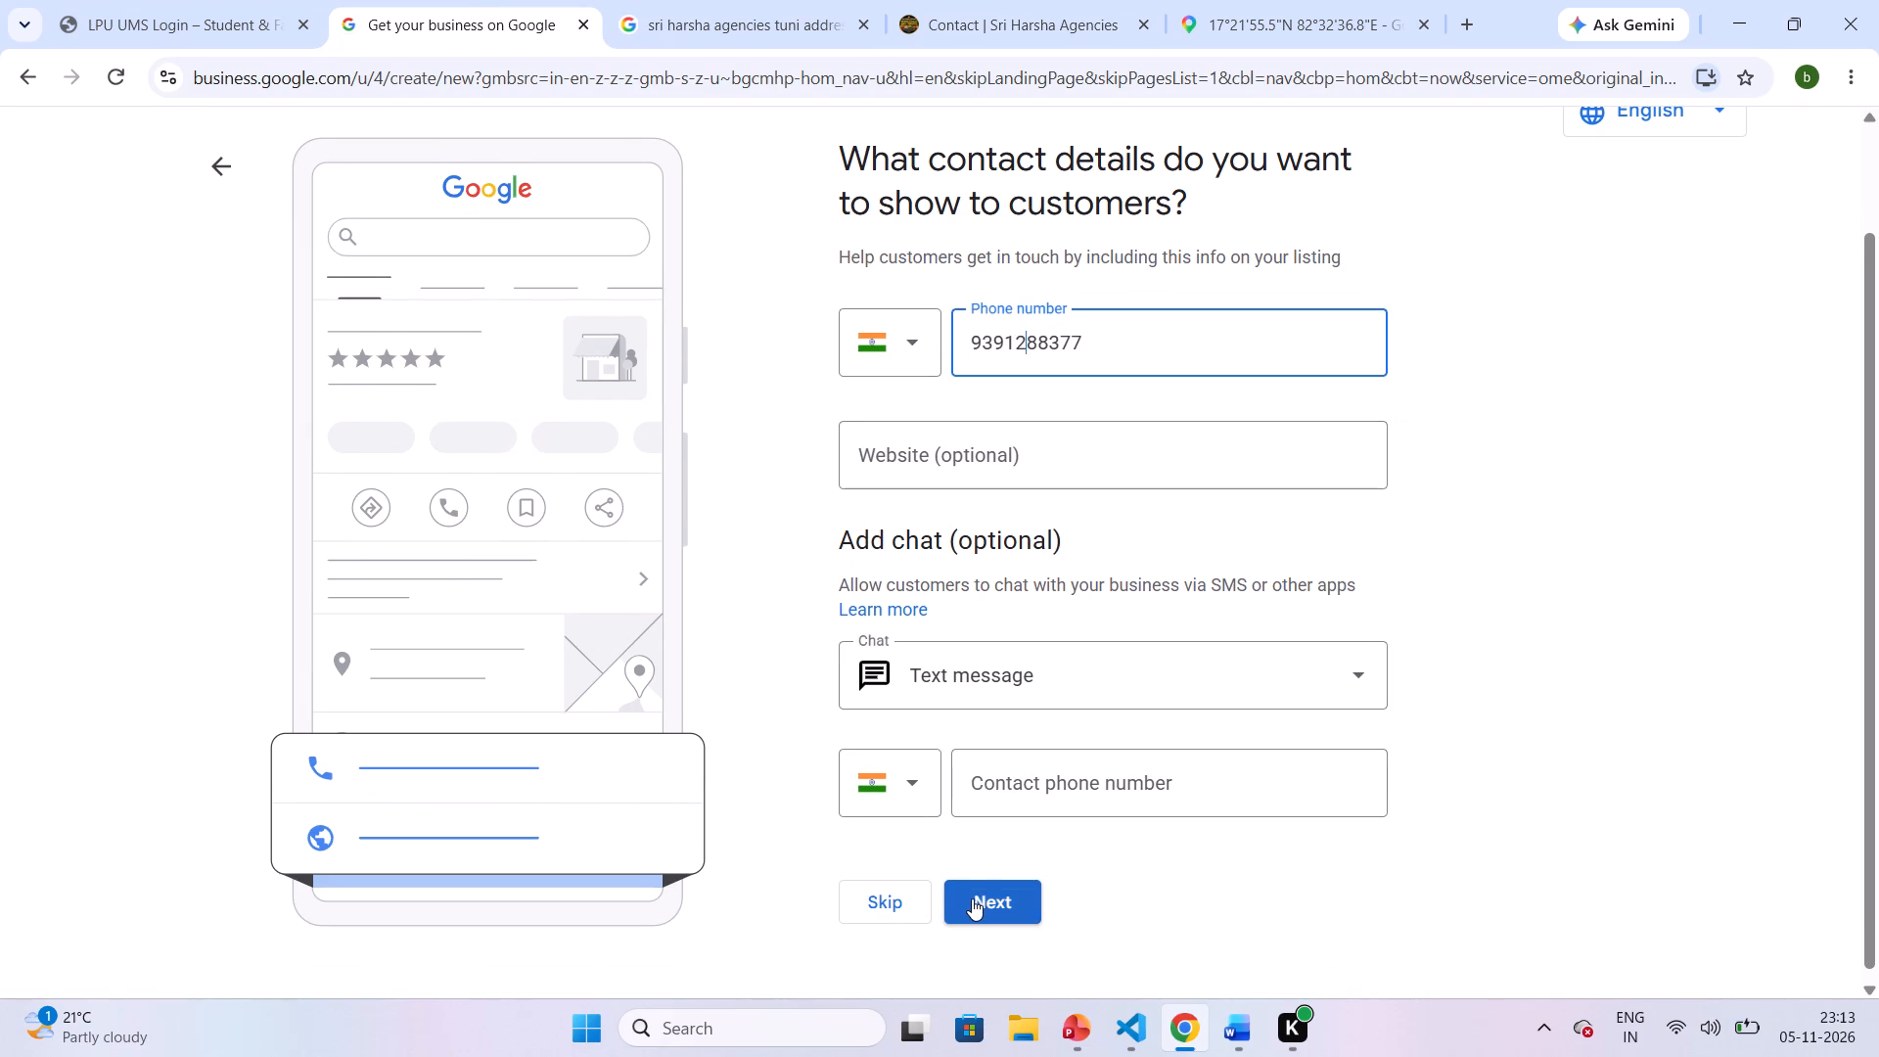
pyautogui.click(973, 898)
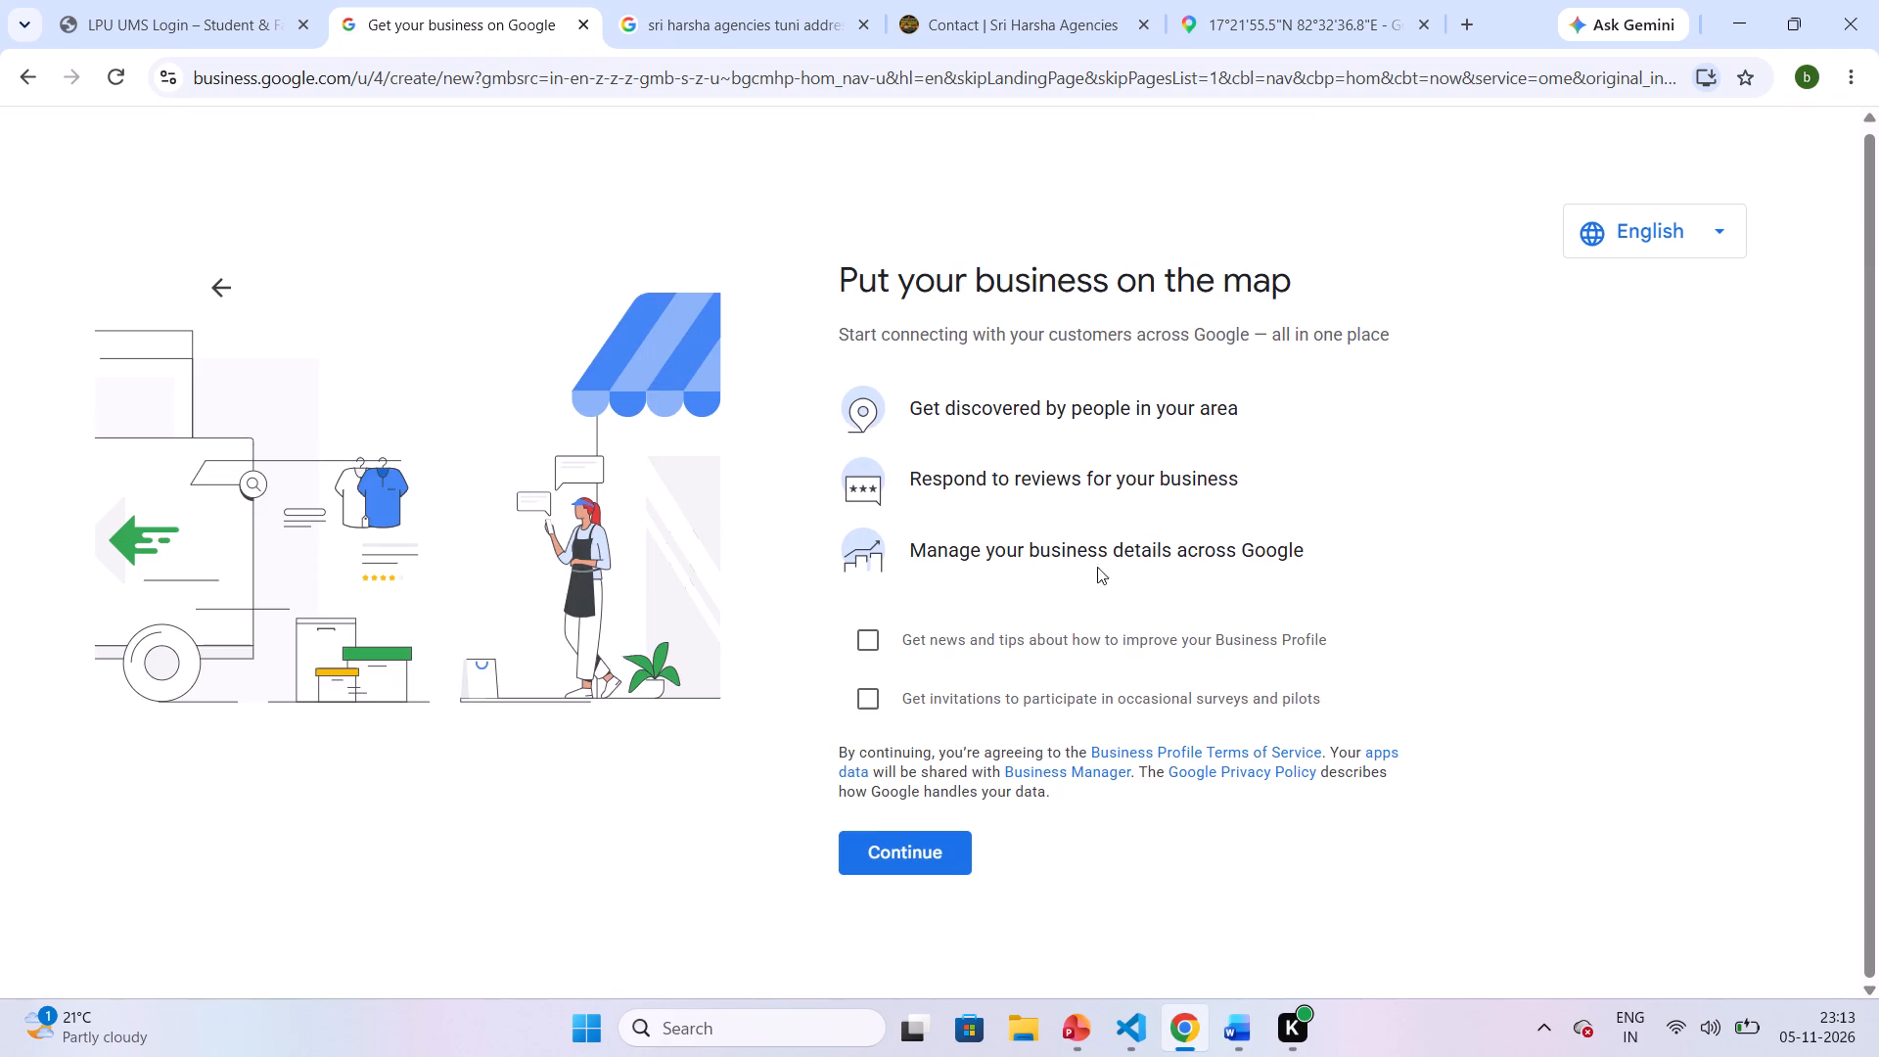
# Opt in to Business Profile news and tips and to survey and pilot invitations, and continue.
pyautogui.click(863, 642)
pyautogui.click(870, 700)
pyautogui.click(905, 846)
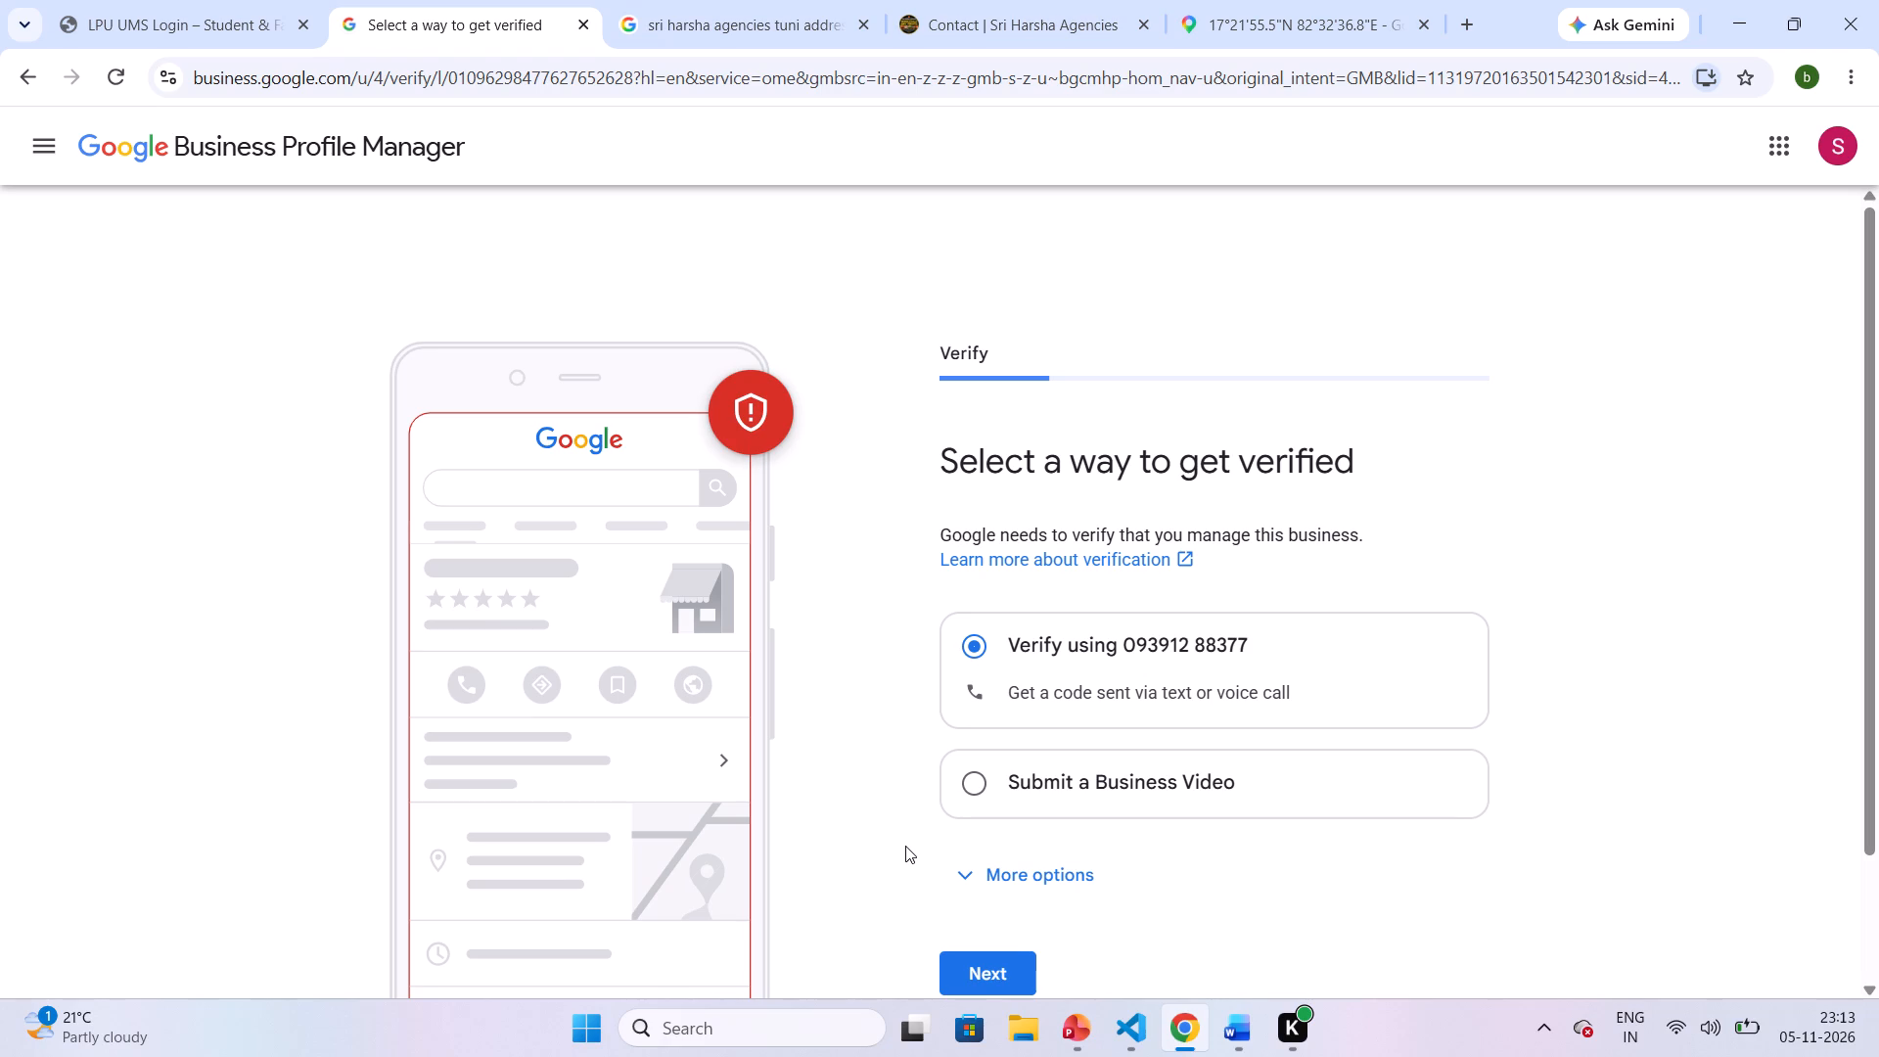
# Review the verification options and postpone the business verification with Verify Later.
pyautogui.scroll(-4, 905, 846)
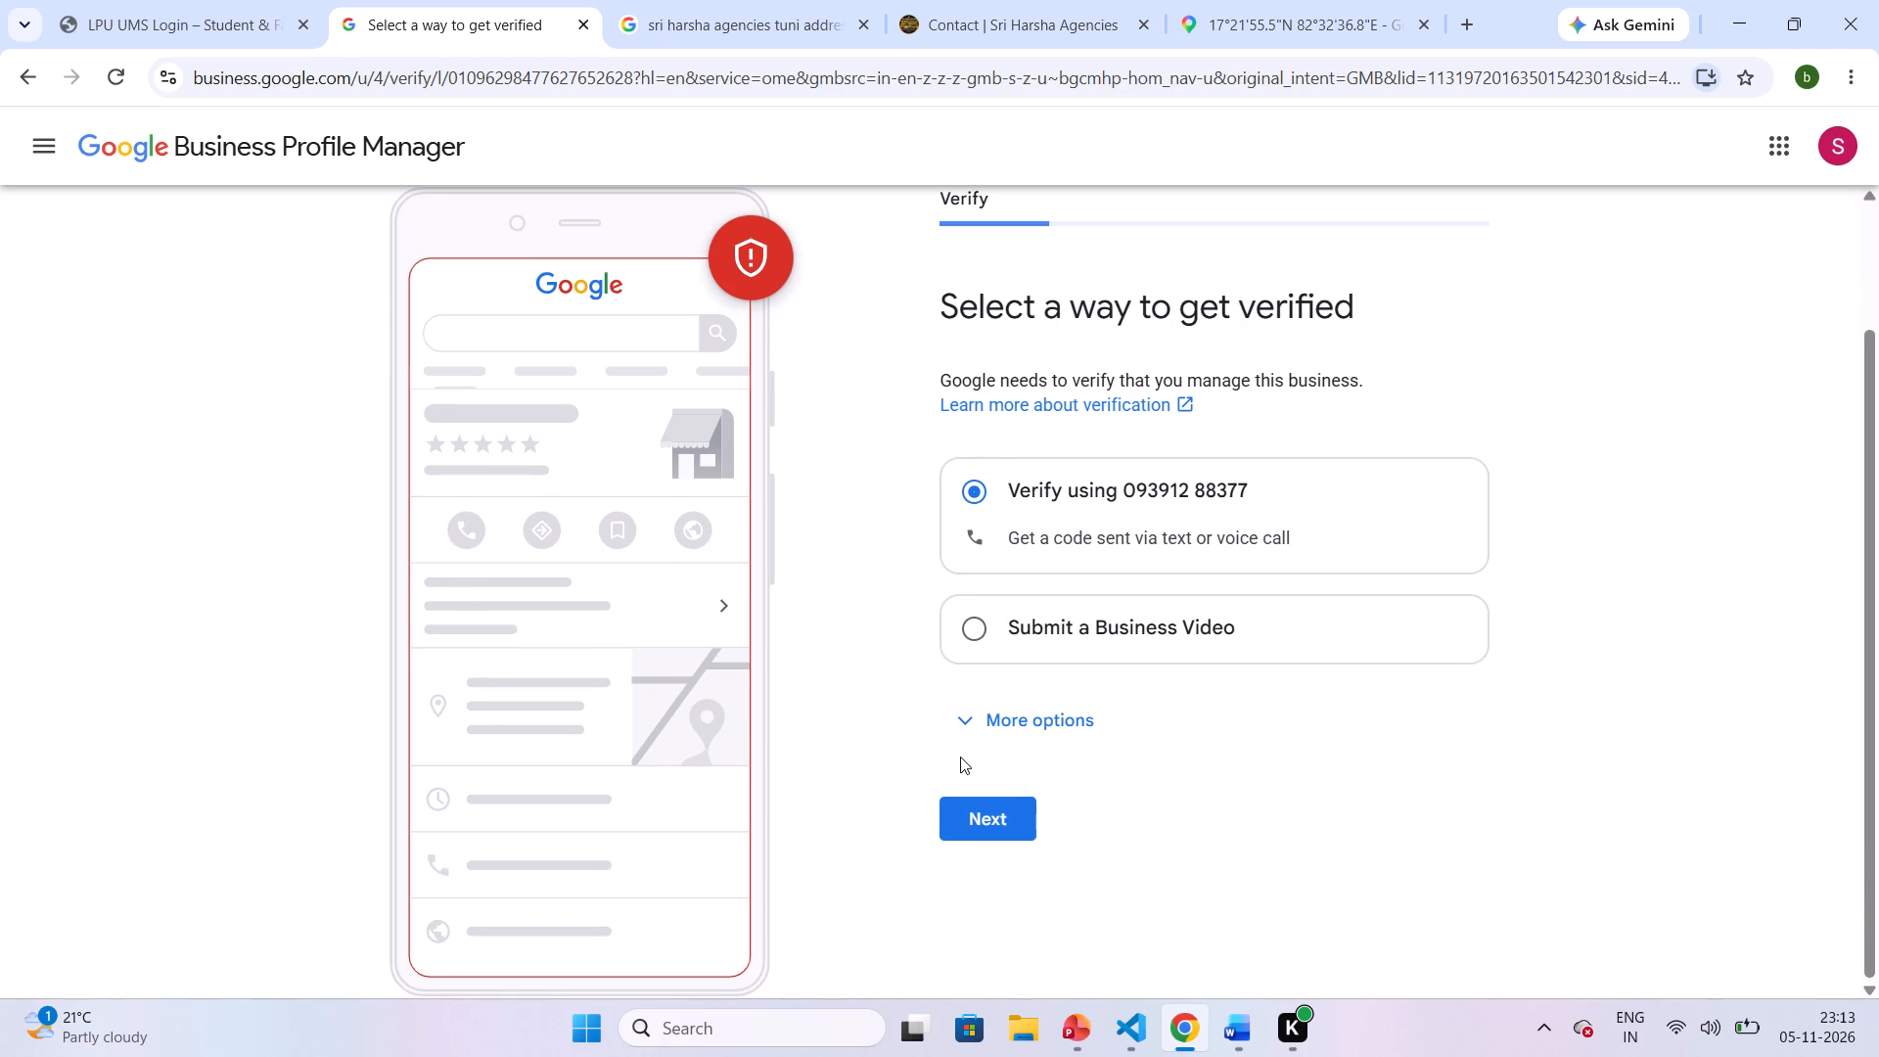
pyautogui.click(982, 726)
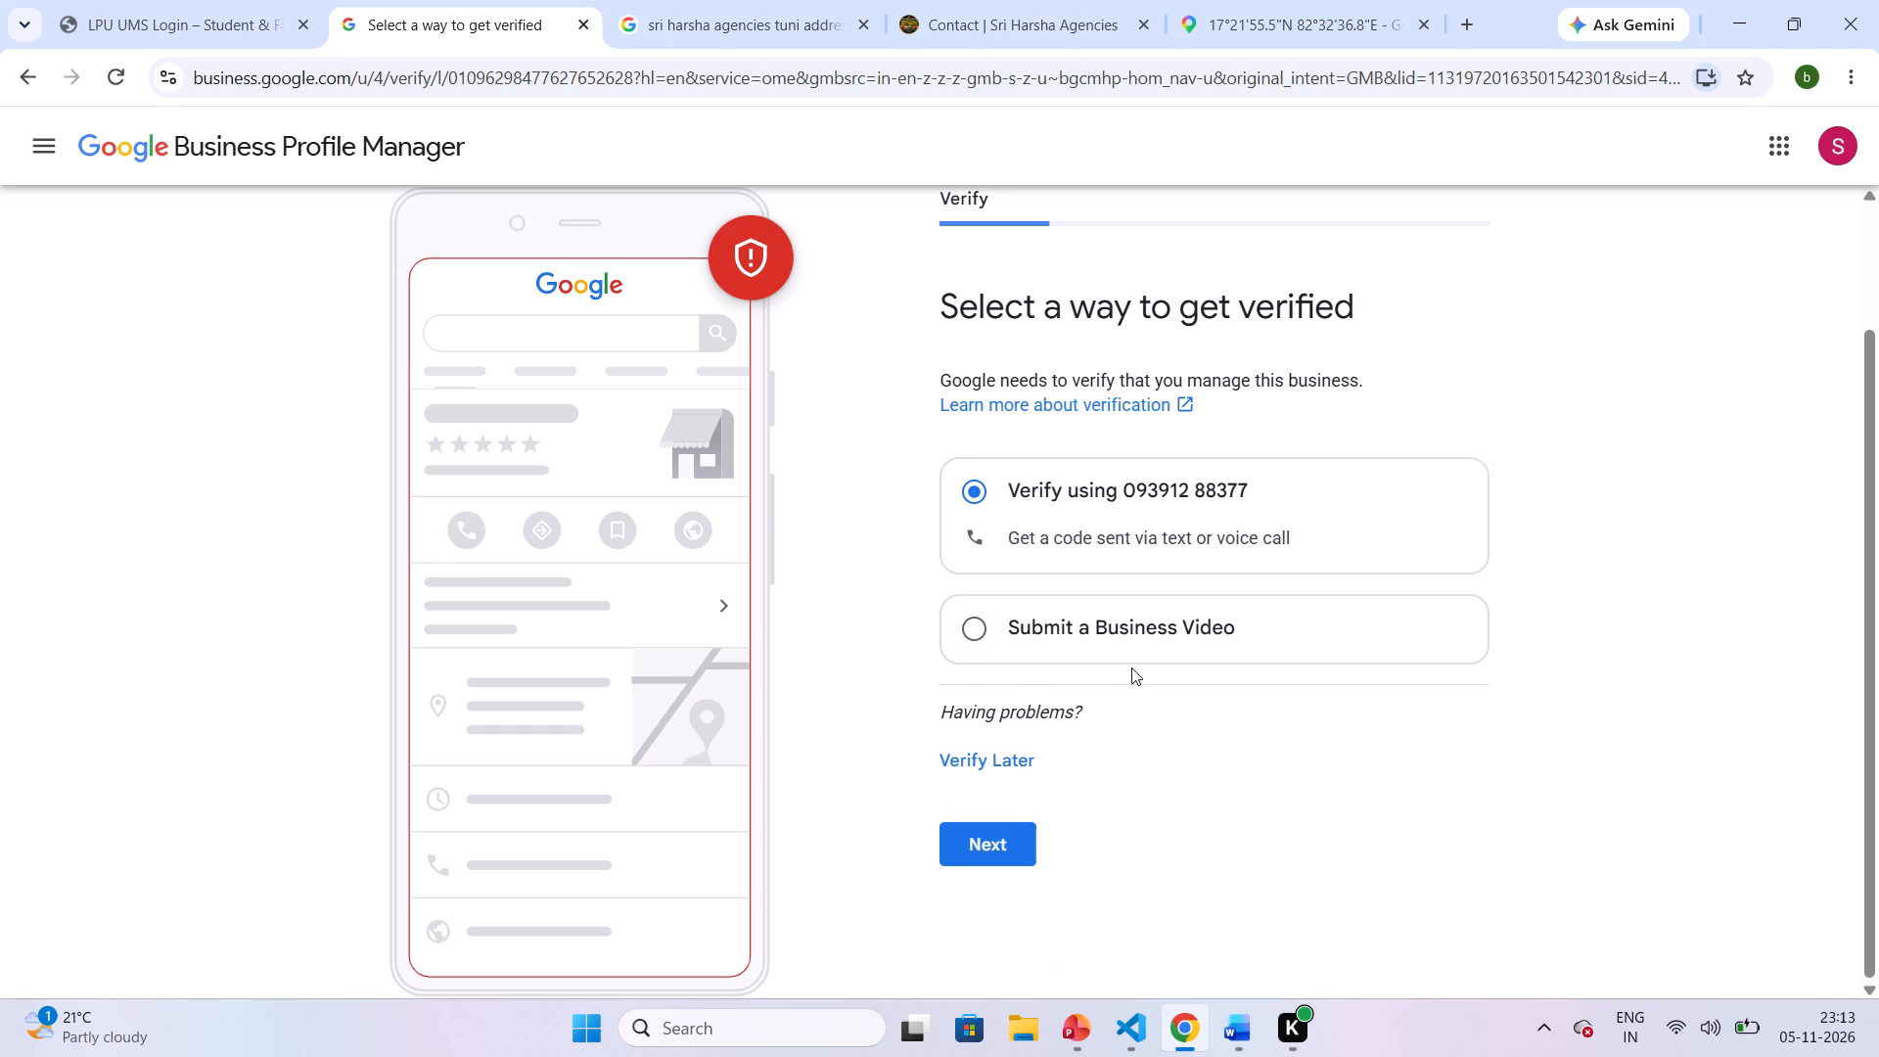
pyautogui.scroll(1, 1131, 667)
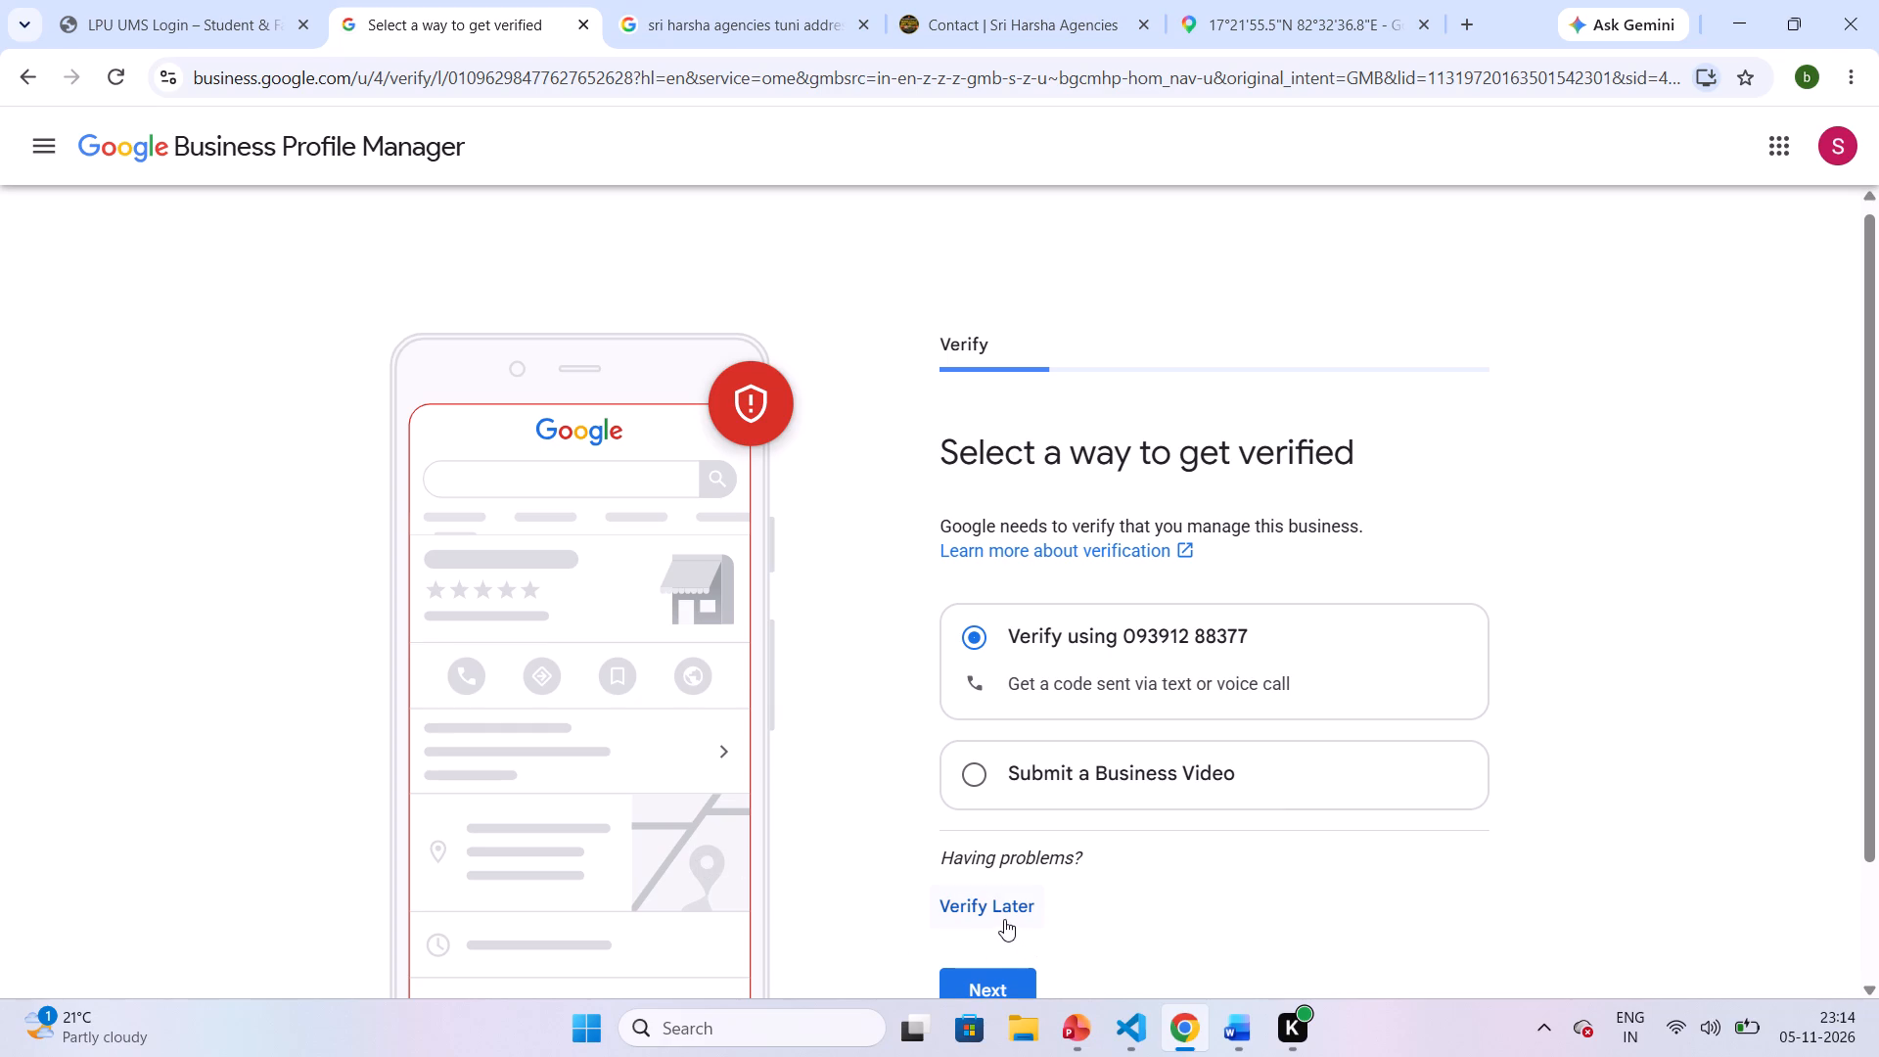
pyautogui.scroll(-1, 1006, 915)
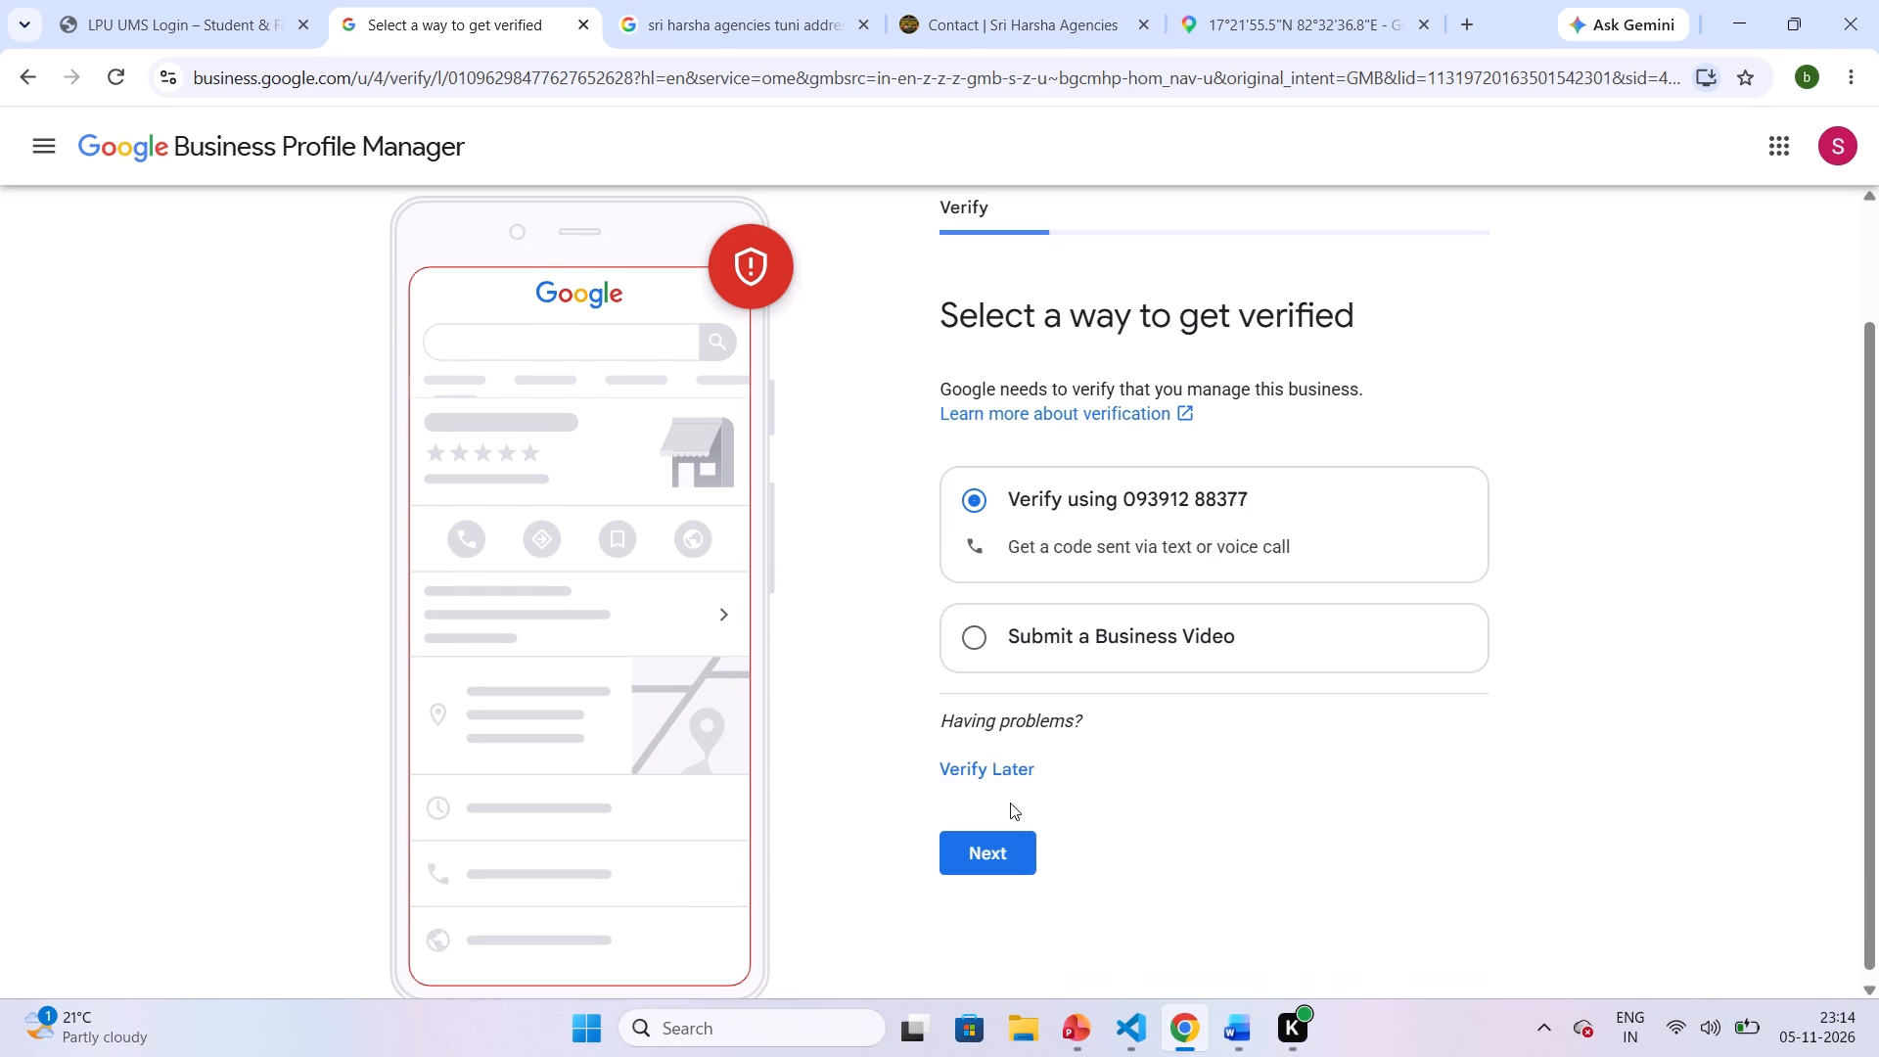
pyautogui.click(991, 772)
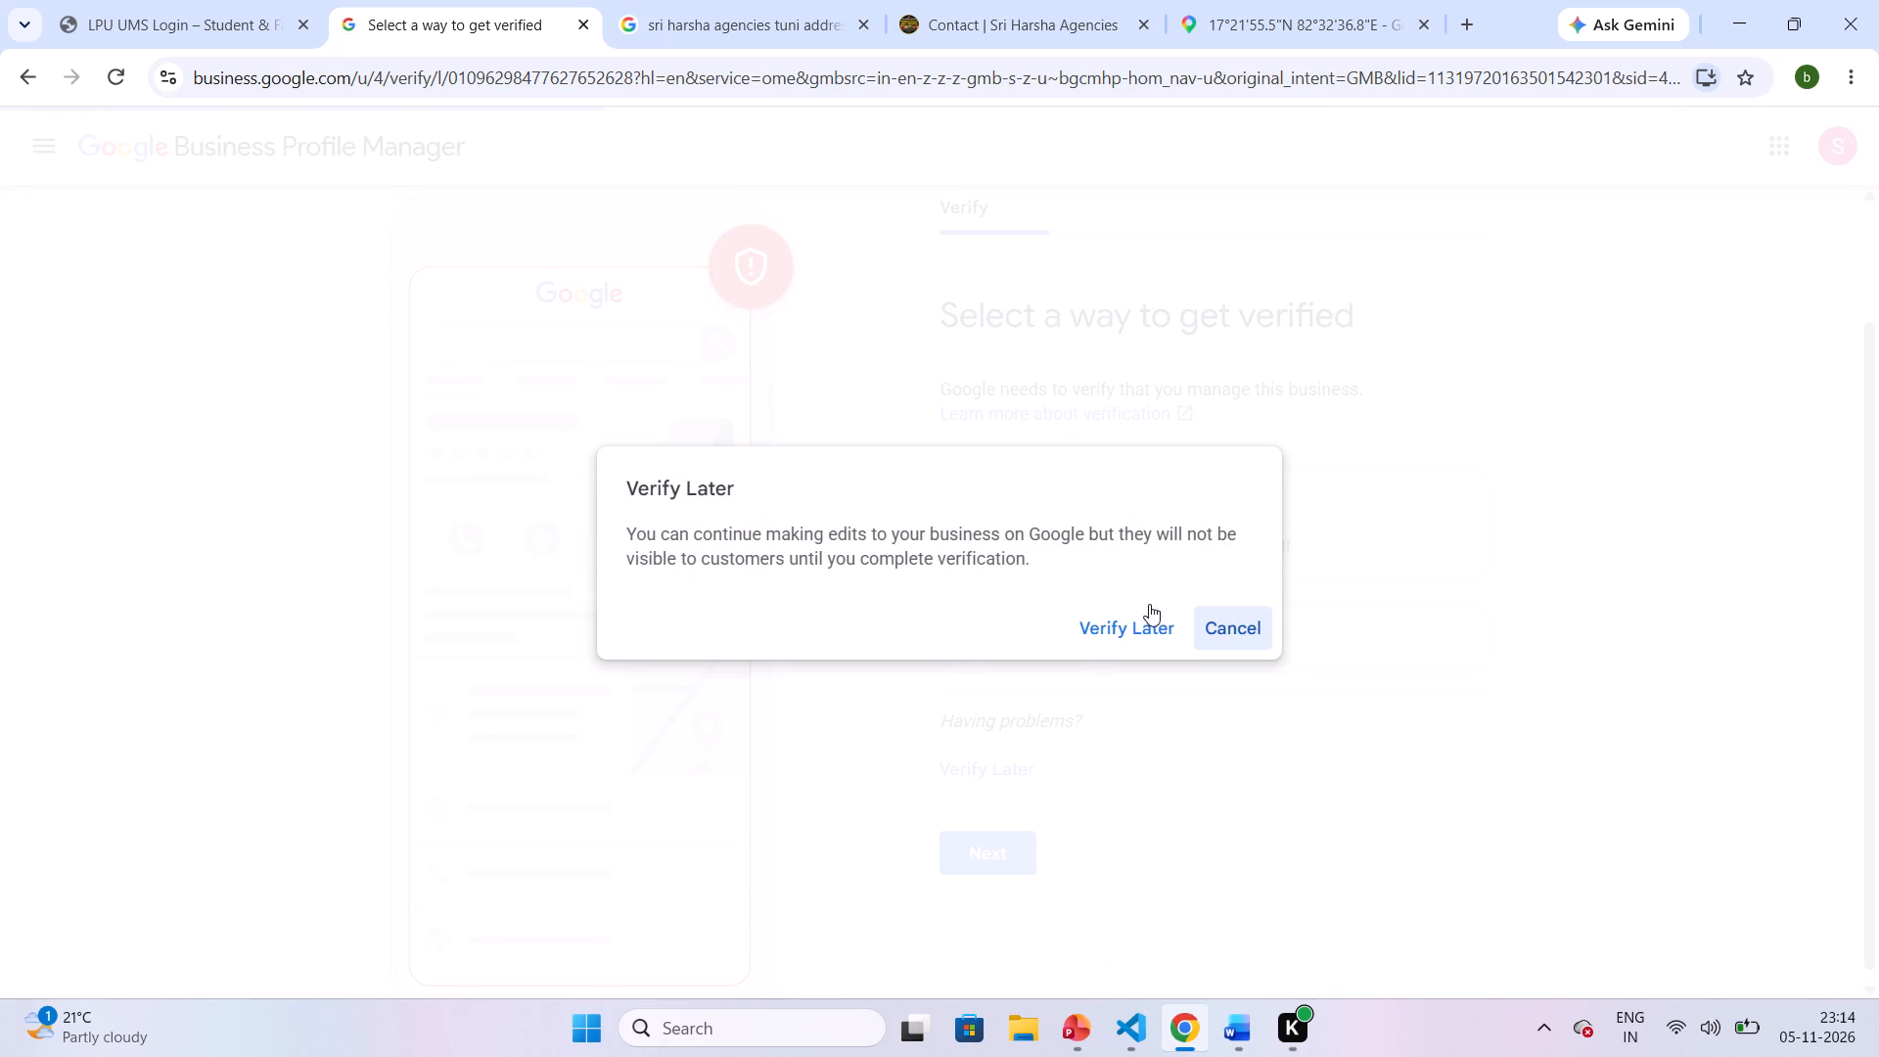
pyautogui.click(1136, 624)
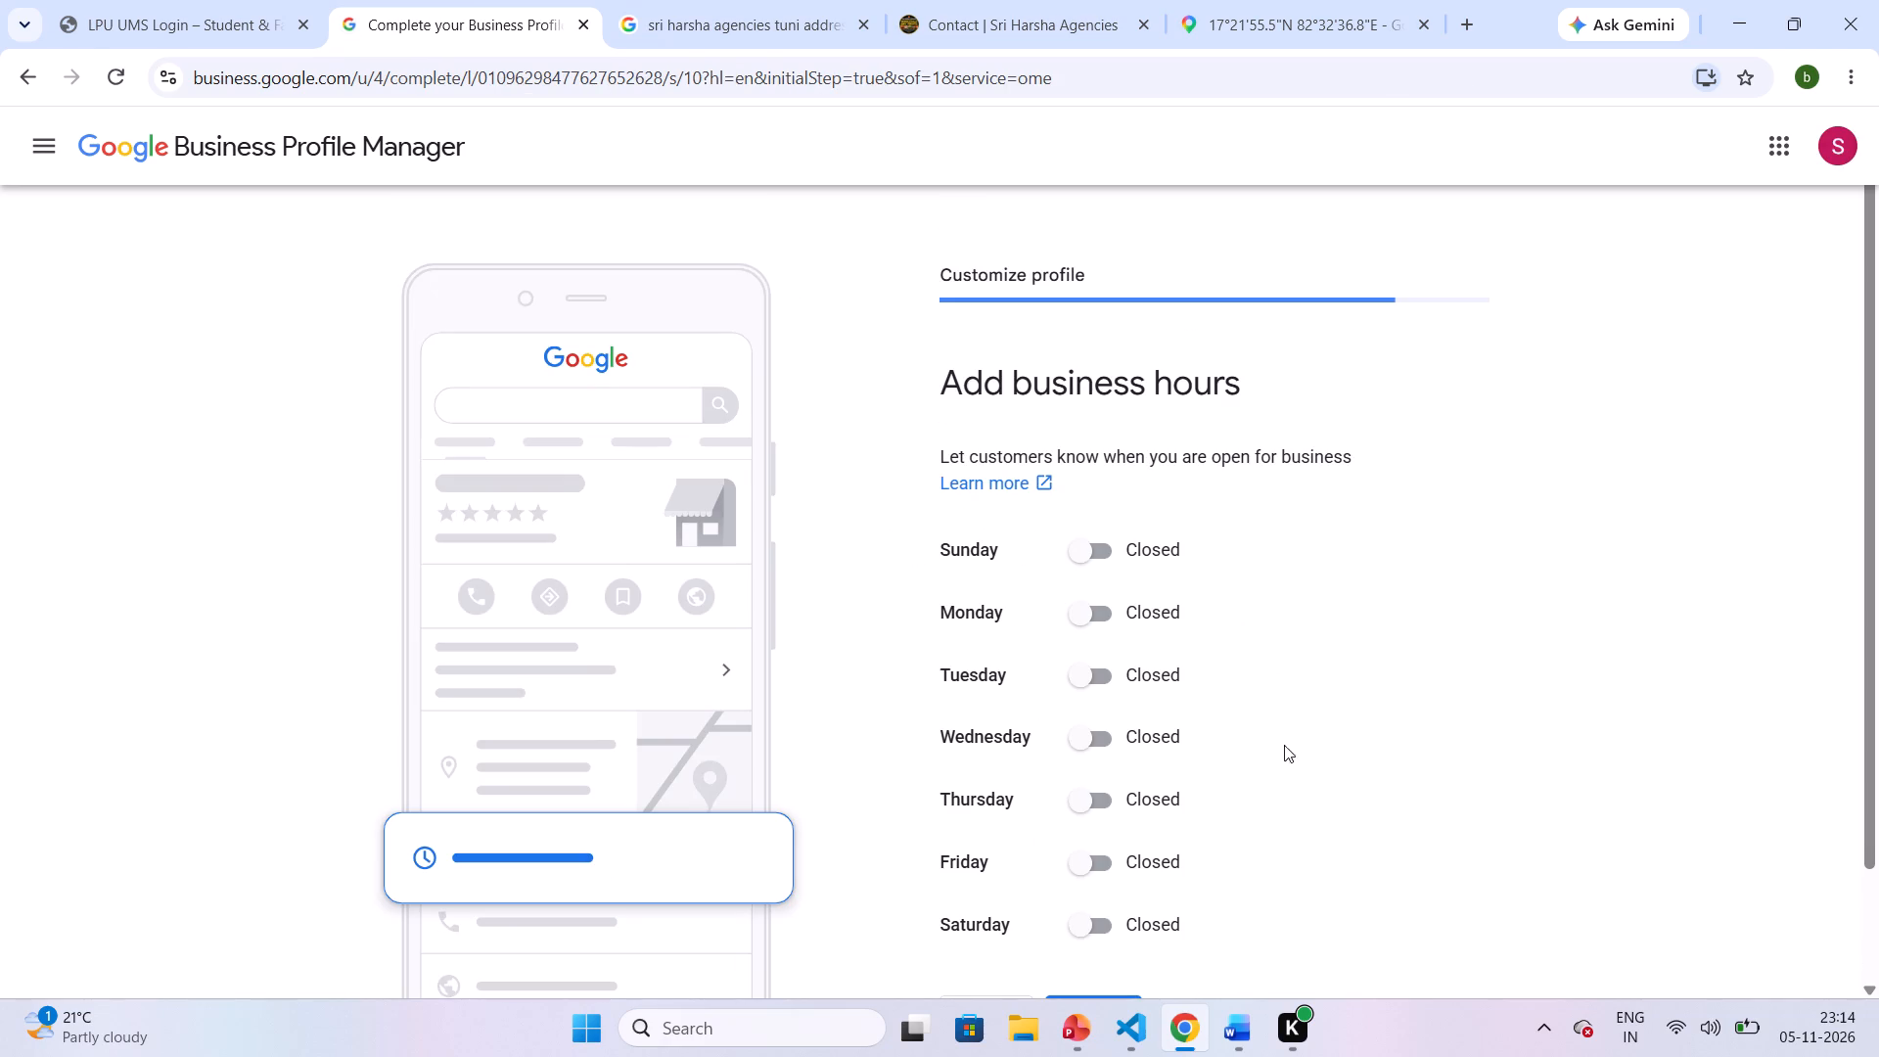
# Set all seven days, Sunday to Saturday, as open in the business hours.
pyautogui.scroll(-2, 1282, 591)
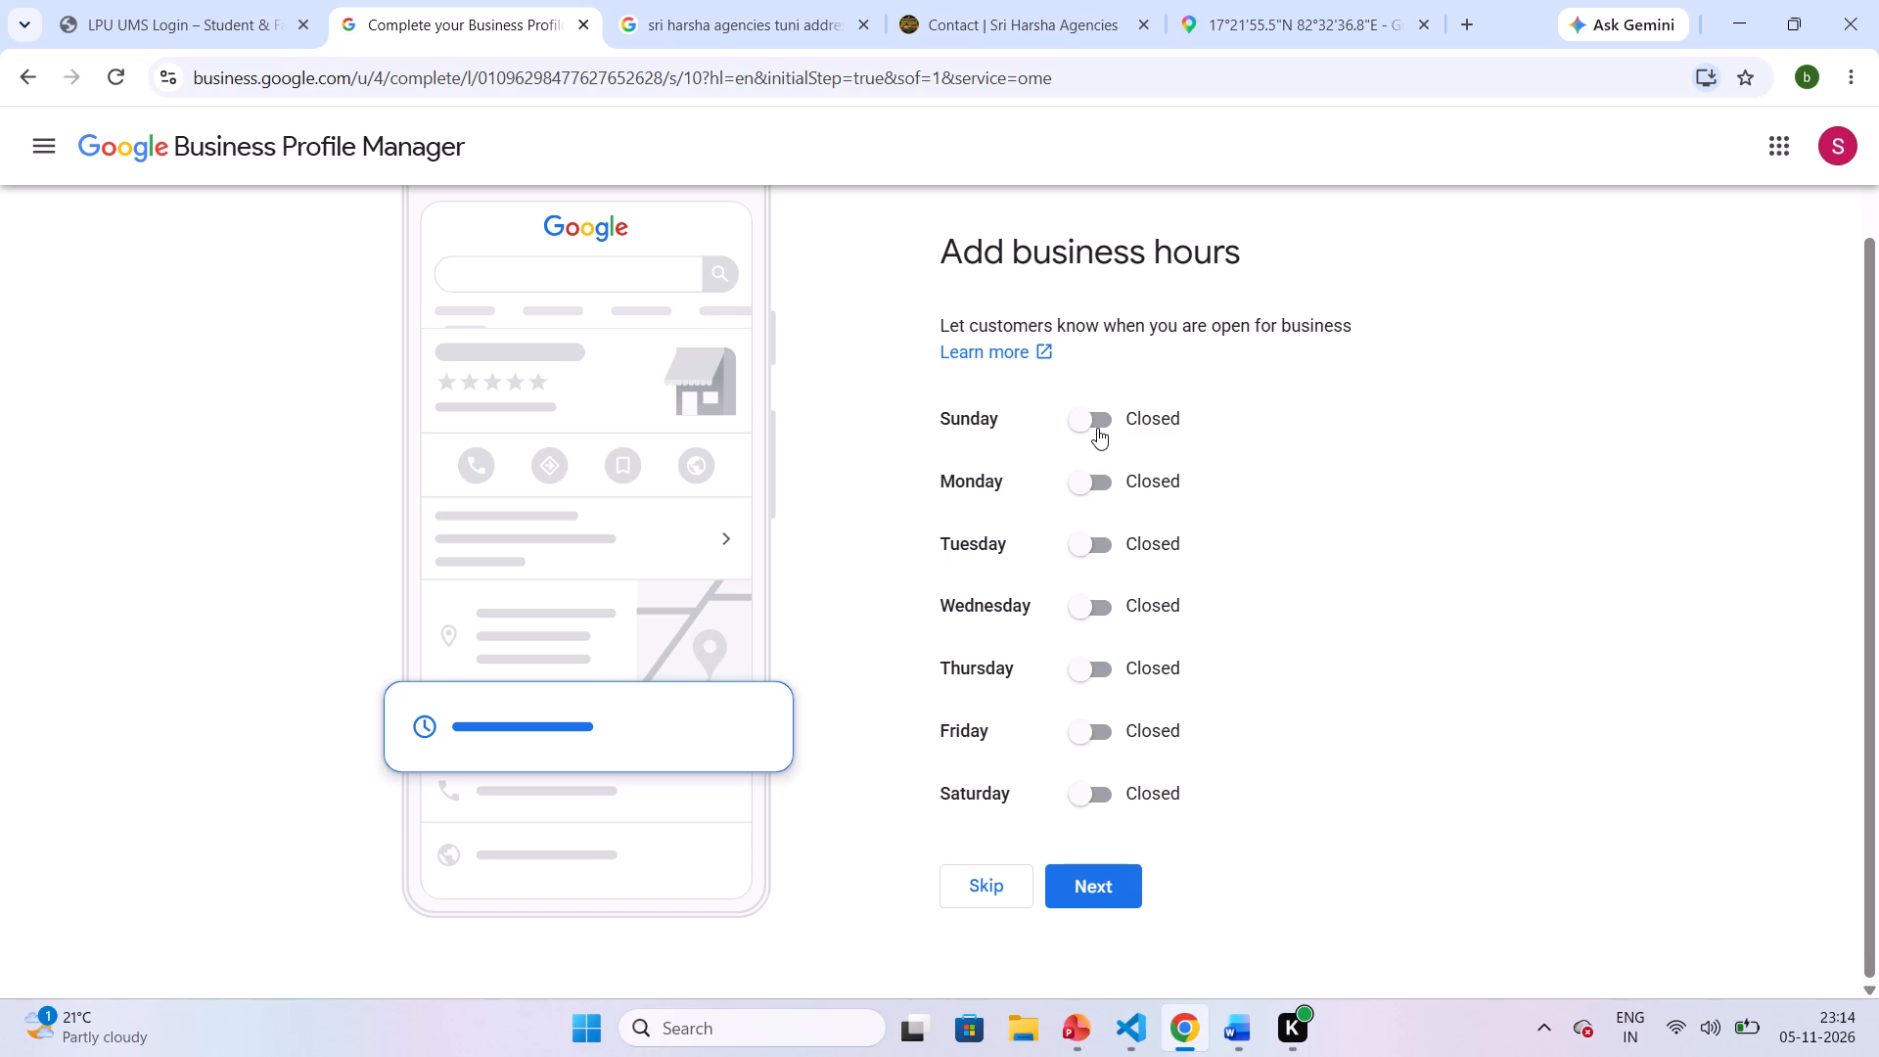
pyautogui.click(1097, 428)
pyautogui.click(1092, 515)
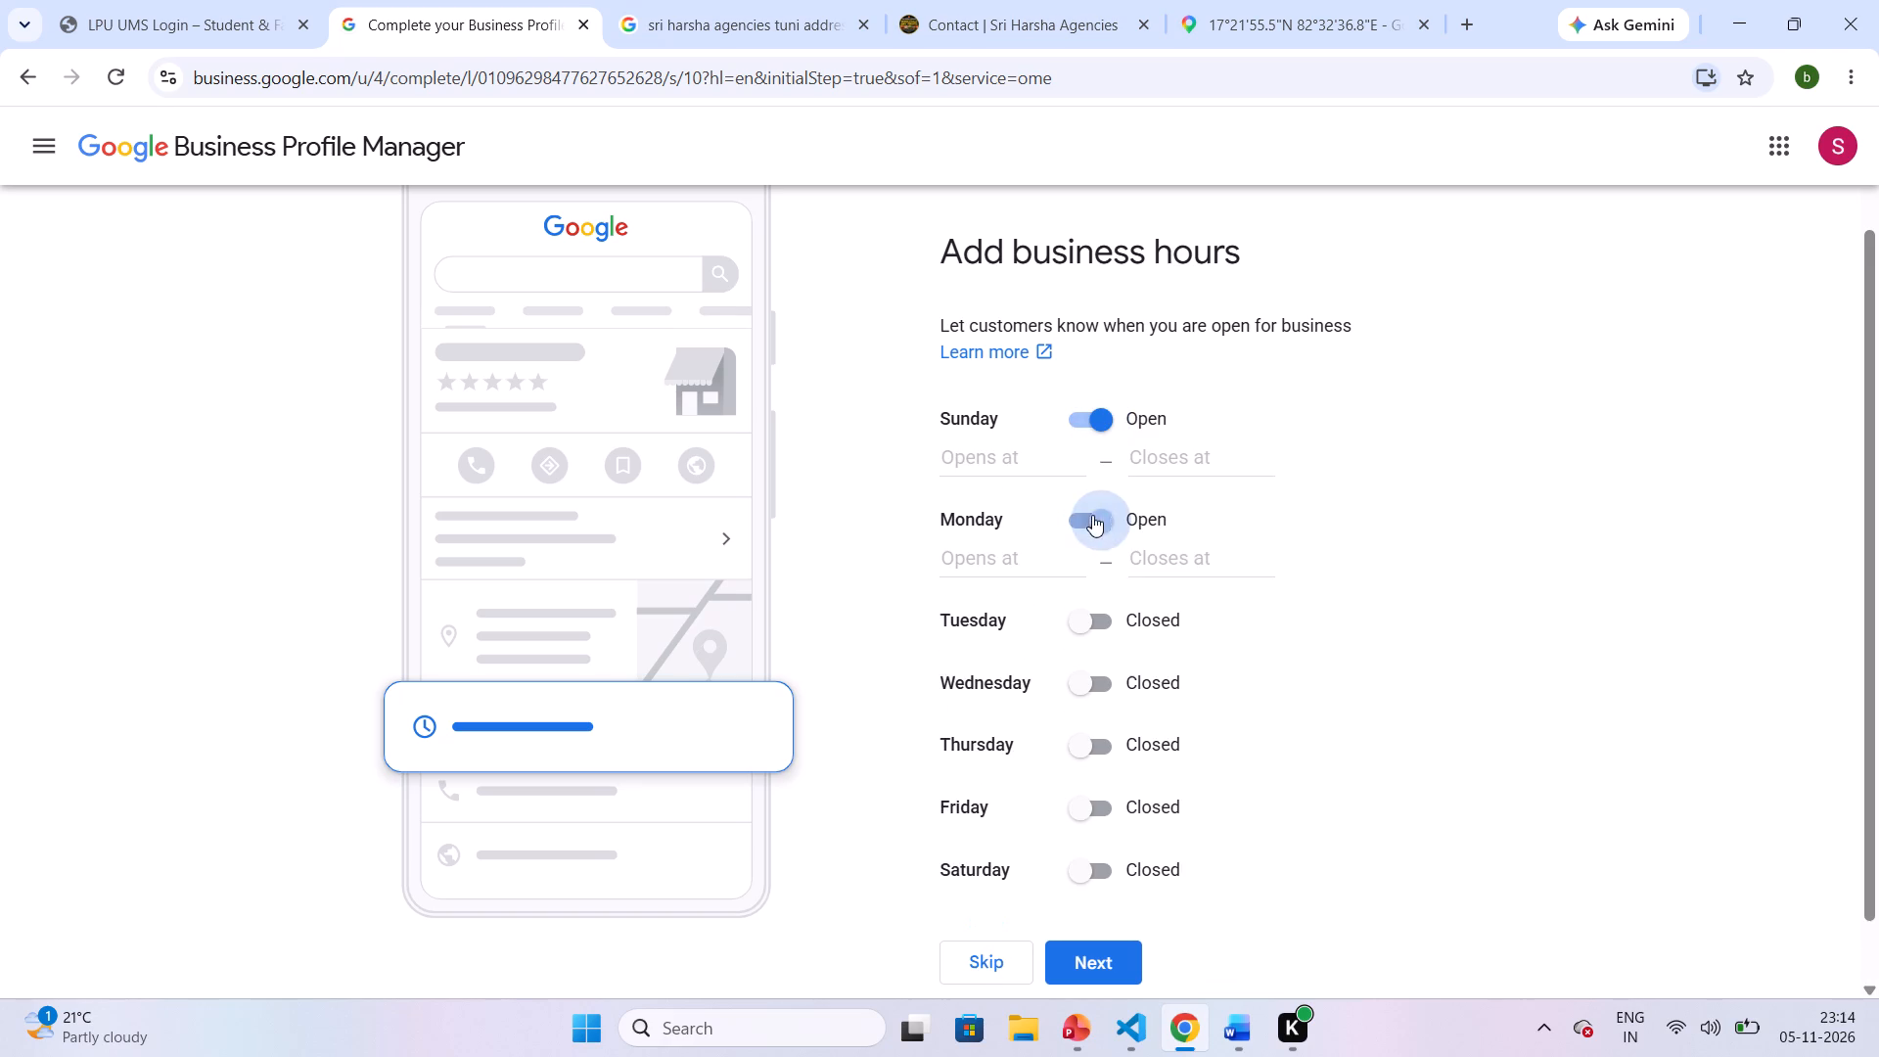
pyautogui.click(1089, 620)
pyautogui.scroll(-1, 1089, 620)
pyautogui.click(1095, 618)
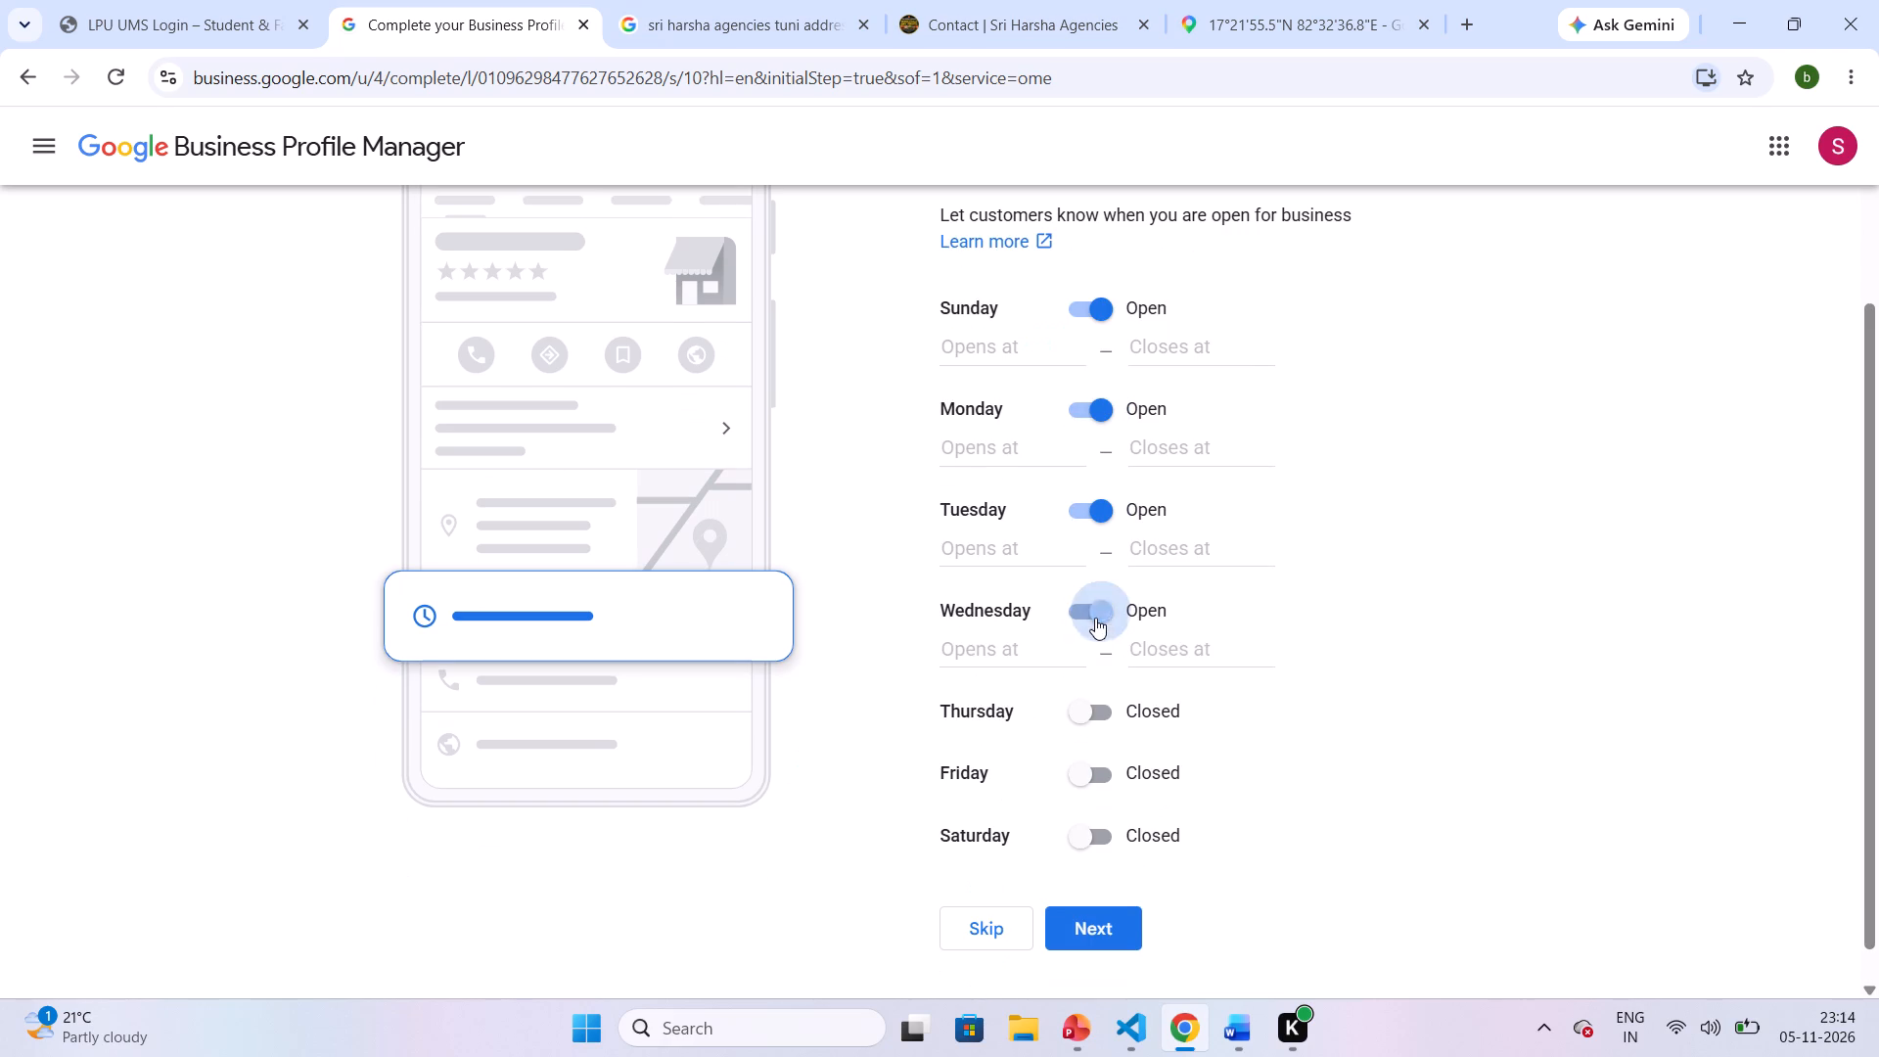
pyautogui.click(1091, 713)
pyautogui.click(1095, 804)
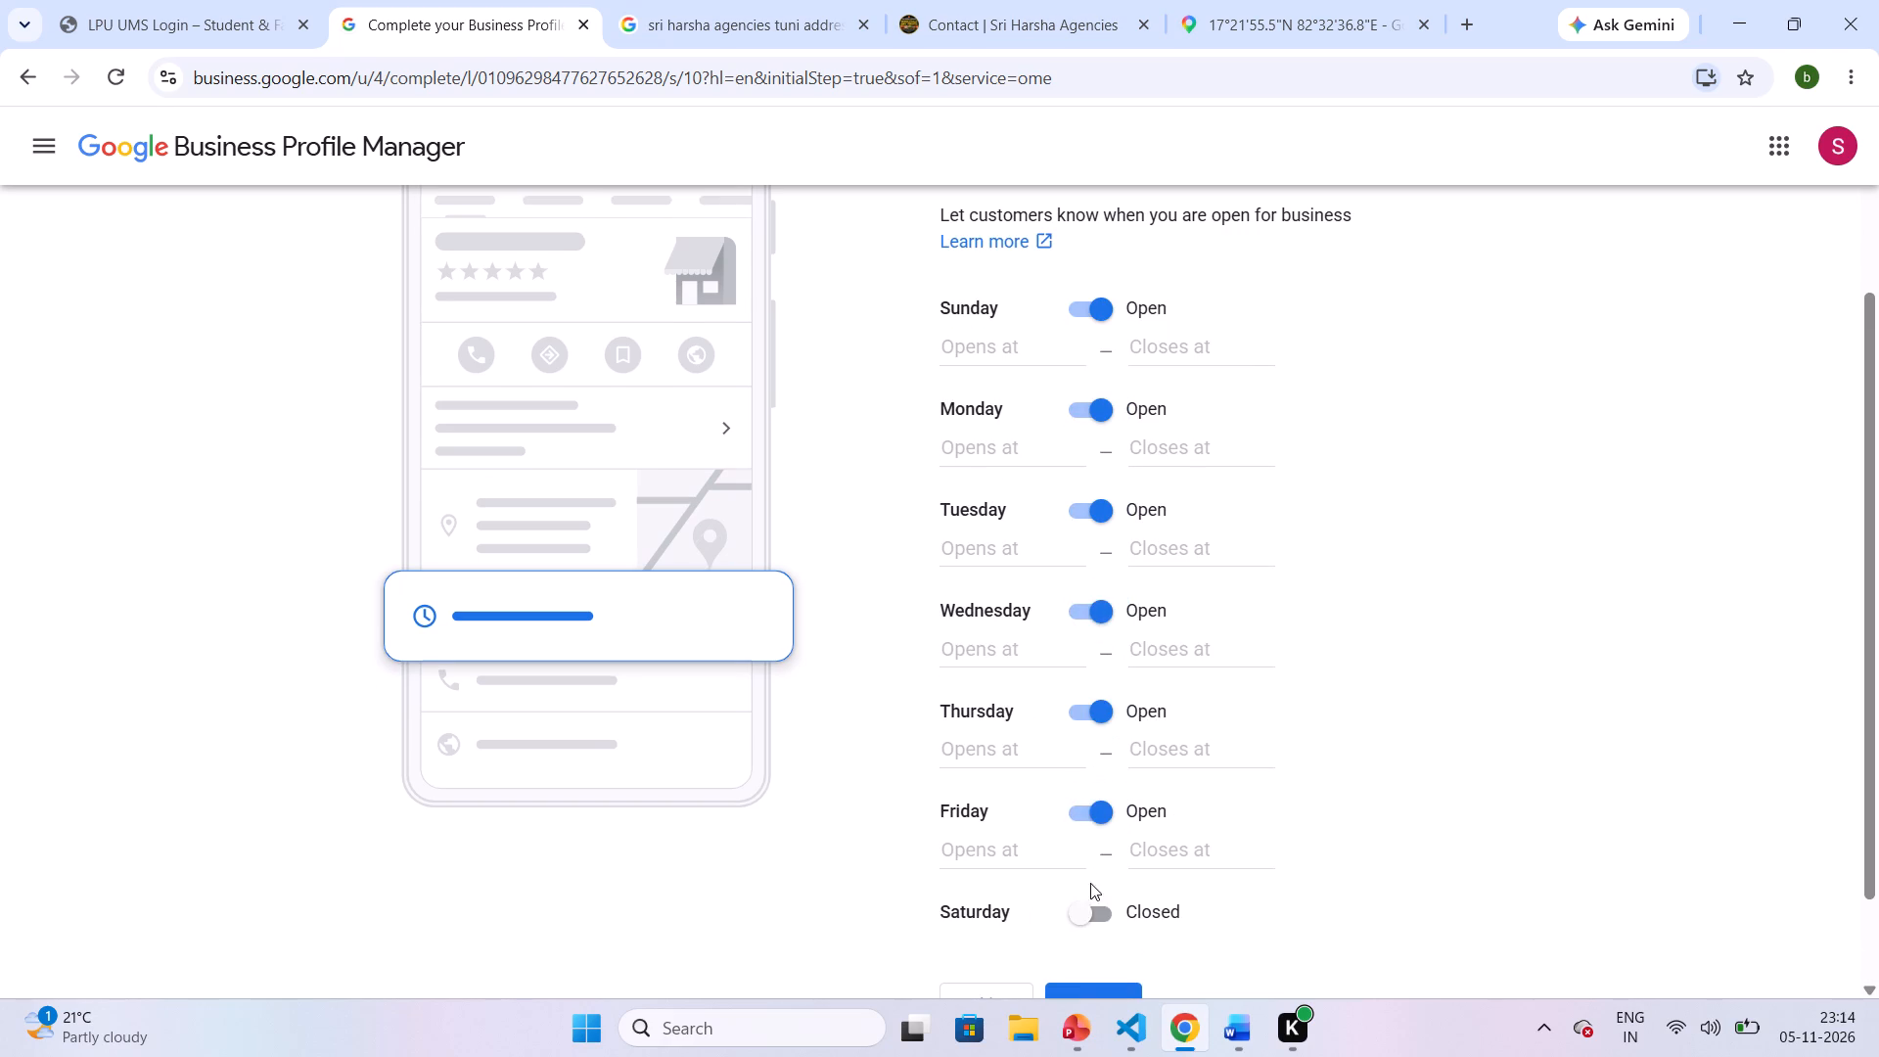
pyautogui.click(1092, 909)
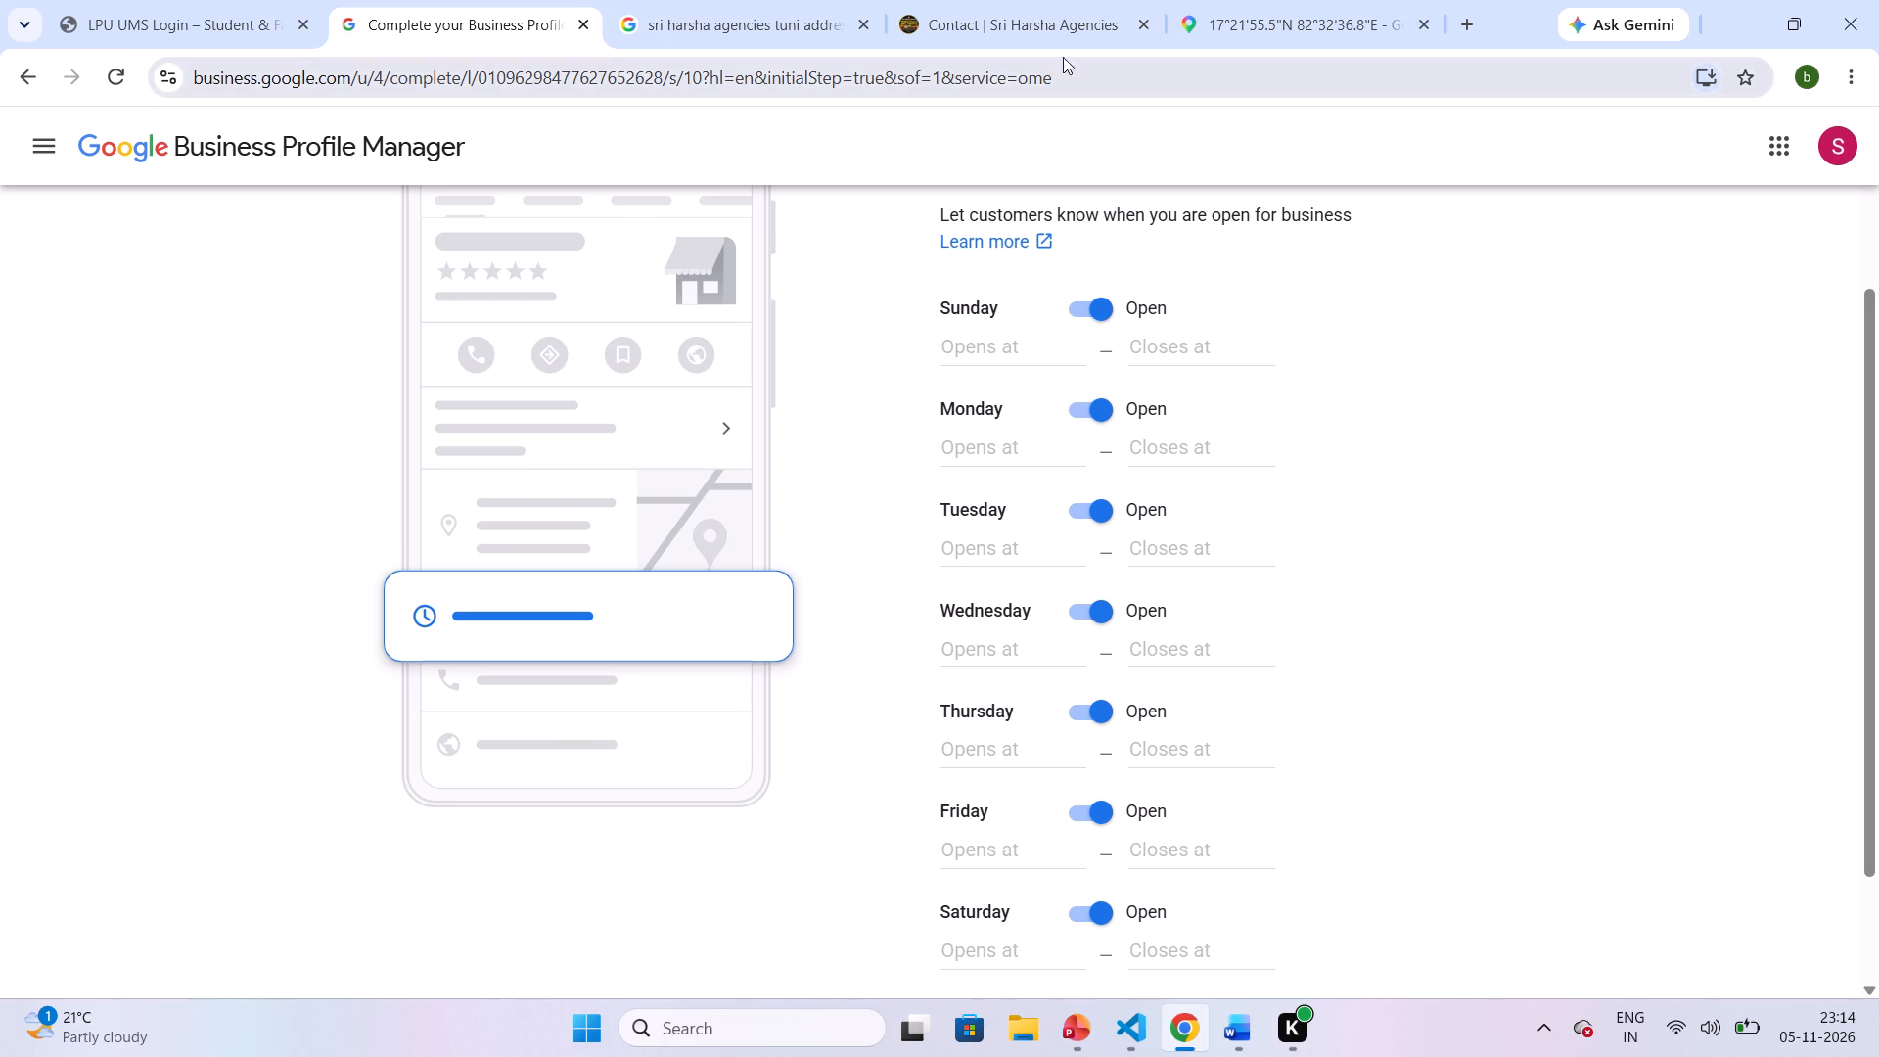
# Check the shop website's Contact page and the Google search answer about Sri Harsha Agencies for its opening hours.
pyautogui.click(1044, 17)
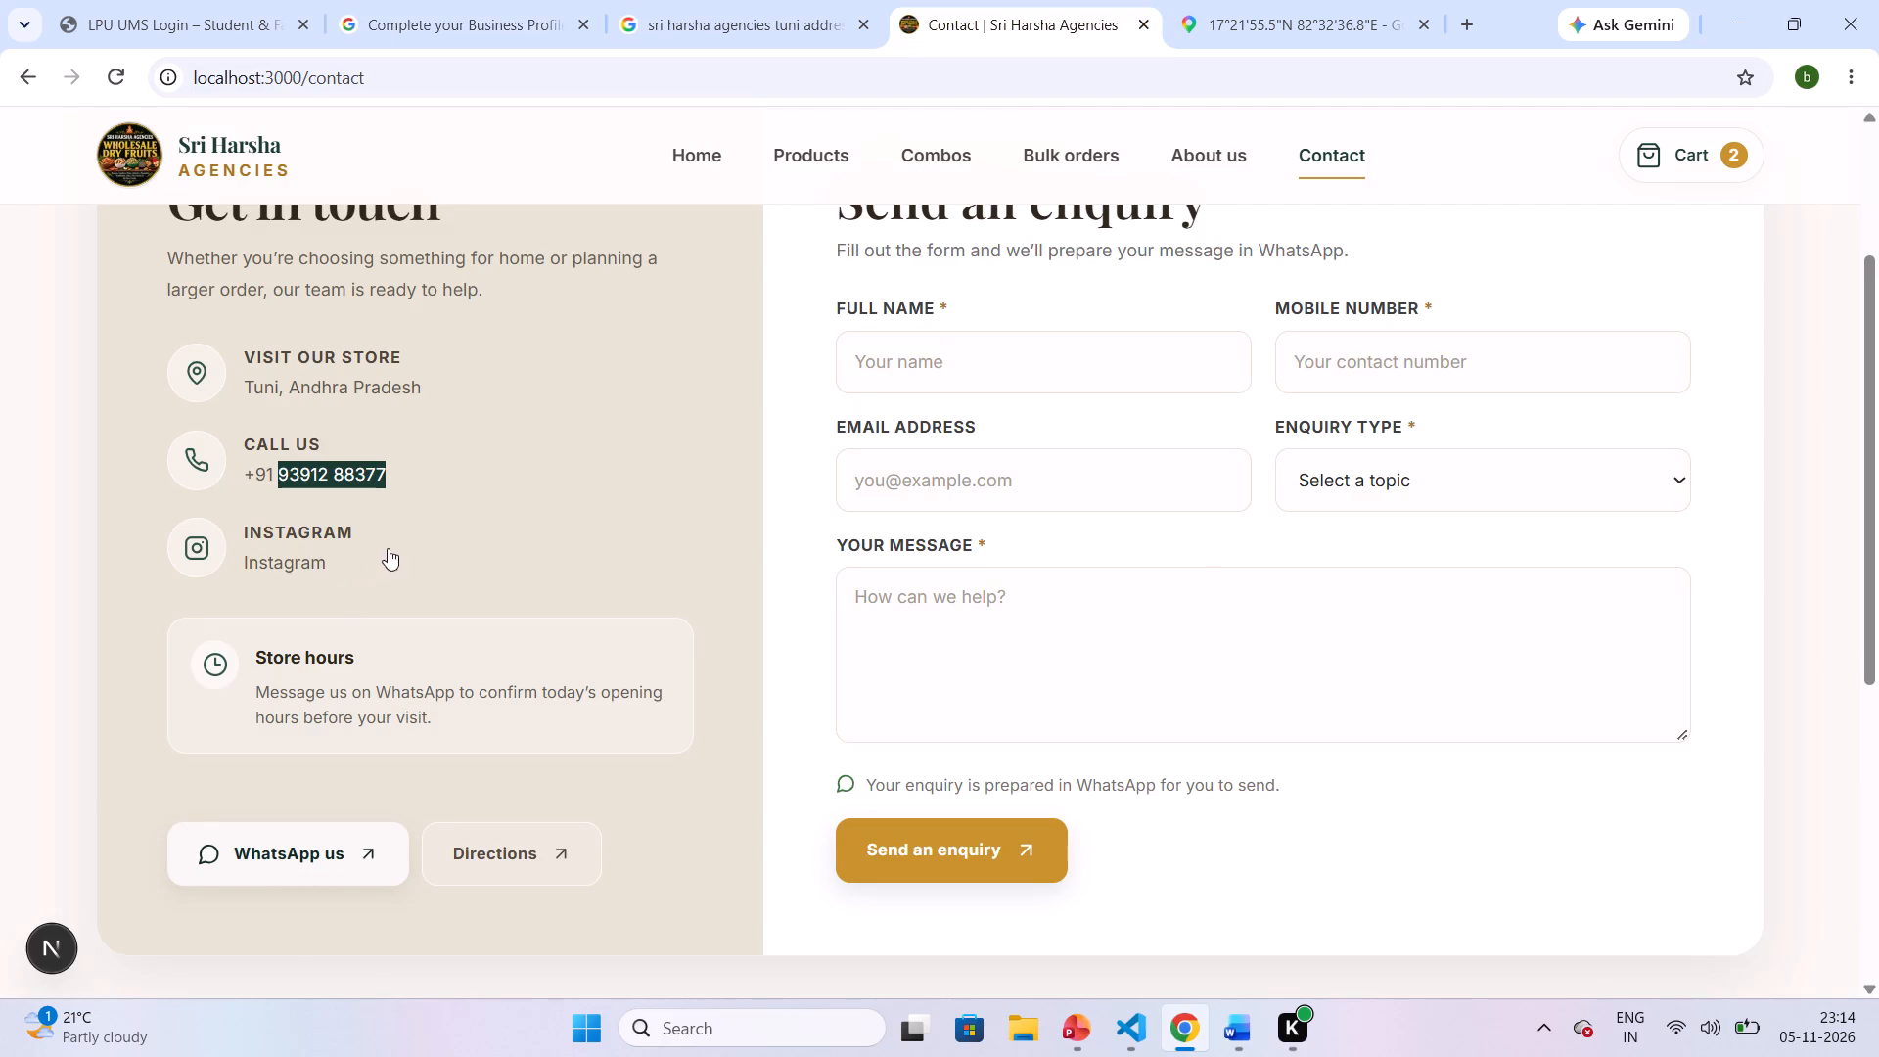
pyautogui.click(458, 514)
pyautogui.scroll(3, 449, 511)
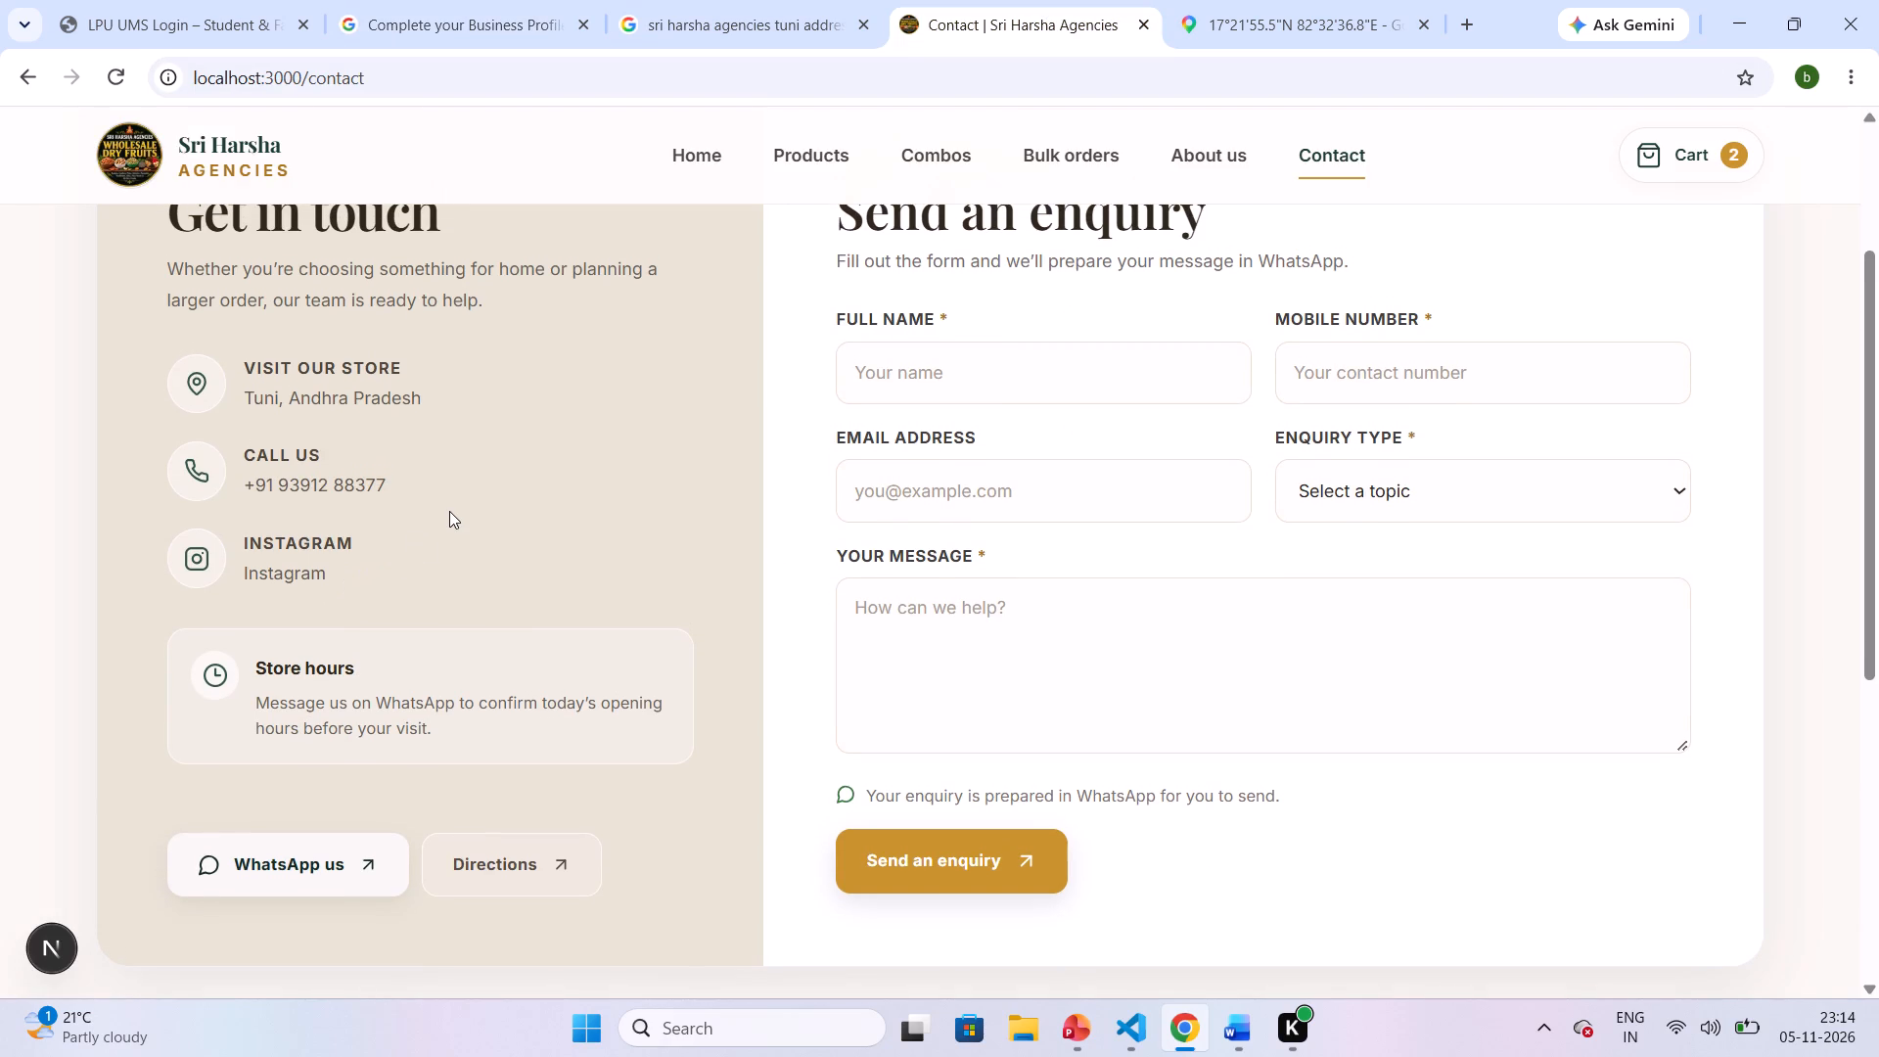
pyautogui.scroll(1, 449, 511)
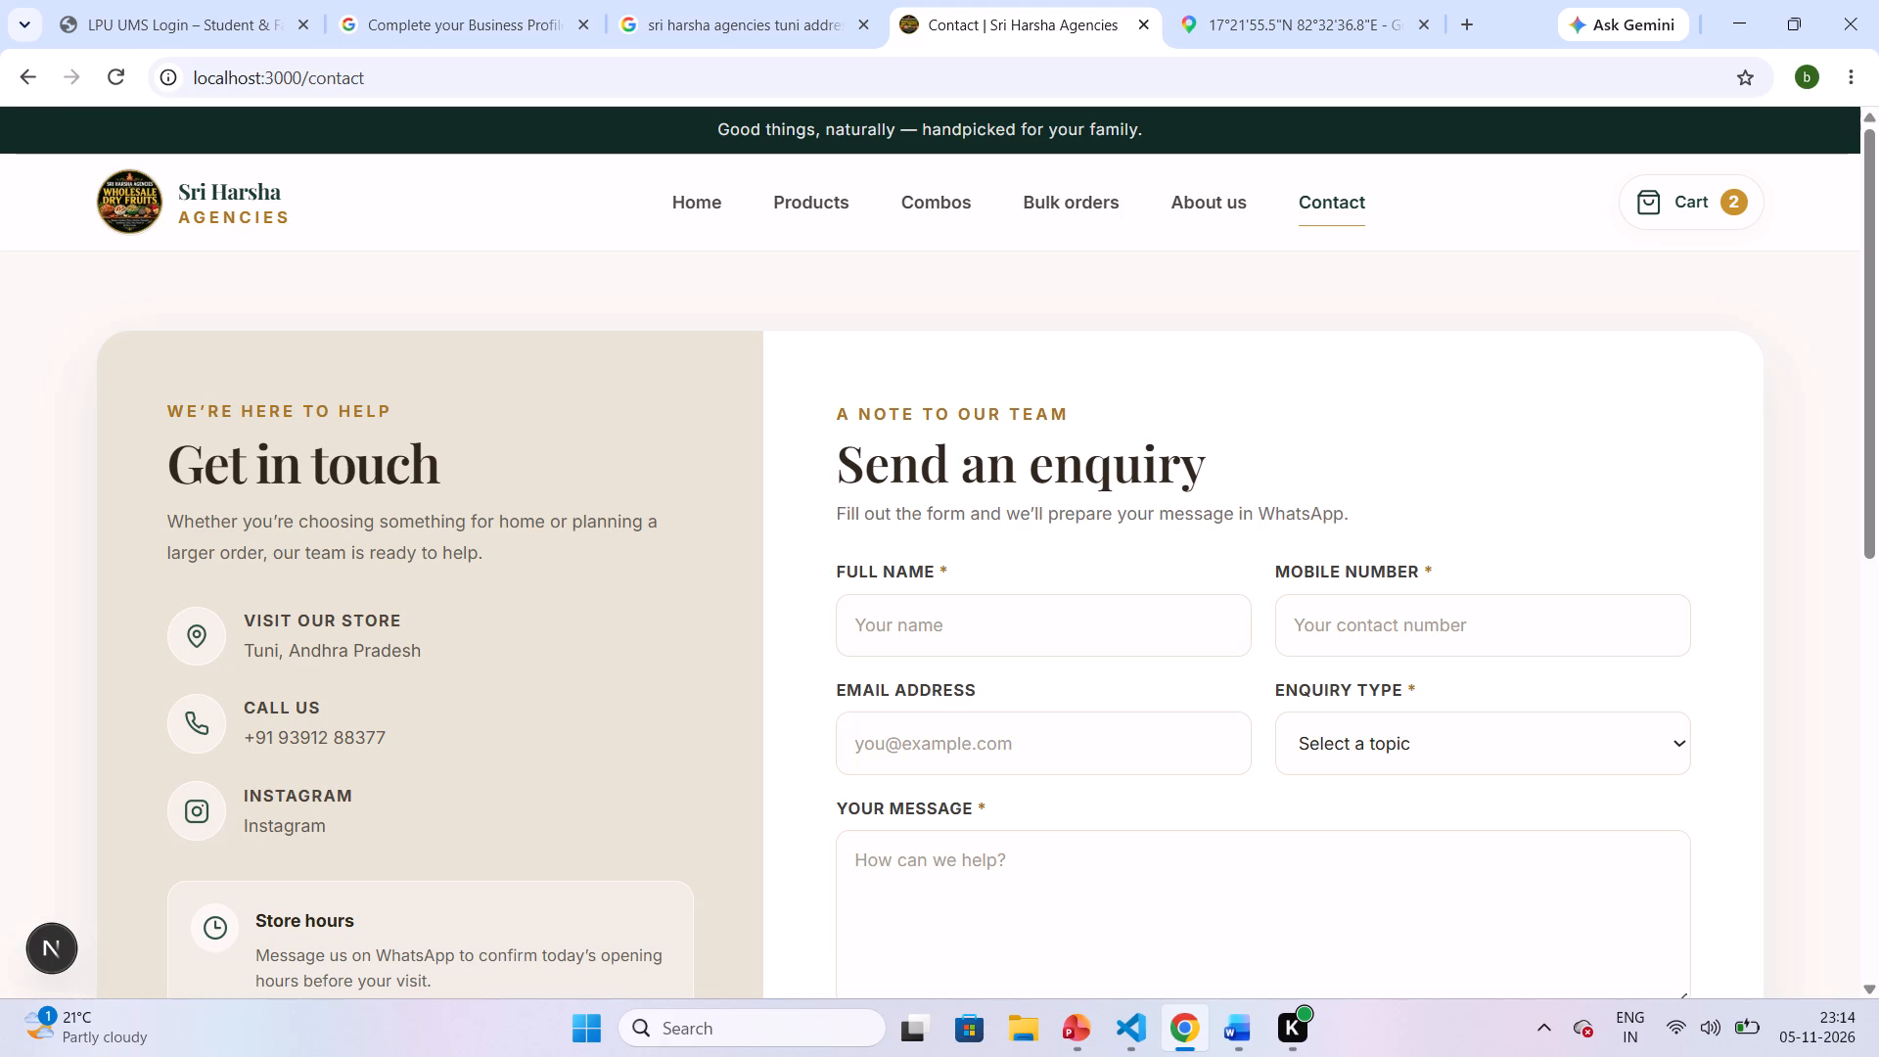
pyautogui.click(734, 2)
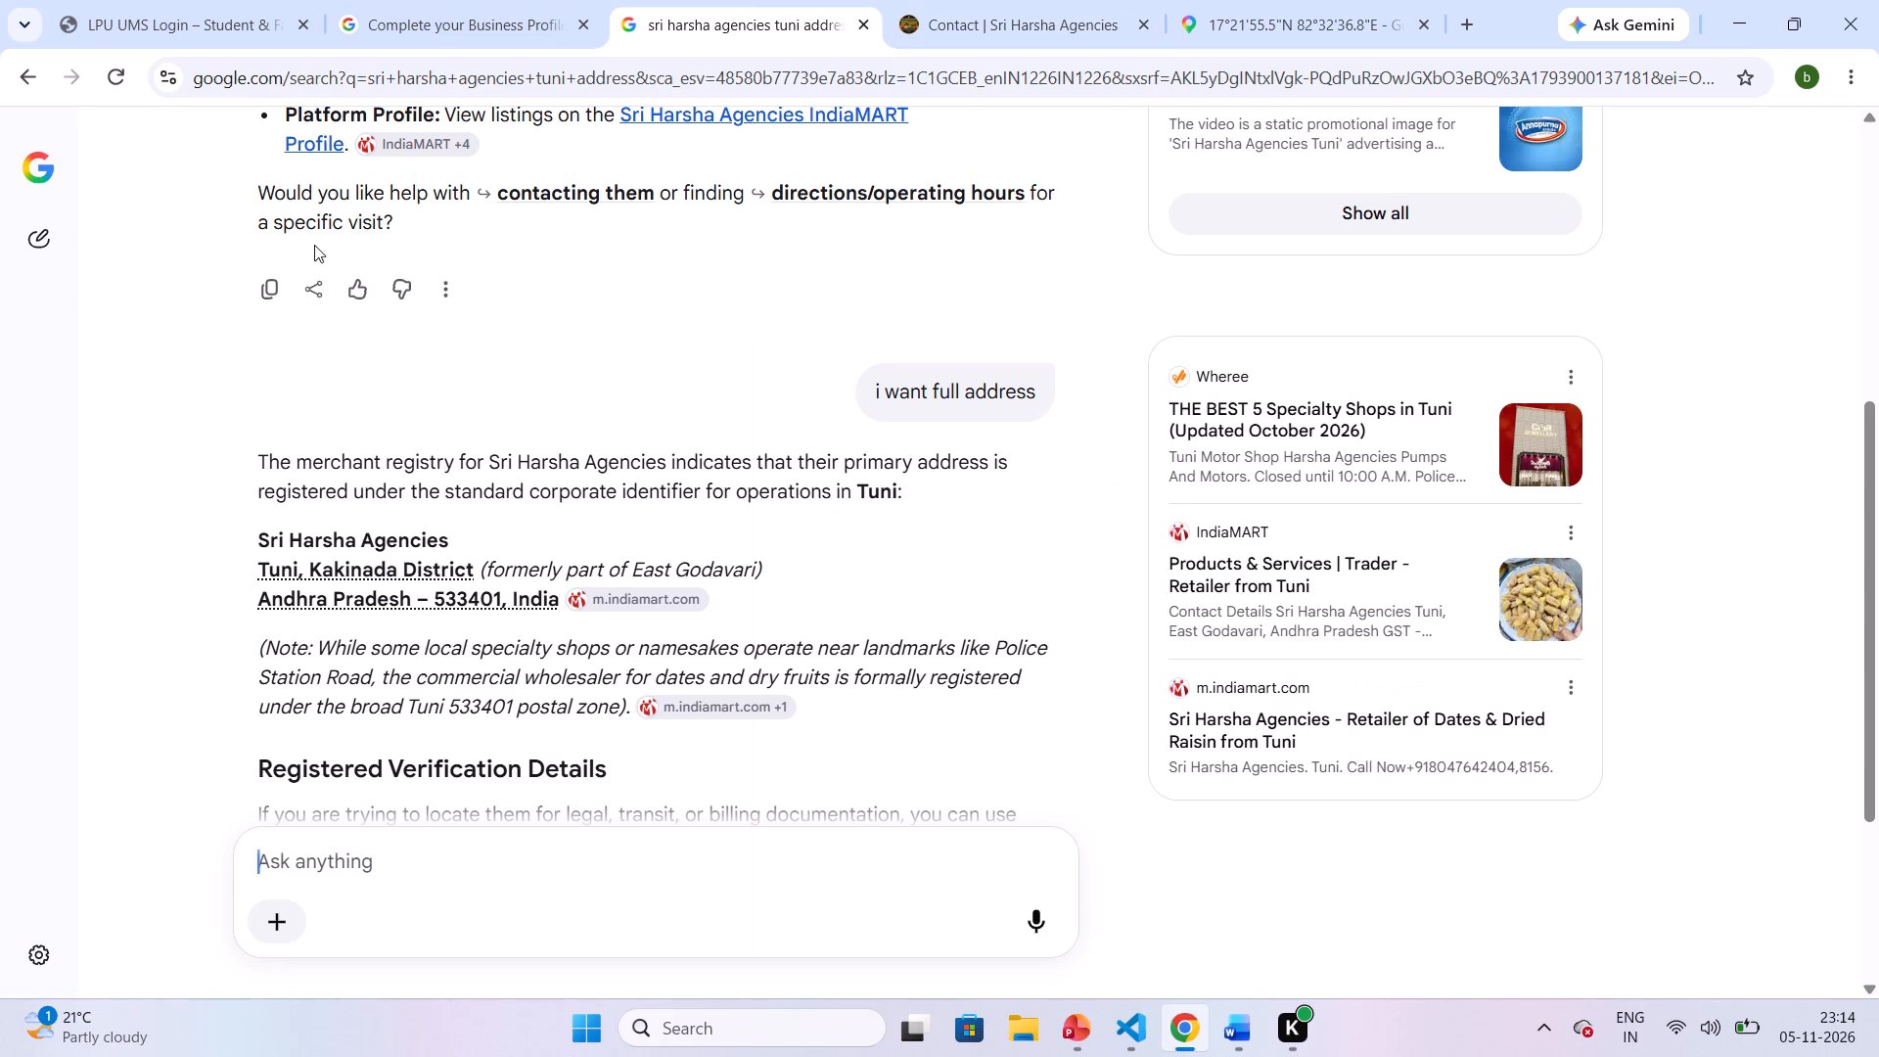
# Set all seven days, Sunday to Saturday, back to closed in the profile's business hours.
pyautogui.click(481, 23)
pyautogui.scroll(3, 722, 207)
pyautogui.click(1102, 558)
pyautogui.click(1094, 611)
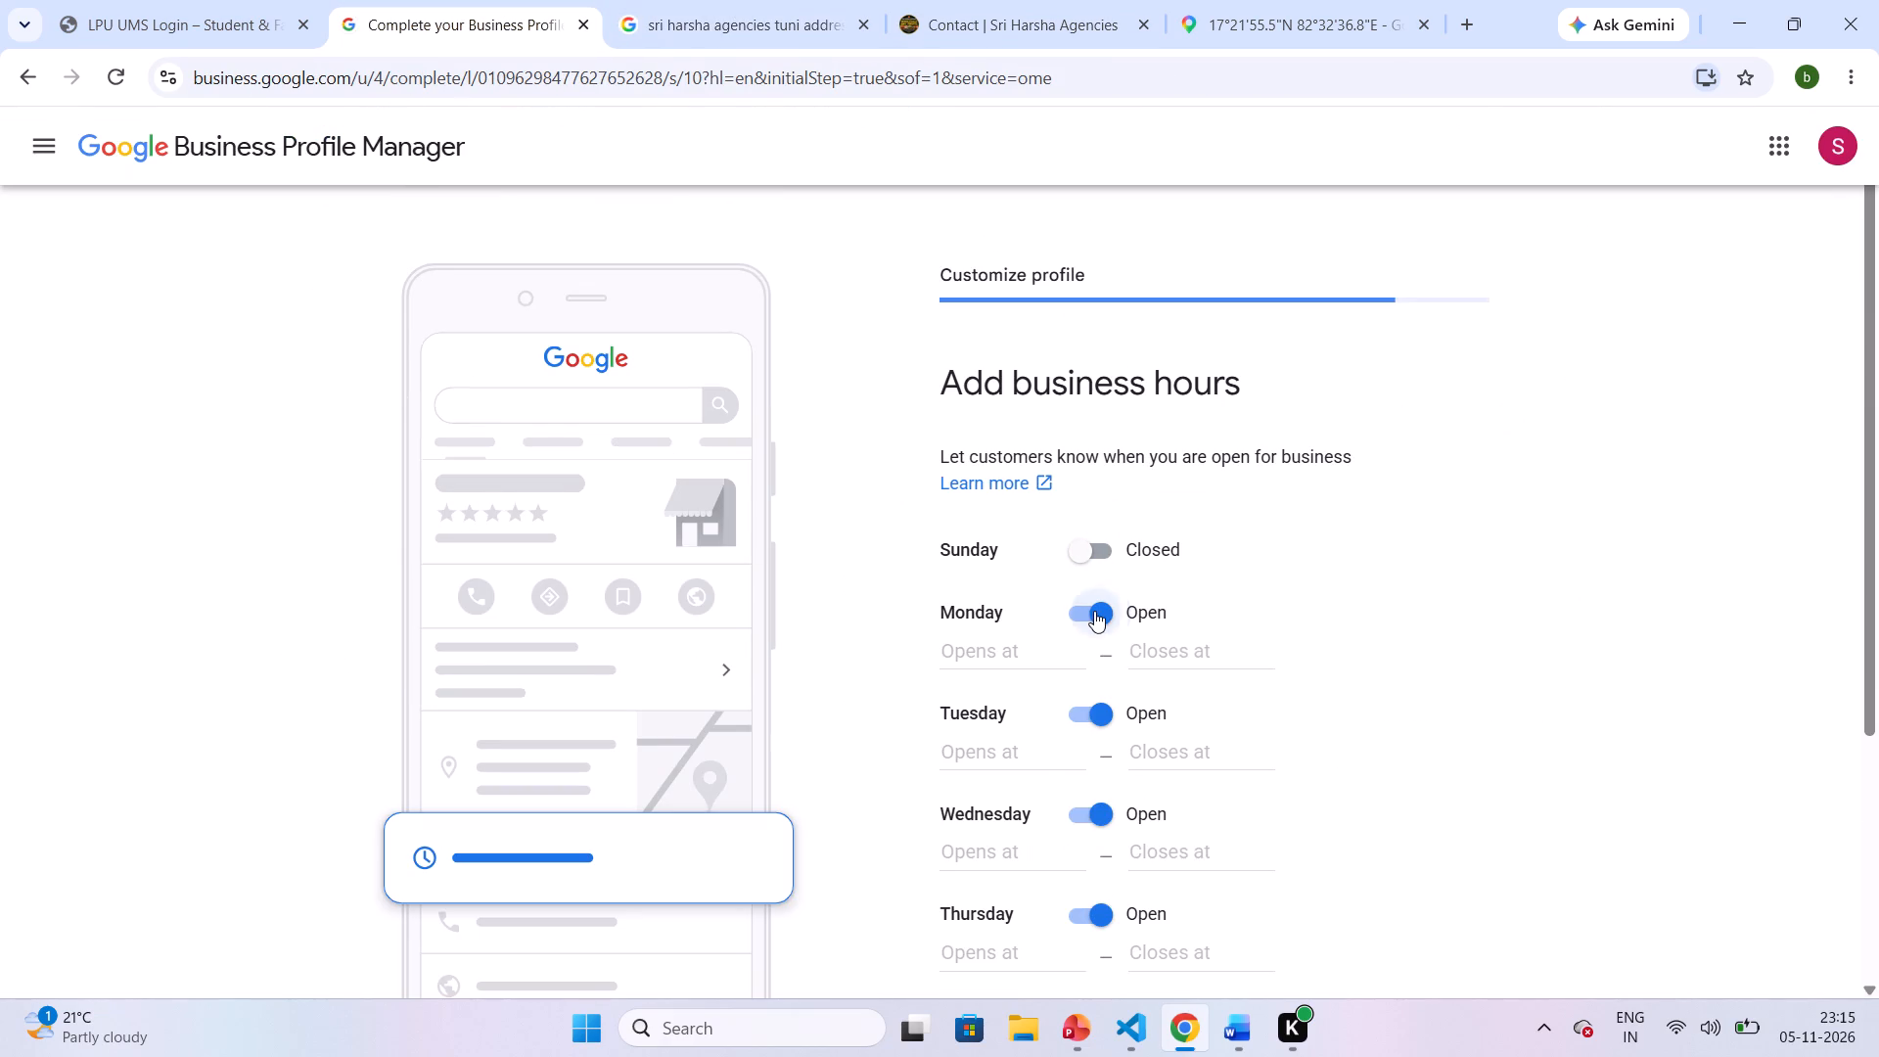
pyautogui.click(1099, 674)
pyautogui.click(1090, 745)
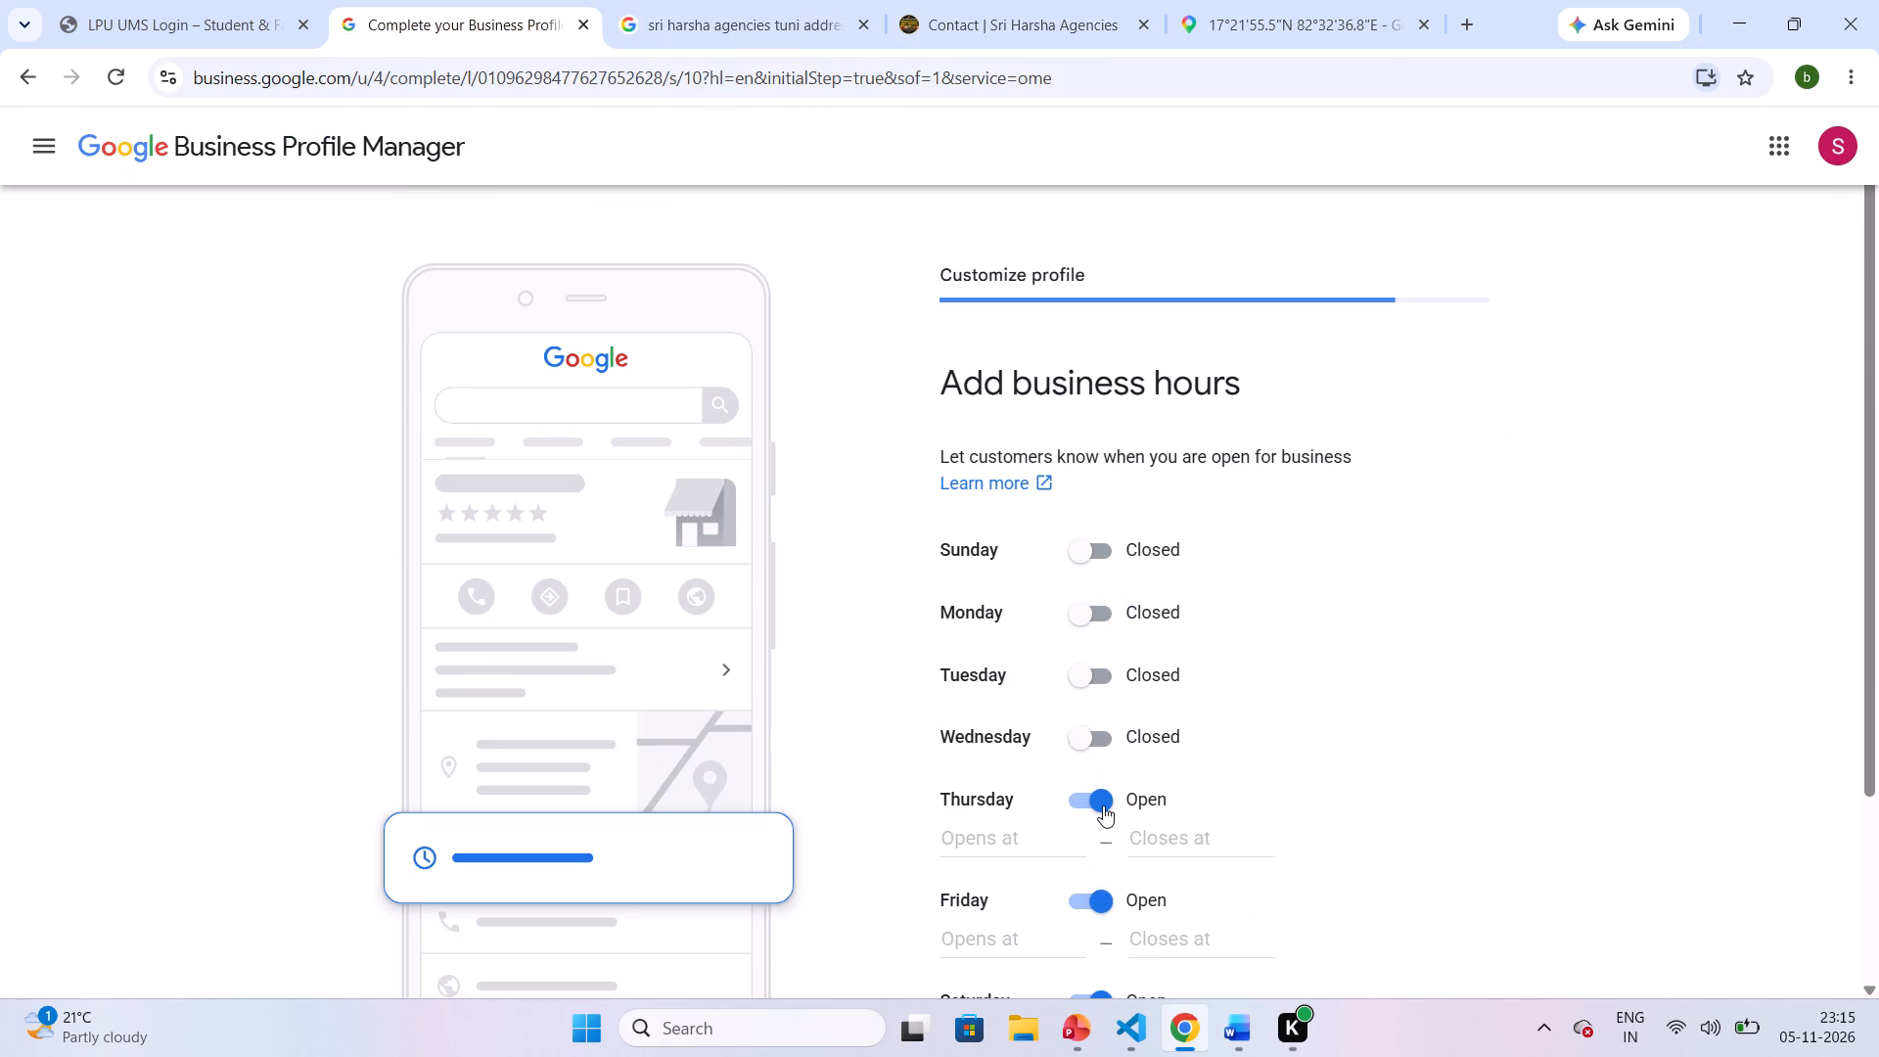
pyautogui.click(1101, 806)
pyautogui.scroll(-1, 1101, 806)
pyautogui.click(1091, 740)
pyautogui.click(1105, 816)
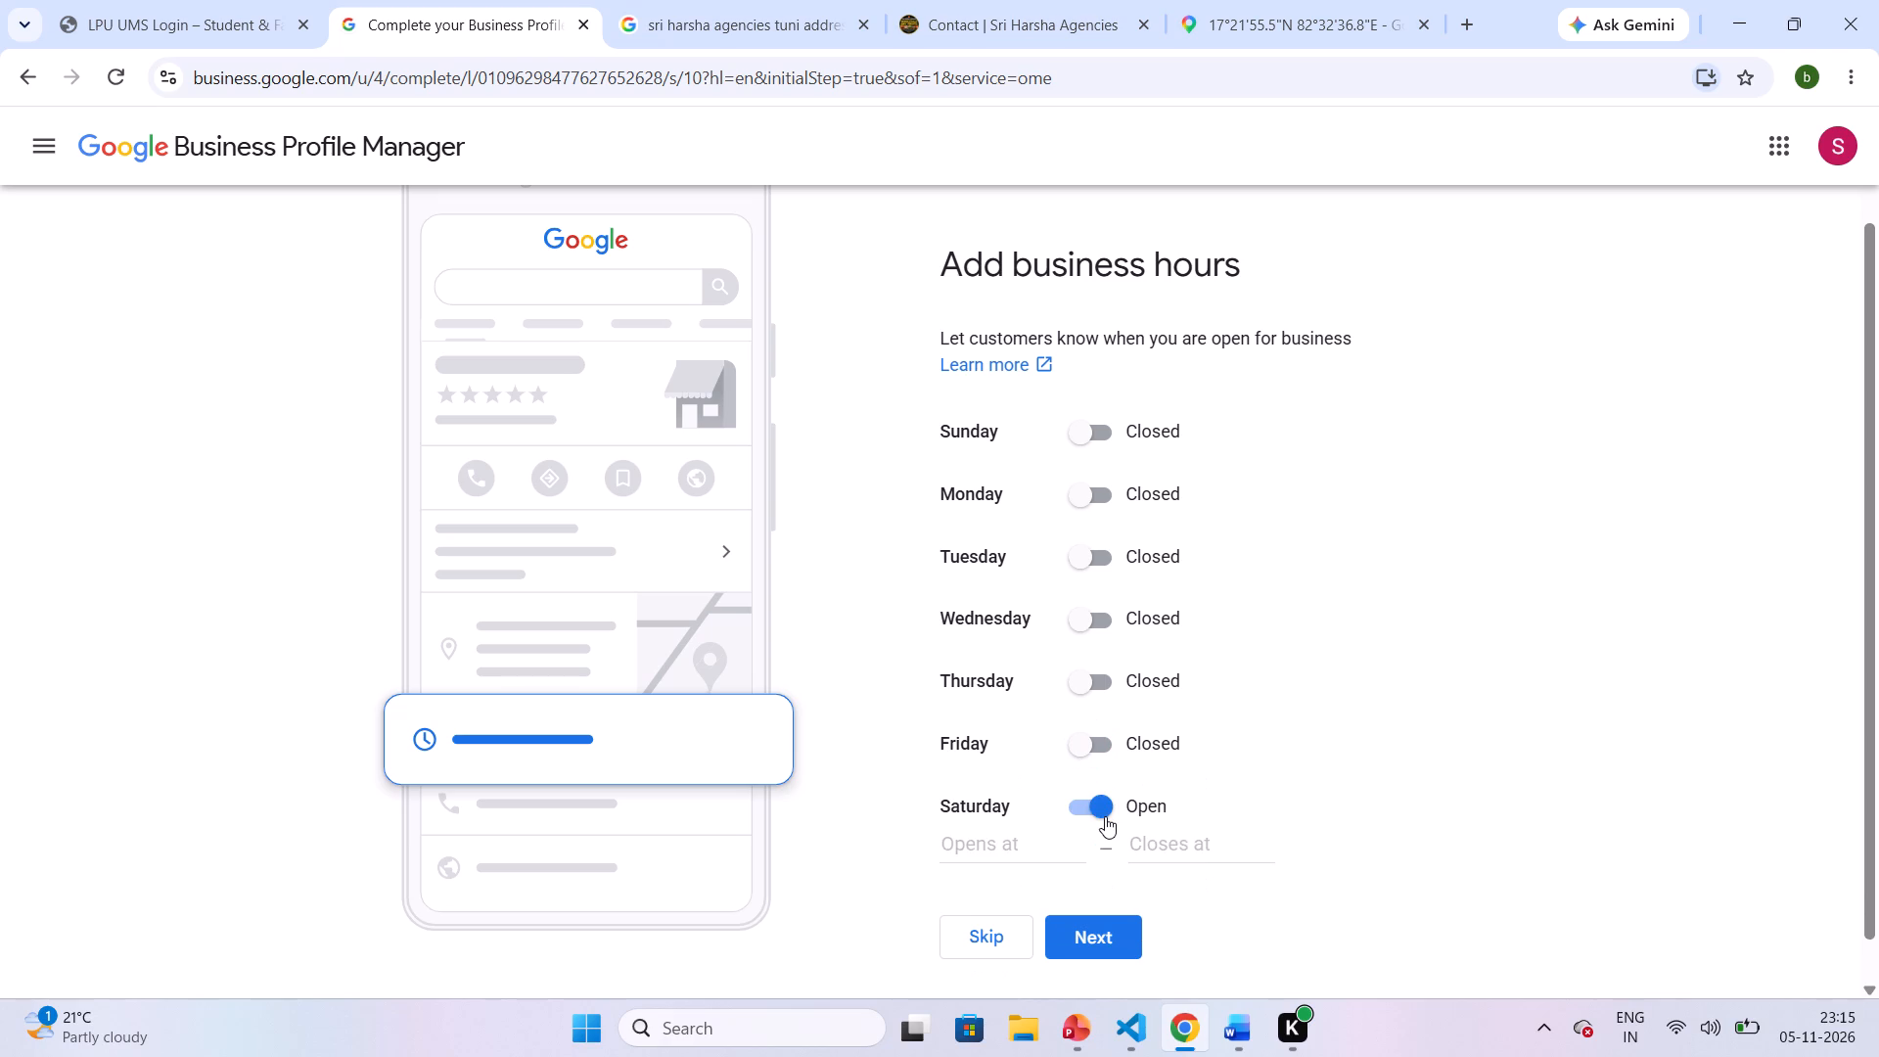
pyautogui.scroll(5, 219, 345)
# Go back from the business hours through the verification choice to the Confirm your business page.
pyautogui.click(4, 65)
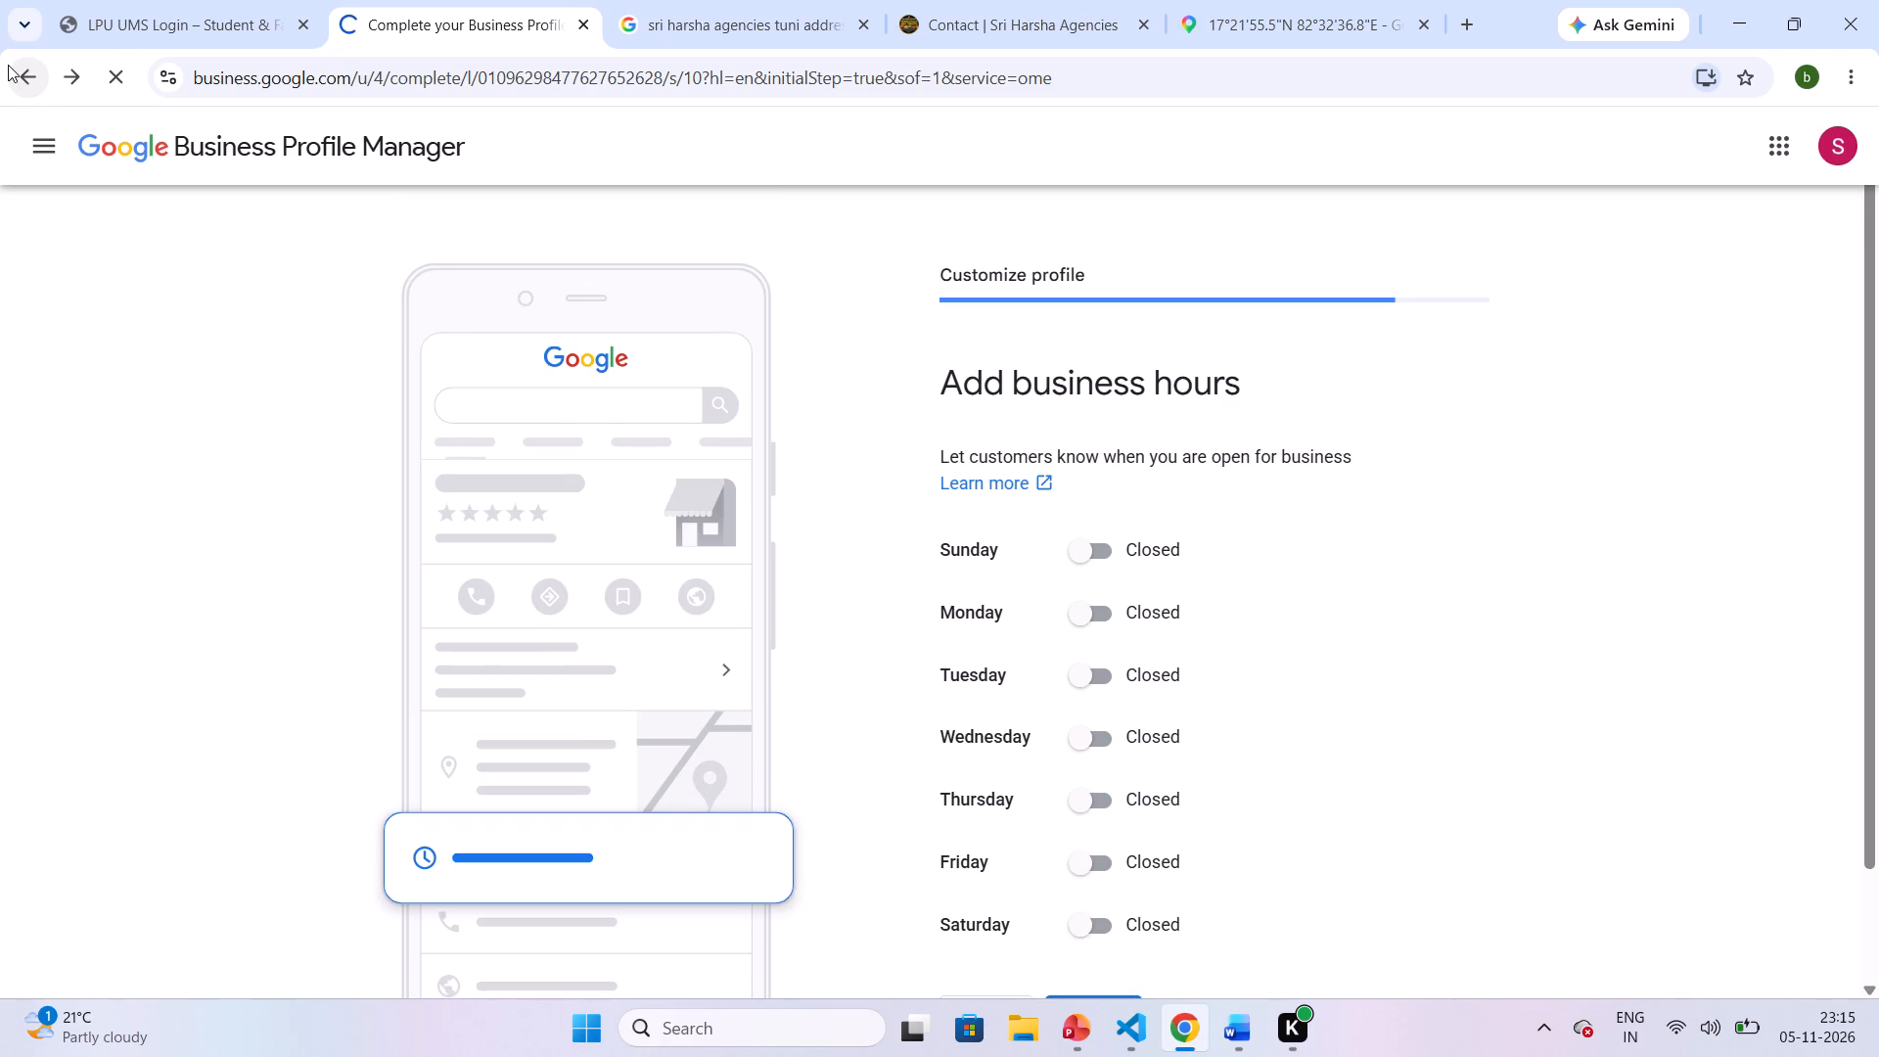
pyautogui.click(8, 65)
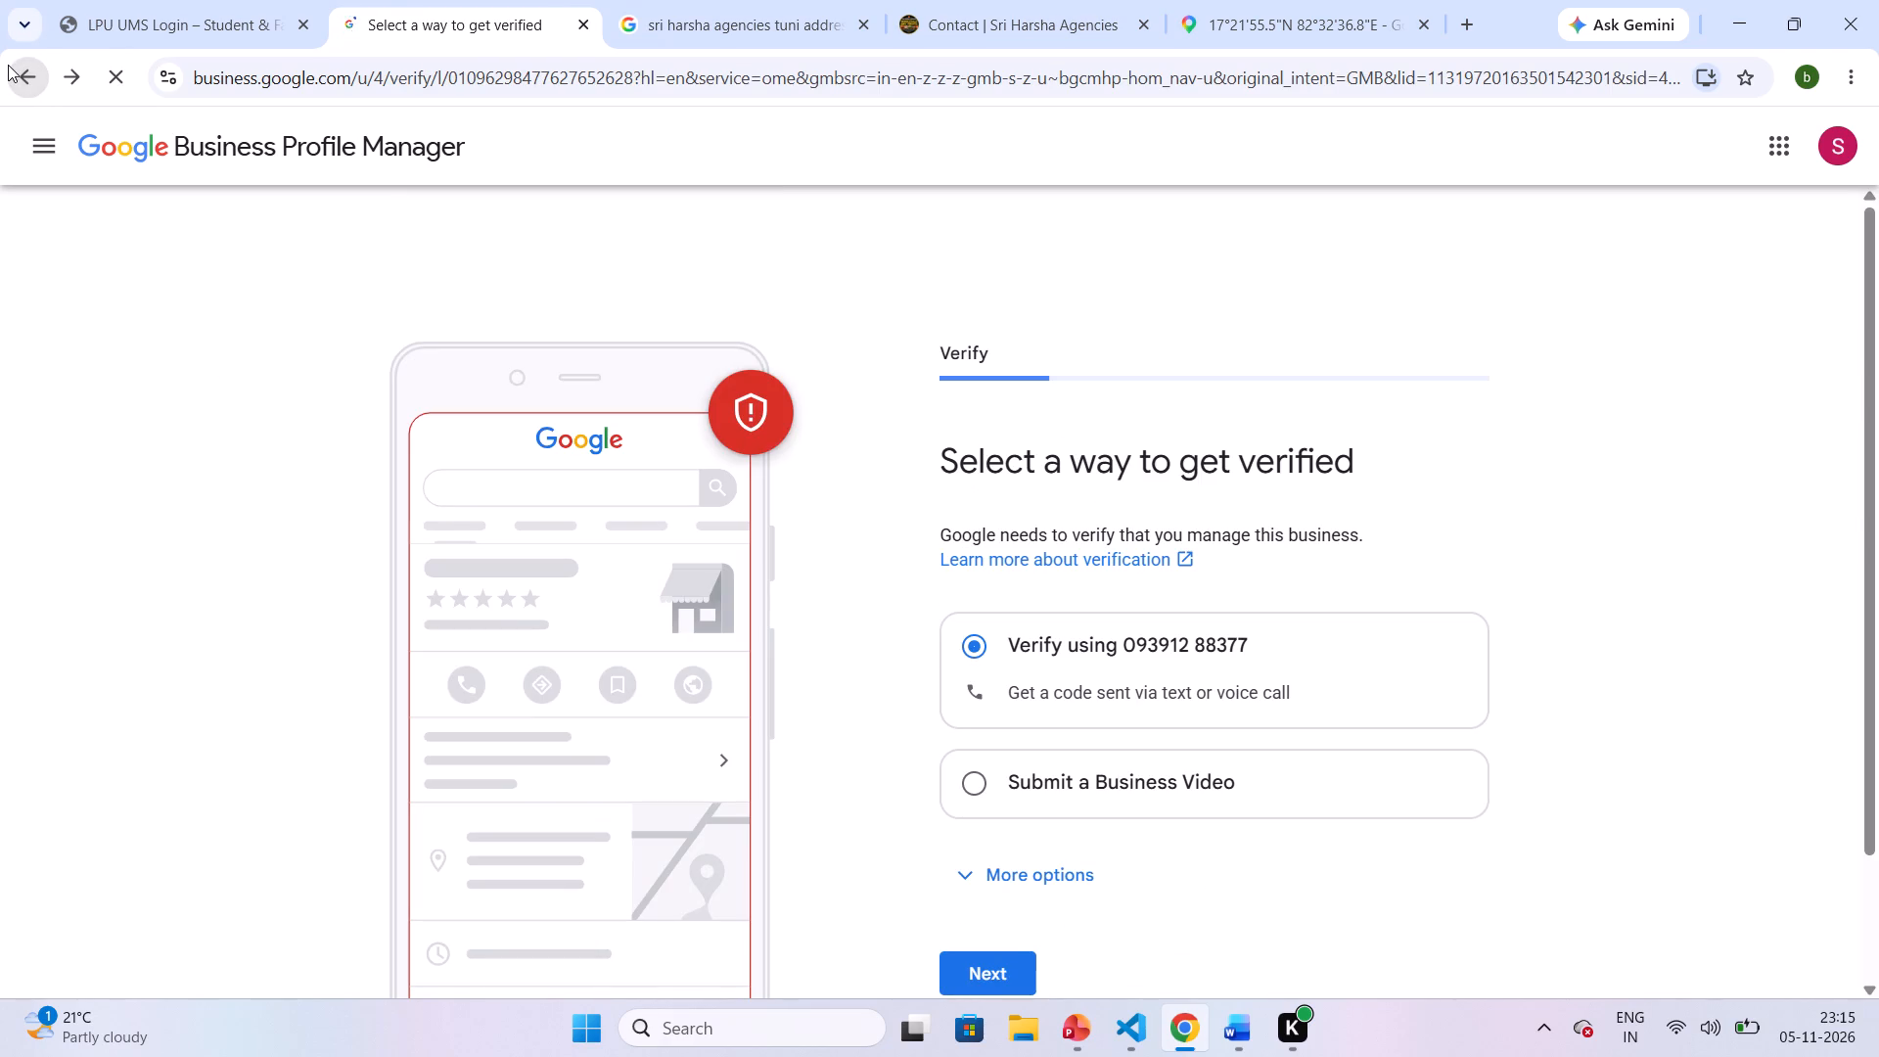
pyautogui.click(8, 65)
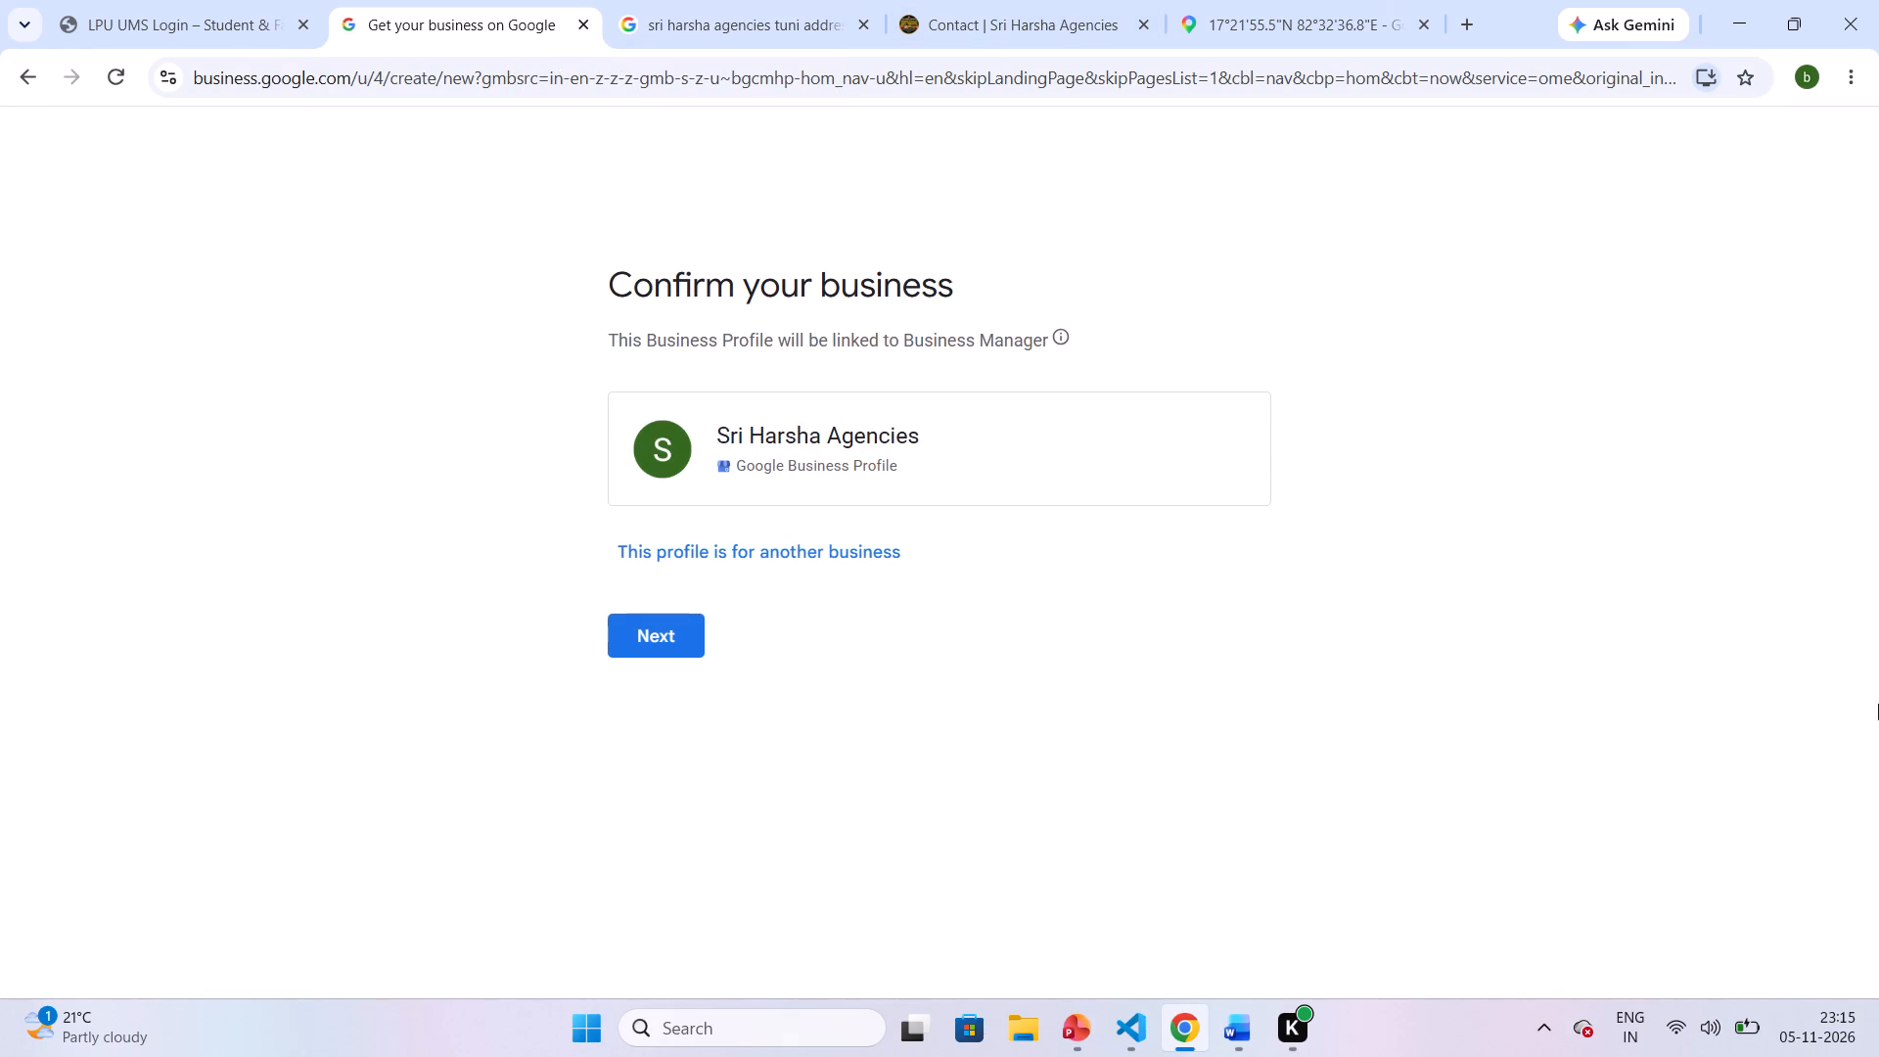
# Switch to the Sri Harsha Agencies website project in Visual Studio Code.
pyautogui.click(1114, 1035)
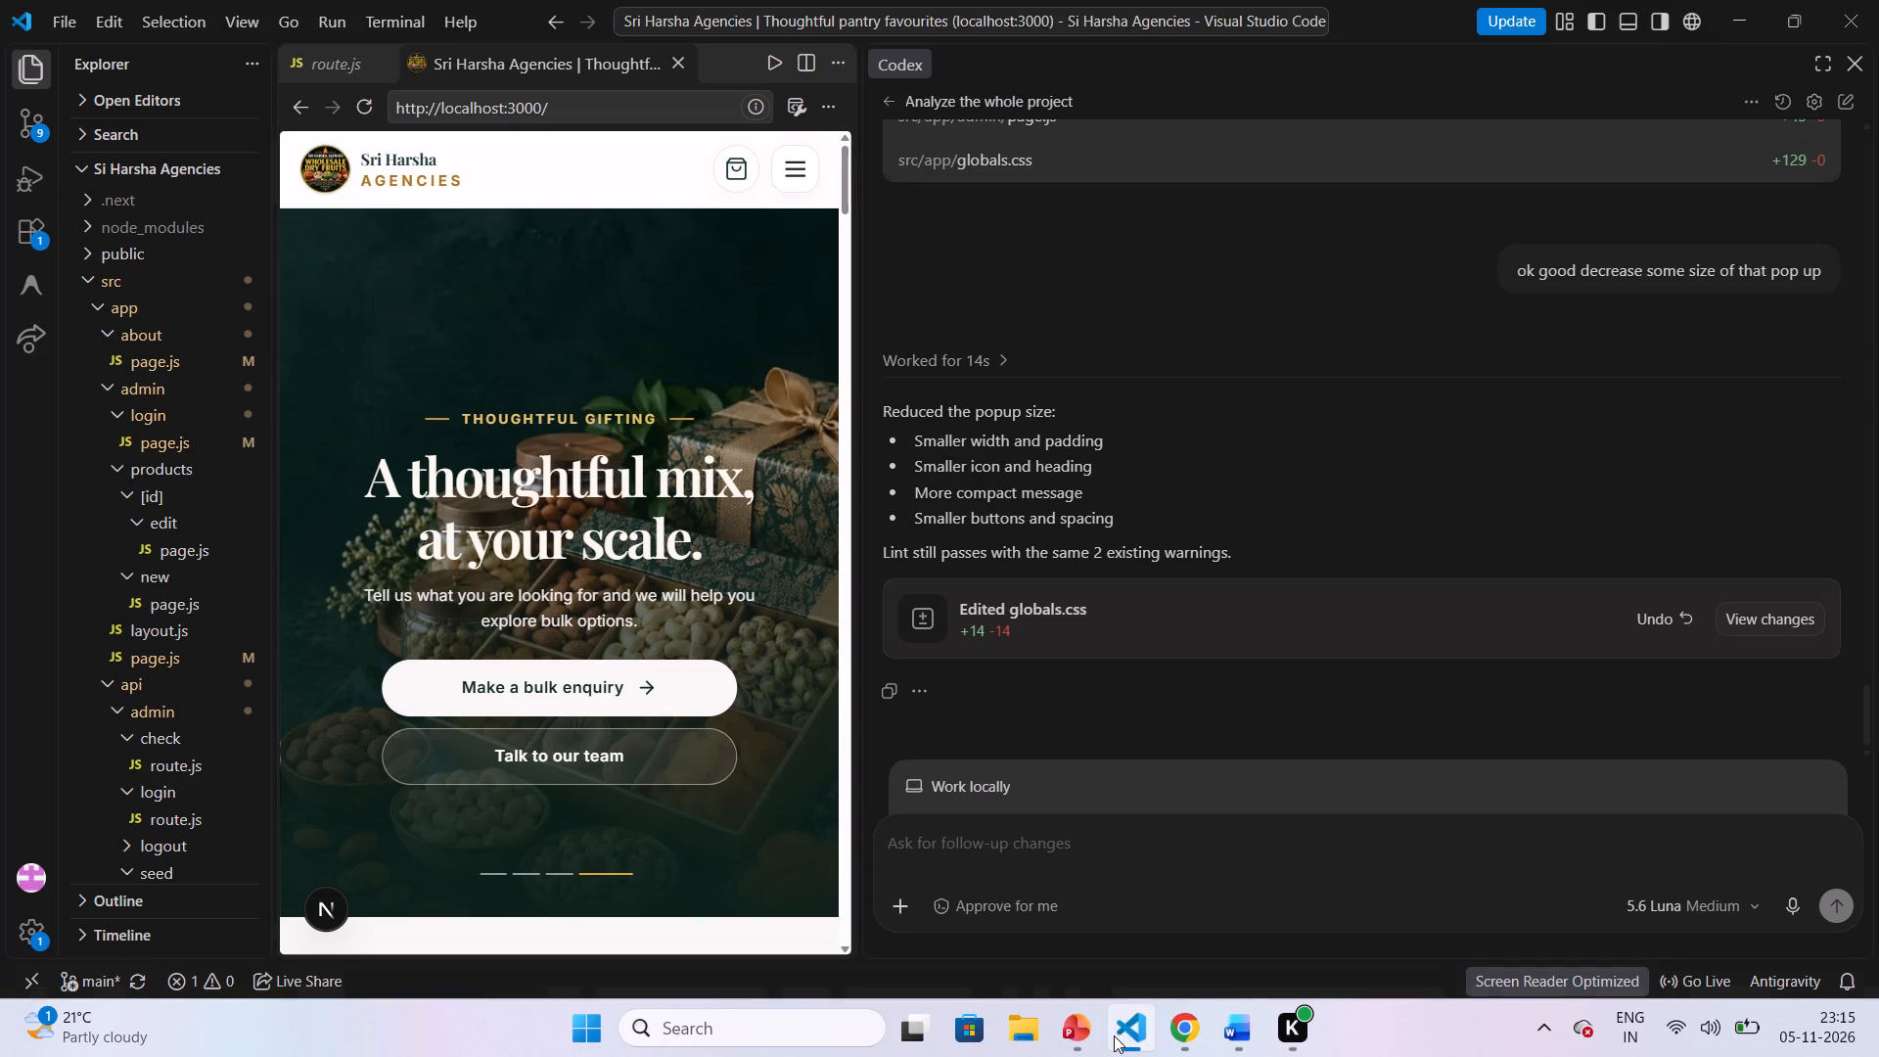